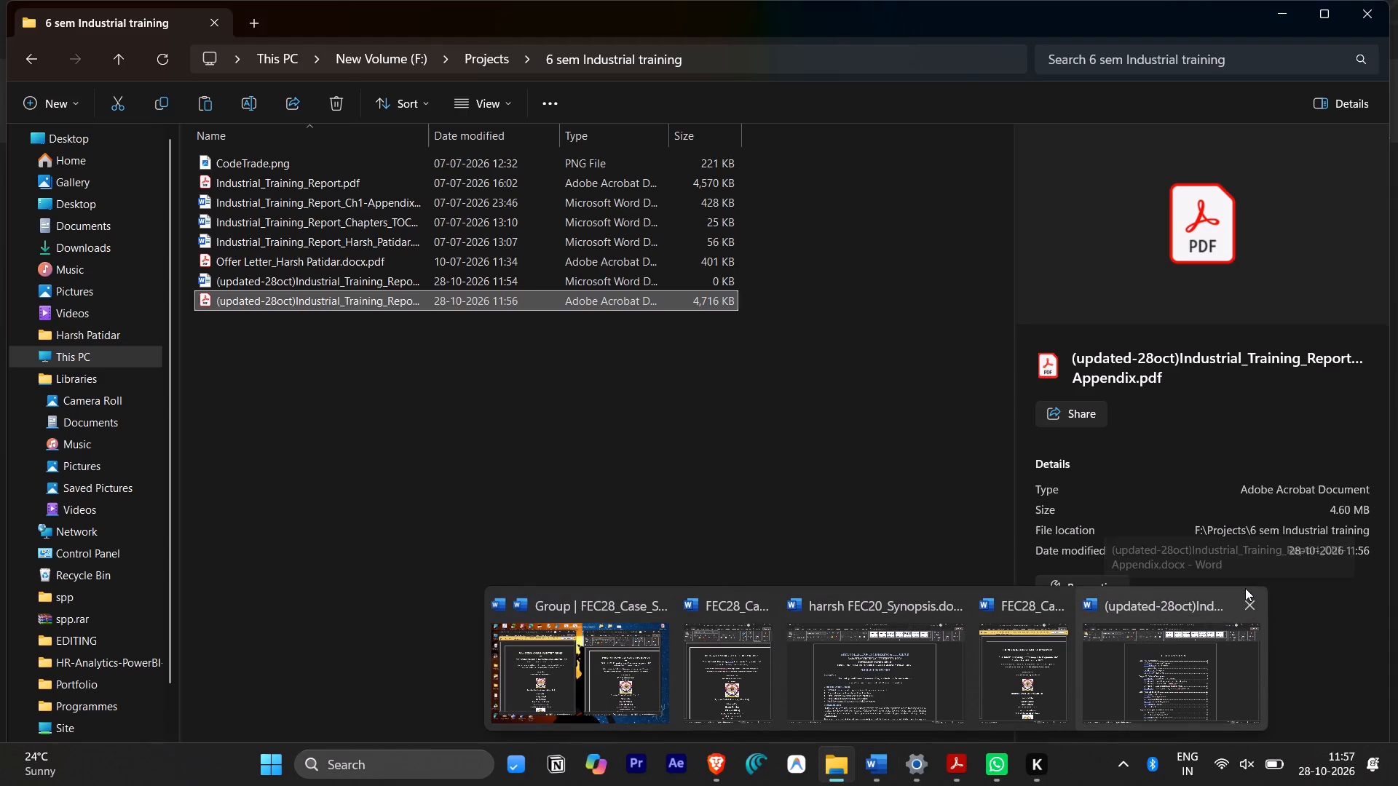
Close the updated 28 October industrial training report and bring up the side-by-side pair of FEC28 case study reports.
left_click(1250, 592)
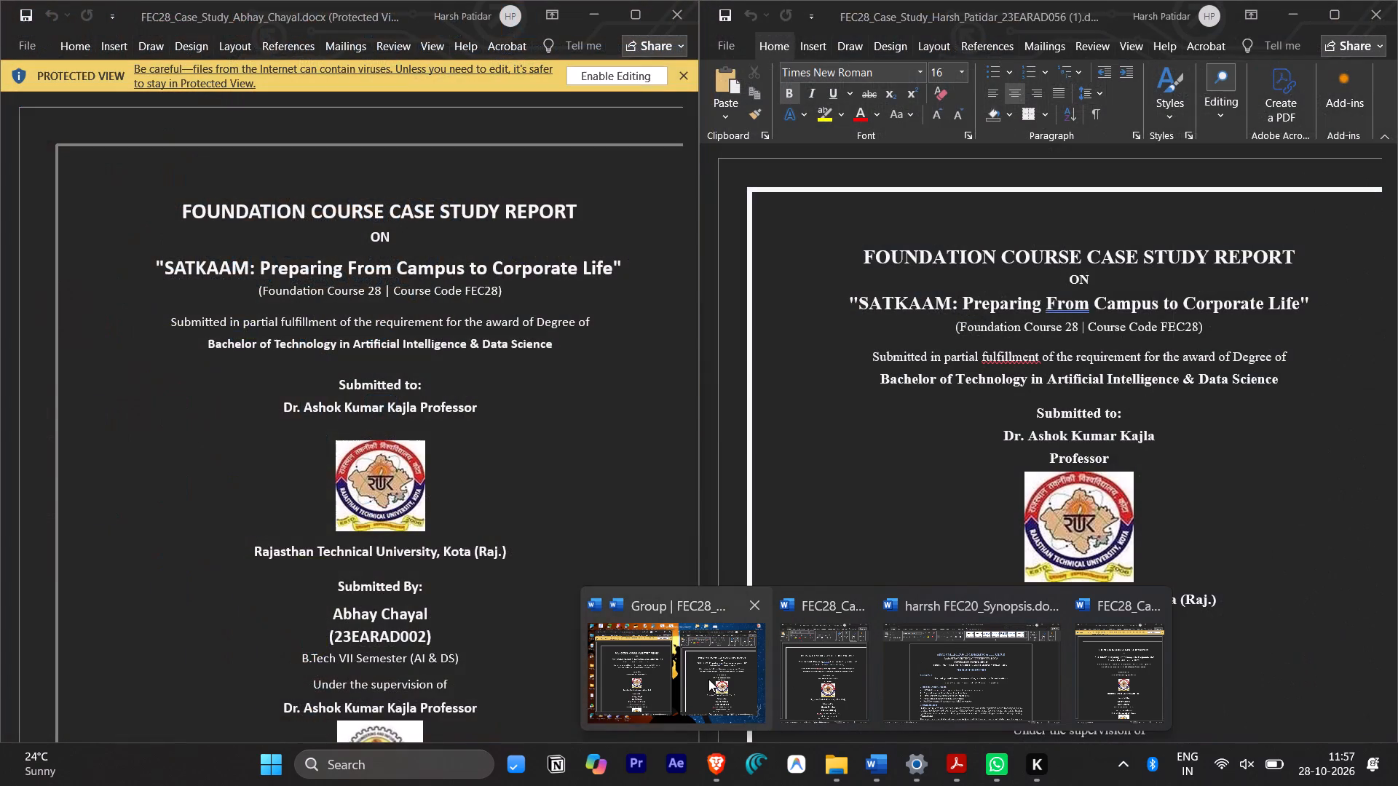
left_click_drag(708, 679, 674, 605)
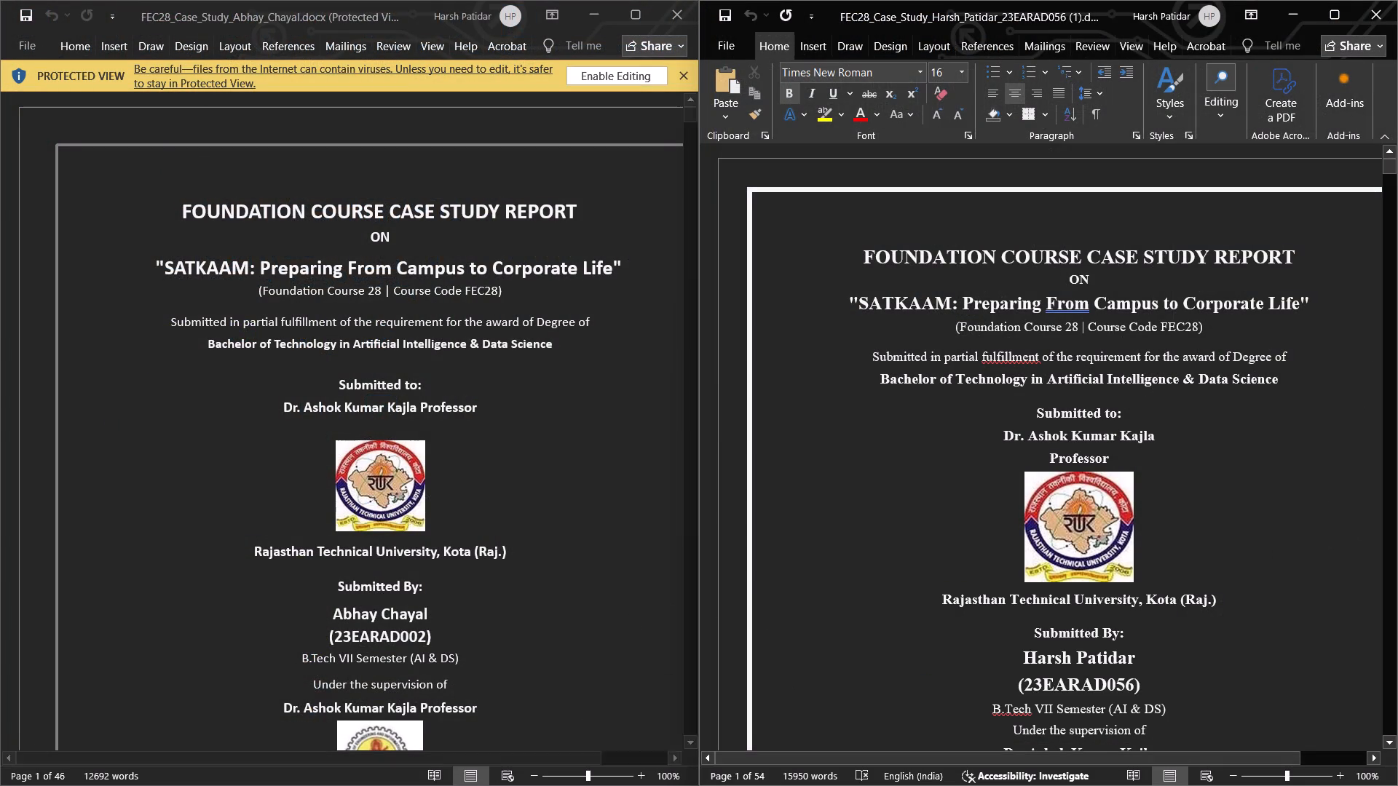
Compare the cover pages of the two FEC28 case study reports, from the title down to the college address.
scroll(891, 587, "down", 1)
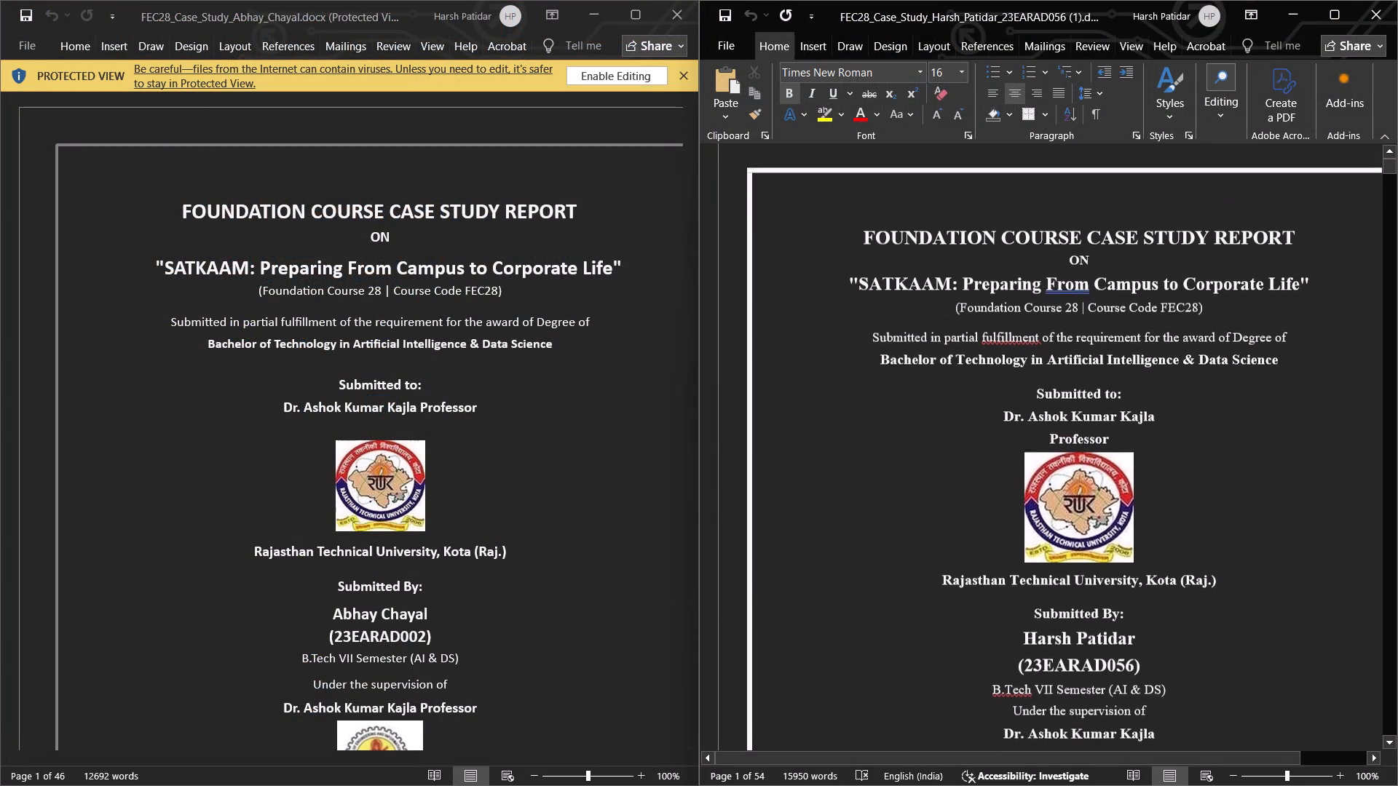
scroll(440, 565, "left", 1)
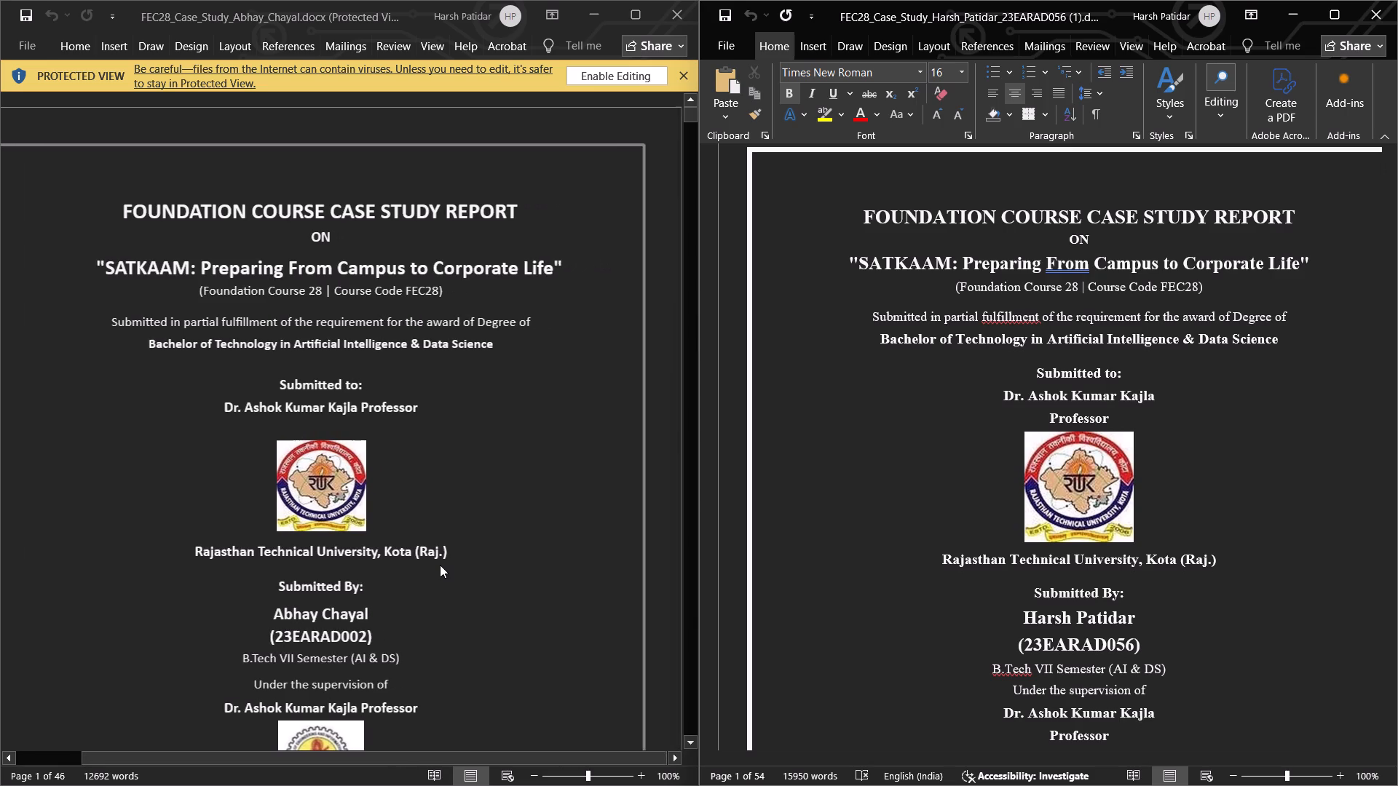
scroll(440, 565, "left", 1)
scroll(440, 565, "right", 1)
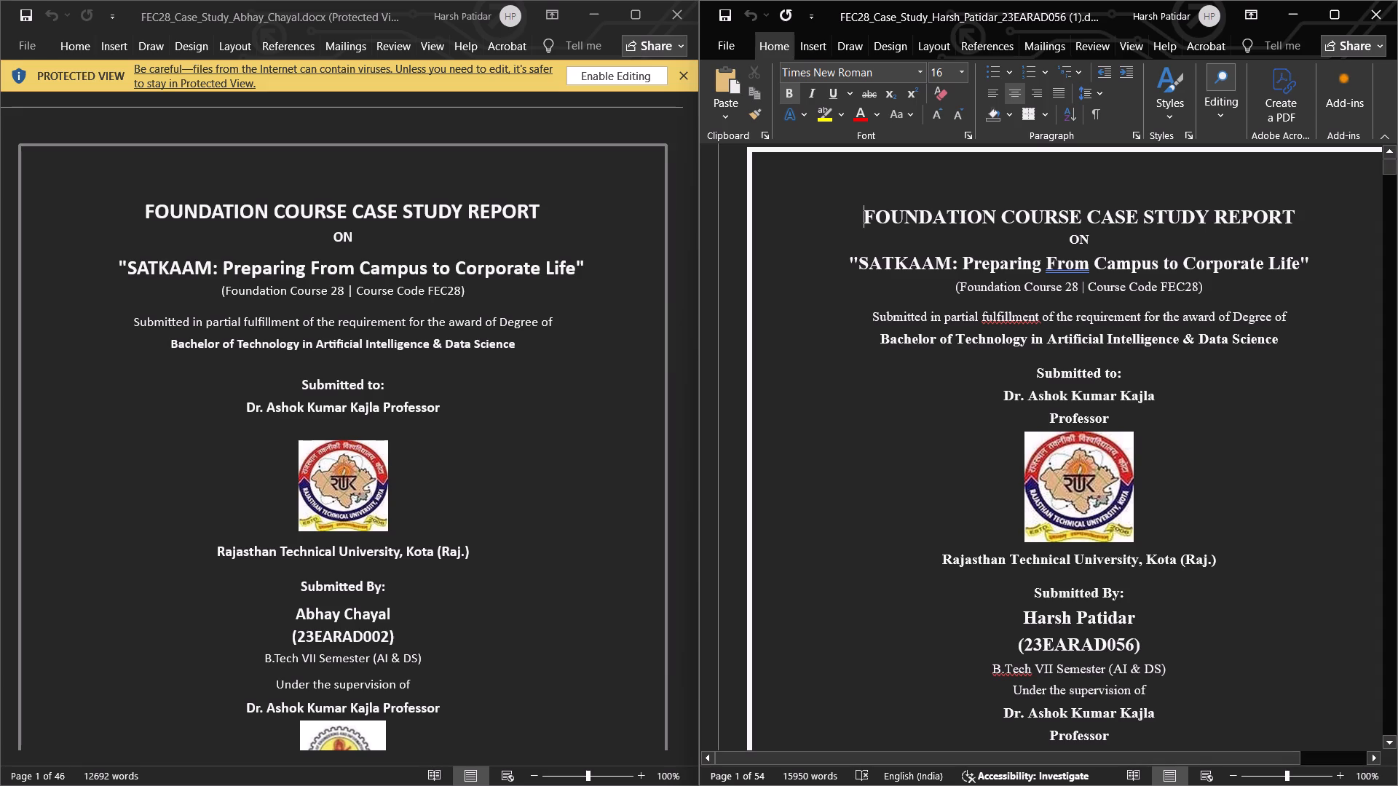
scroll(1075, 659, "down", 1)
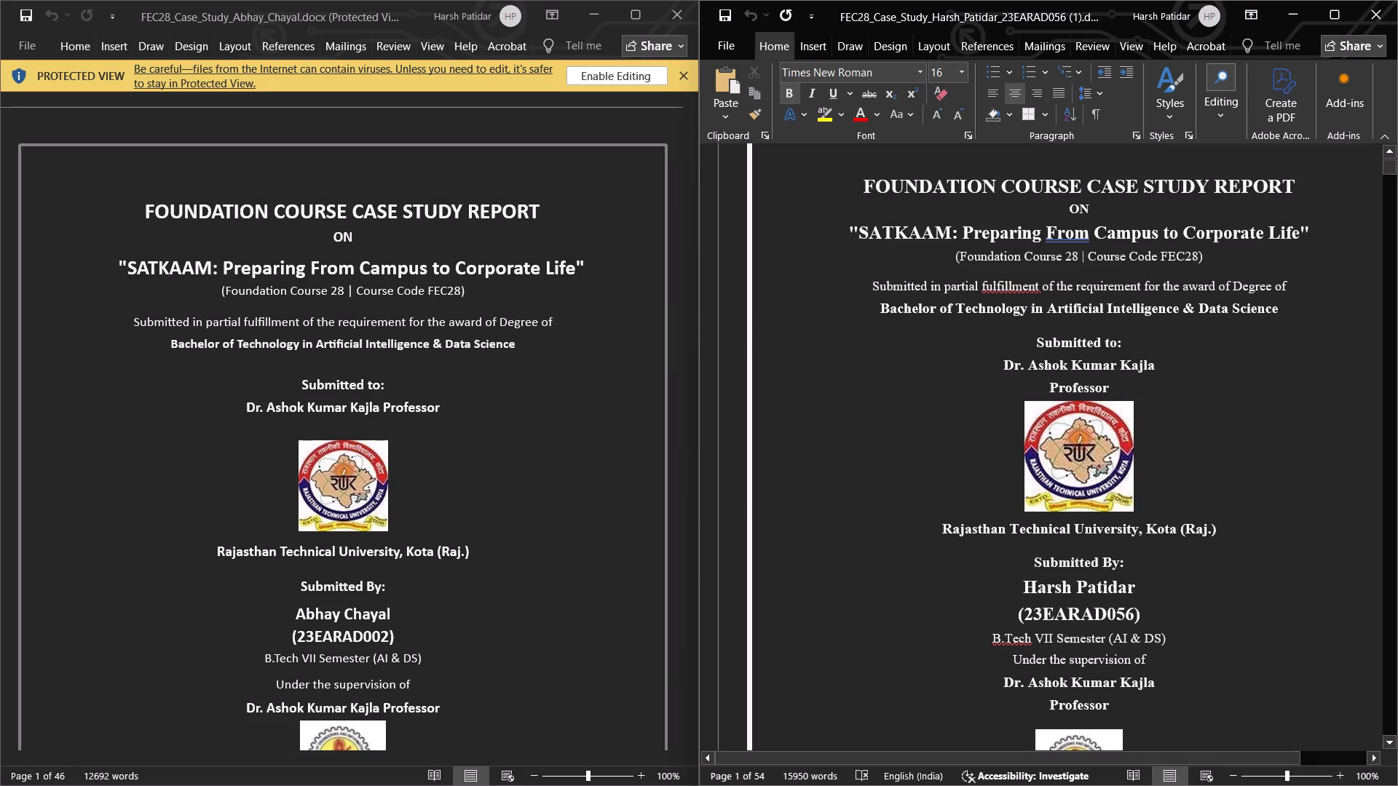
scroll(1123, 598, "down", 4)
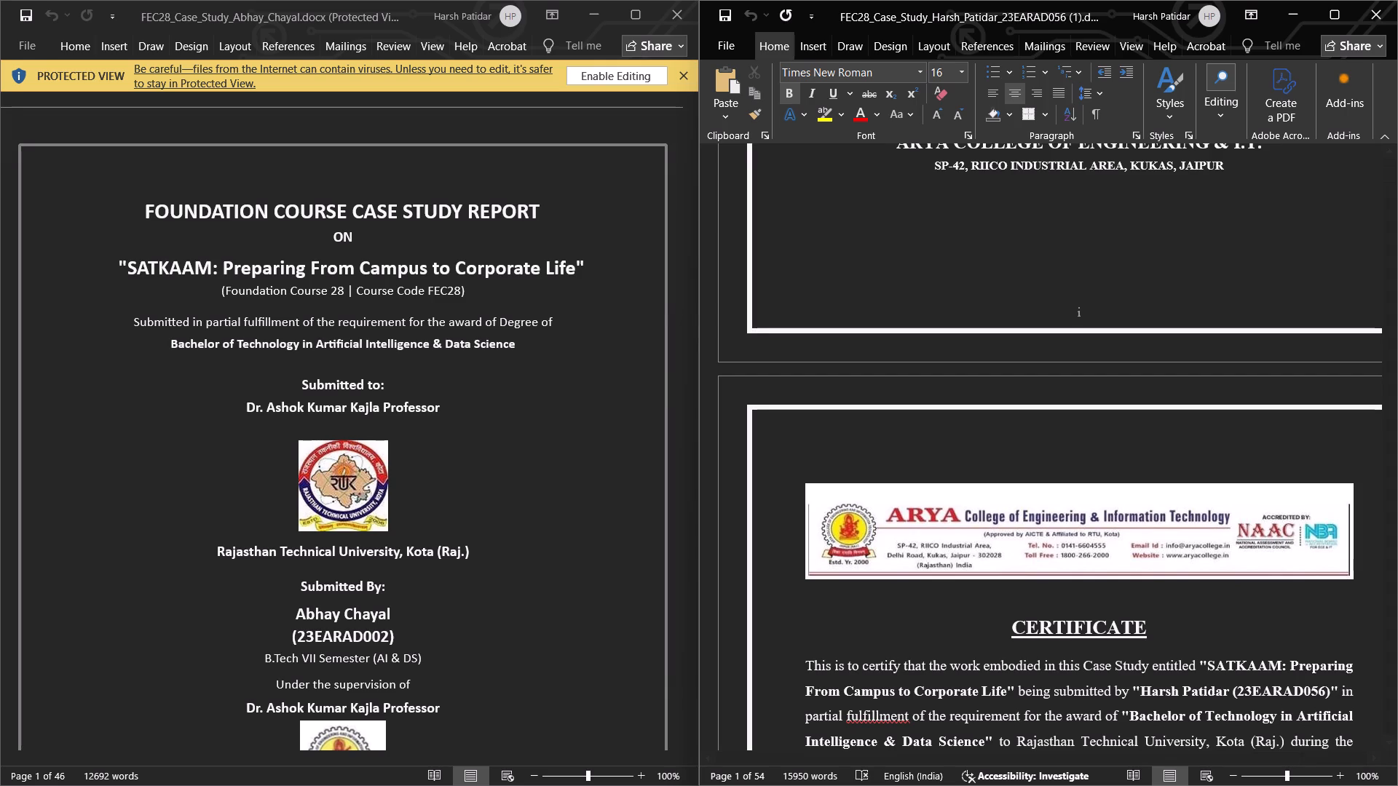
scroll(1123, 598, "up", 5)
scroll(1123, 598, "down", 1)
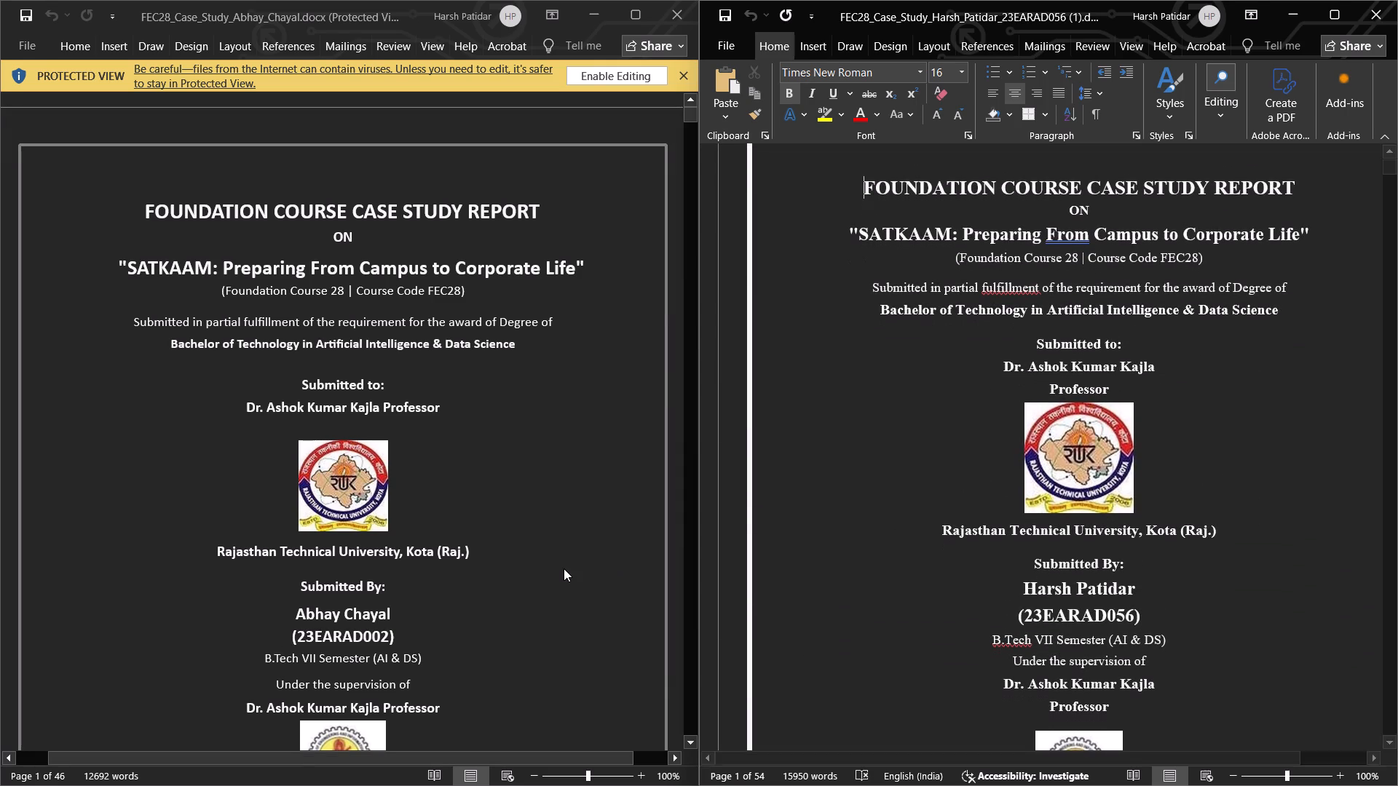
scroll(564, 568, "down", 1)
scroll(955, 543, "down", 1)
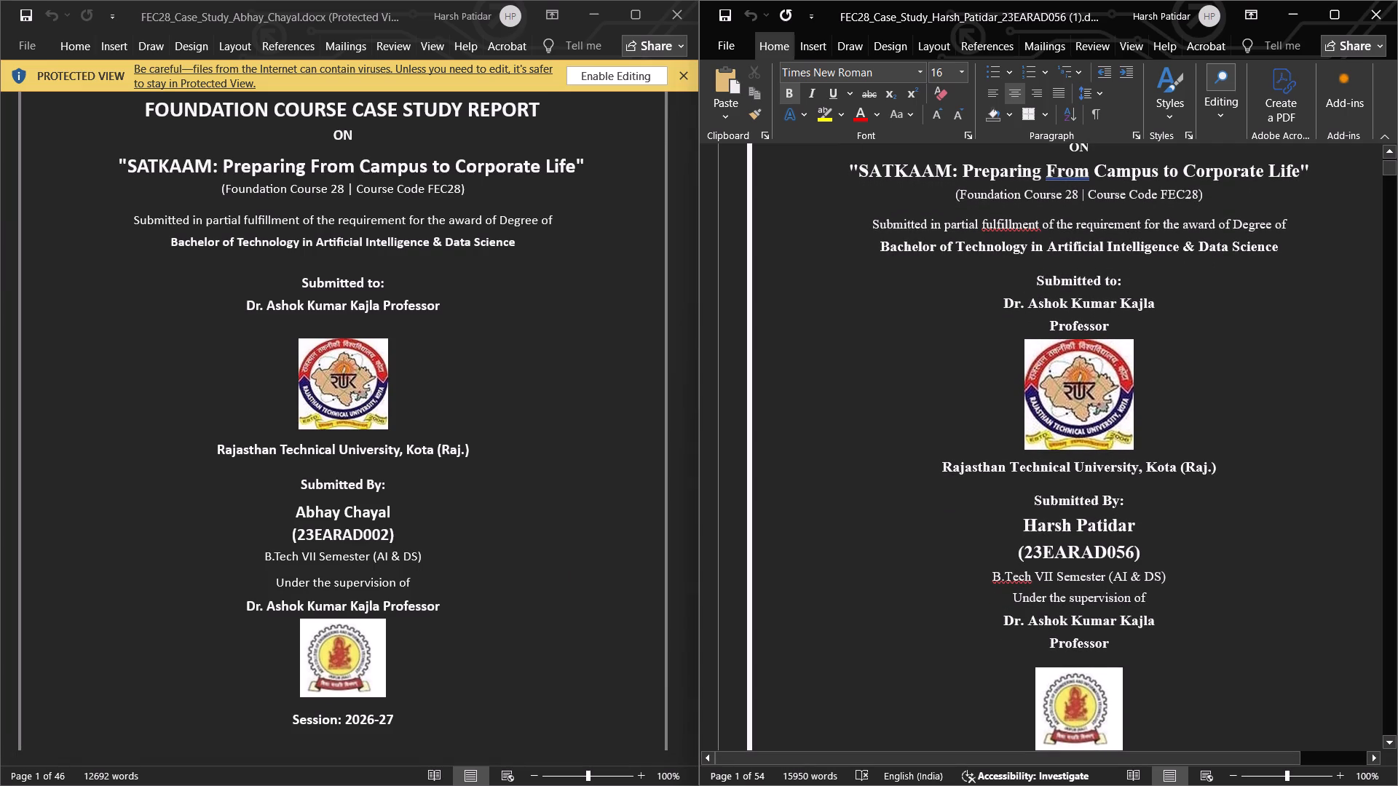
scroll(1126, 617, "down", 1)
scroll(660, 614, "down", 1)
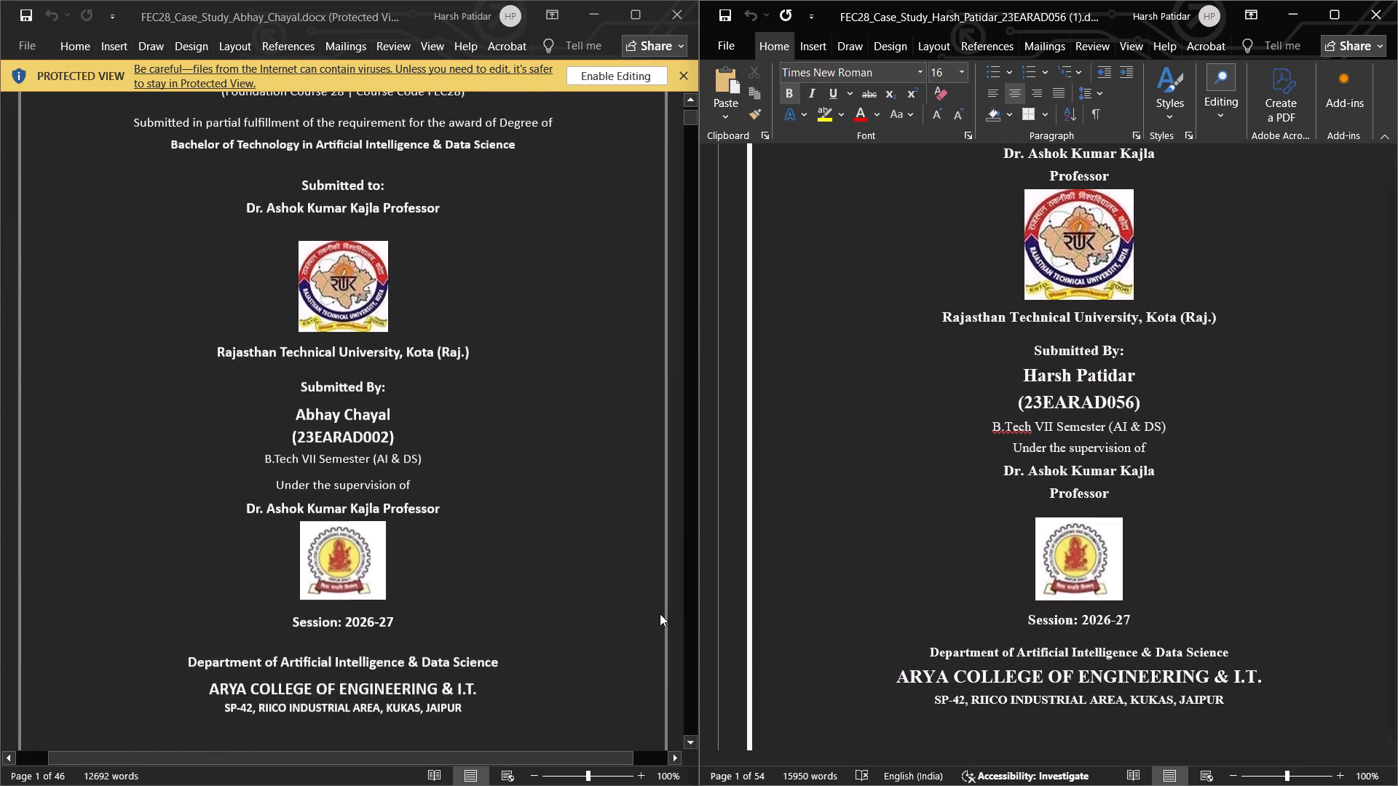
scroll(660, 614, "down", 1)
scroll(1047, 659, "down", 1)
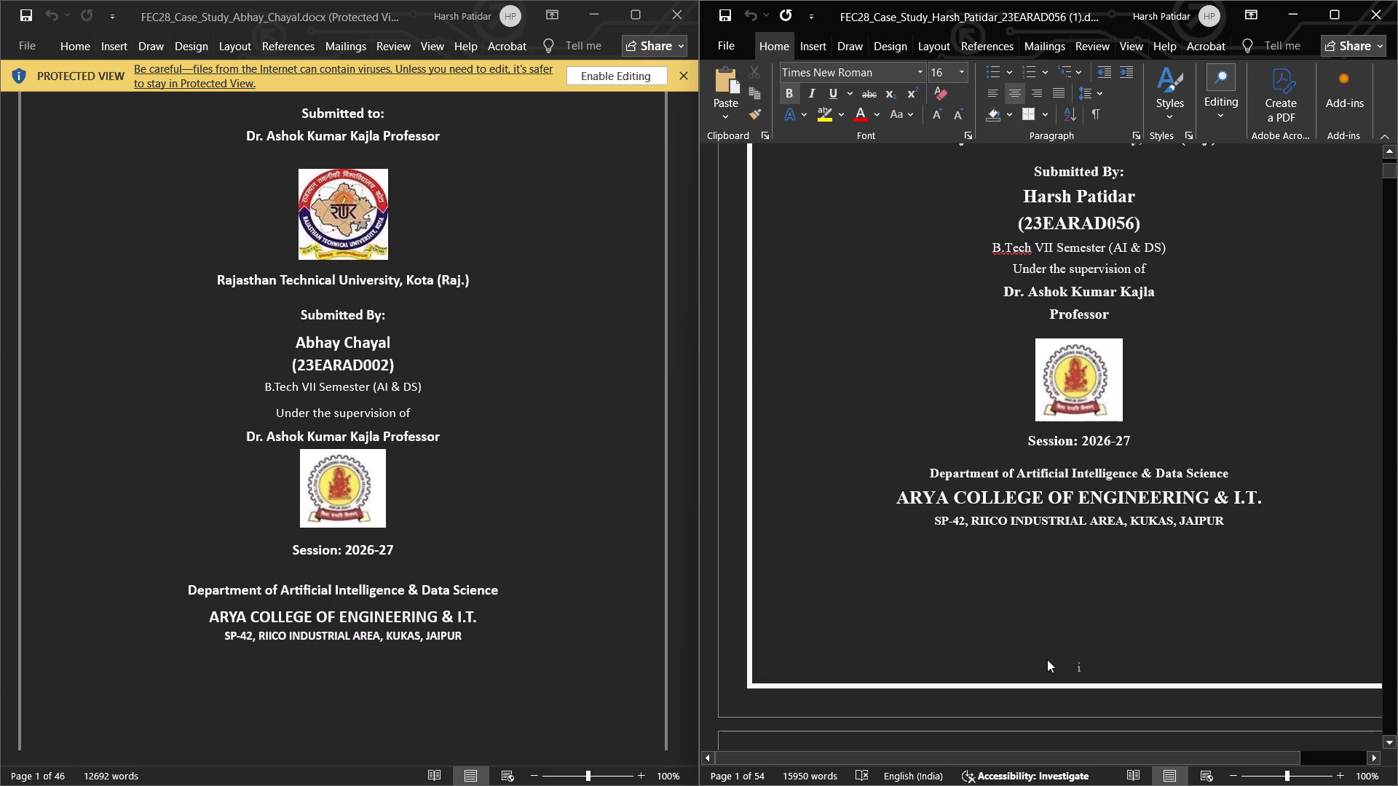
scroll(1047, 659, "up", 1)
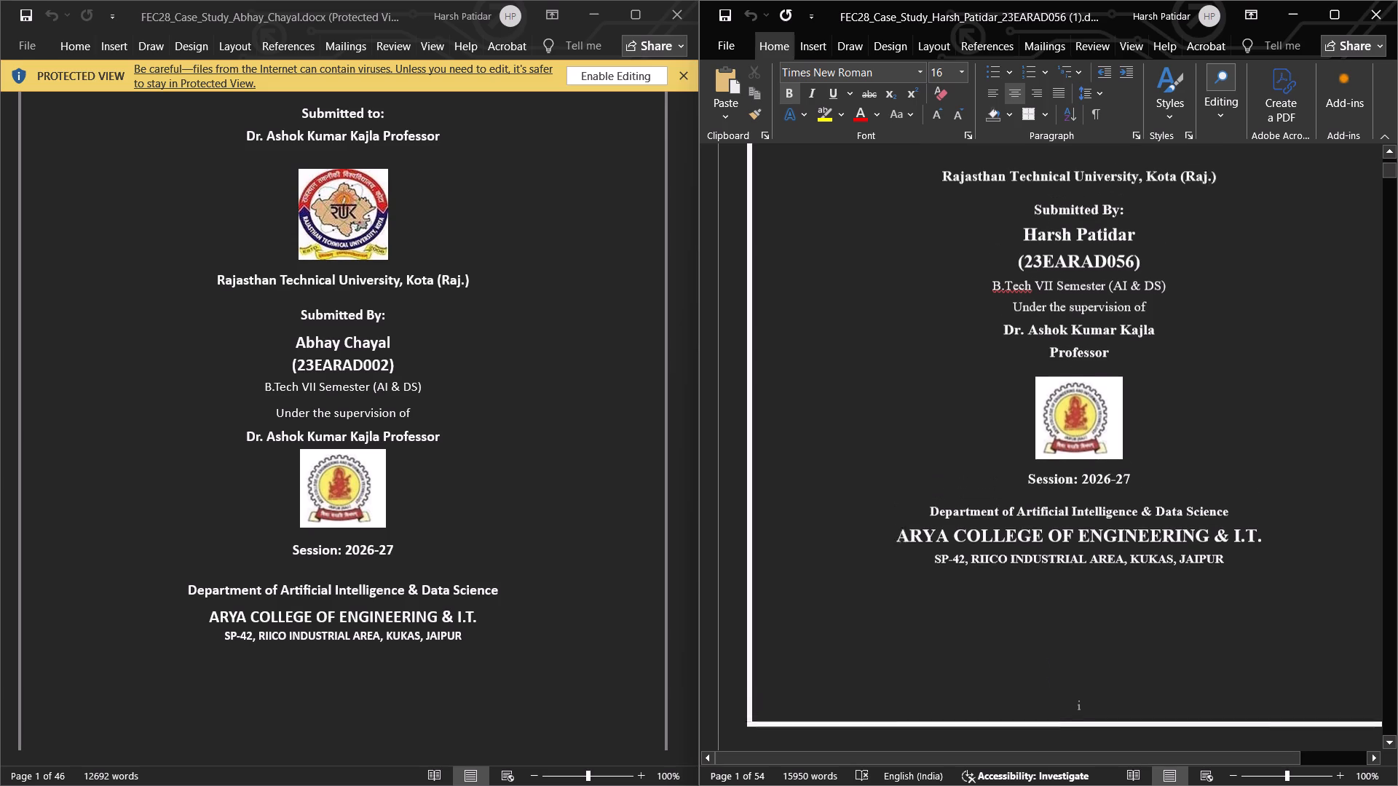
scroll(1047, 659, "up", 3)
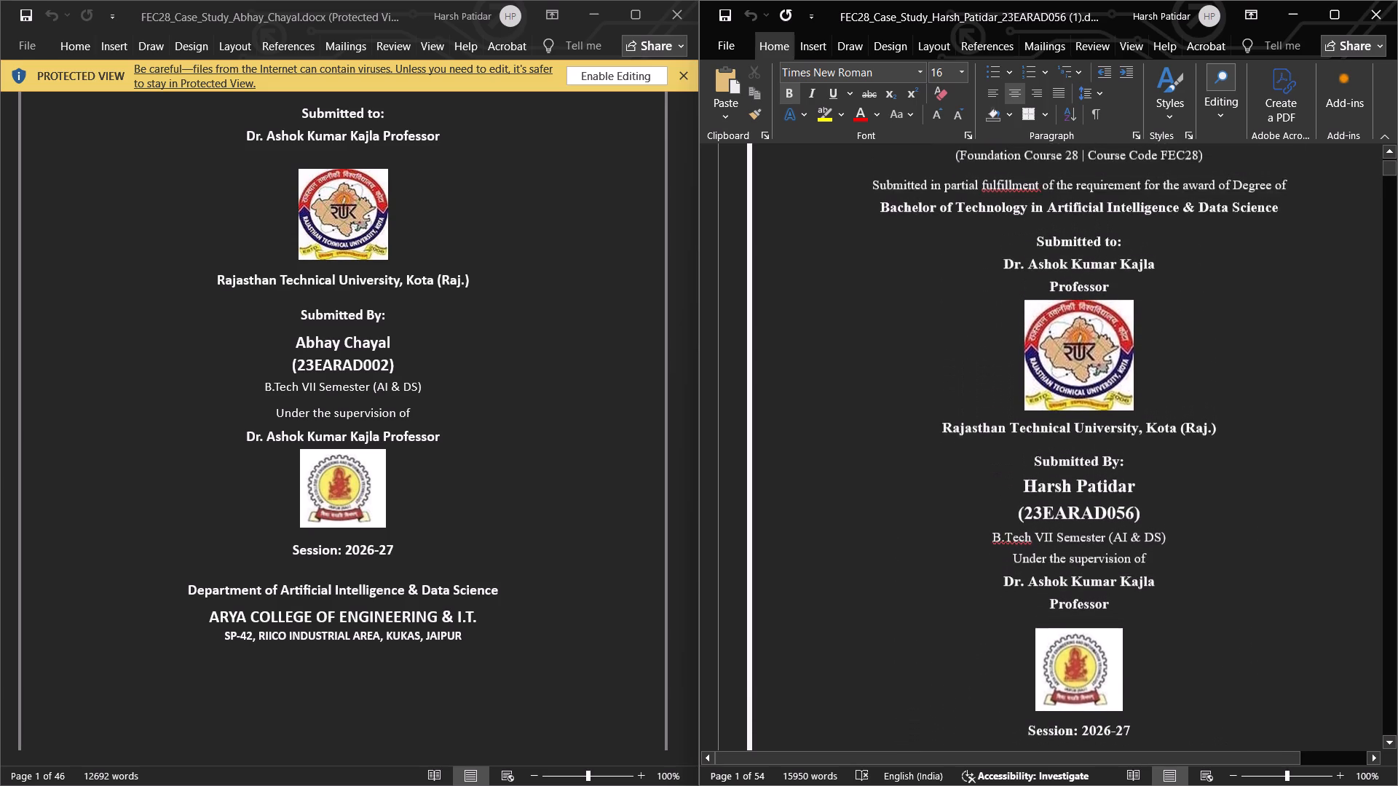
scroll(1047, 659, "up", 1)
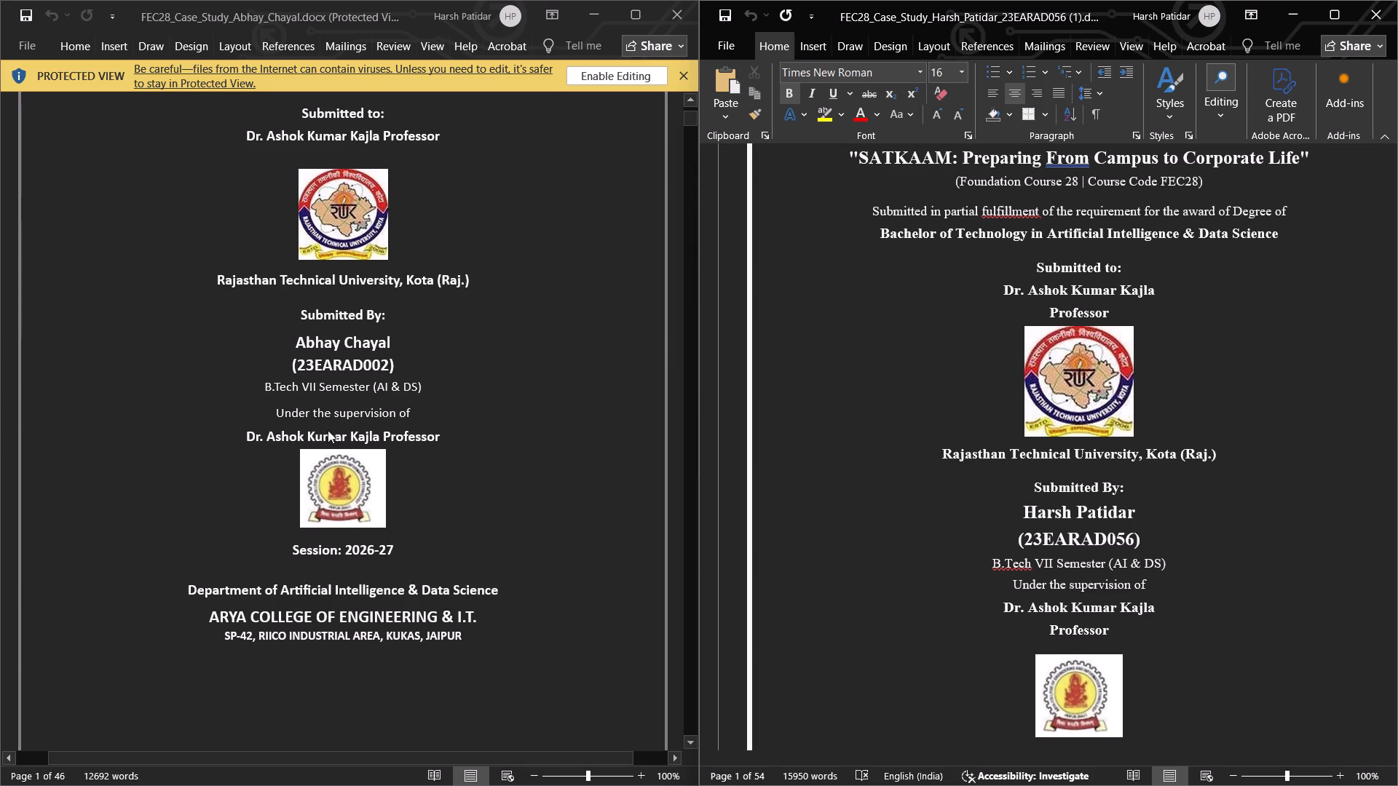
scroll(851, 533, "down", 1)
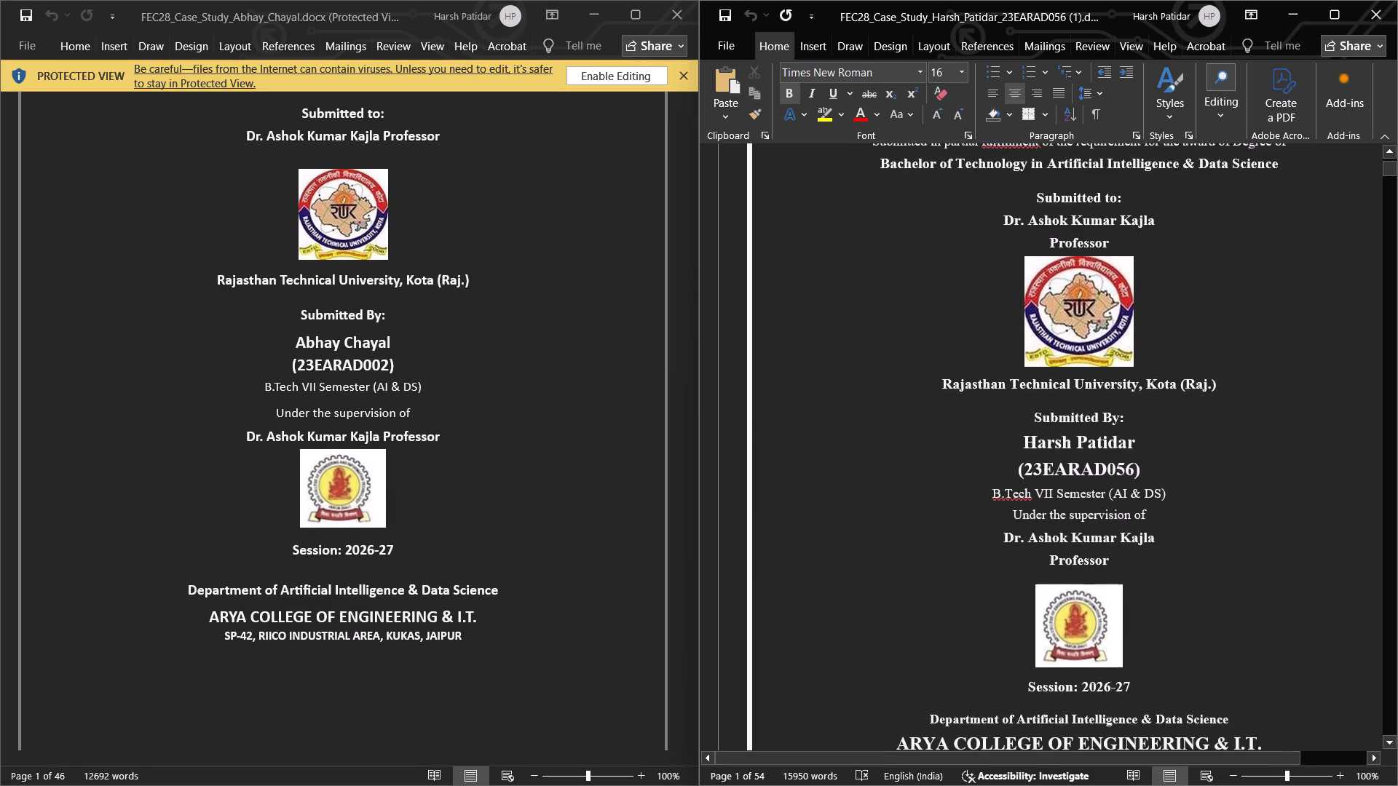
scroll(851, 533, "down", 1)
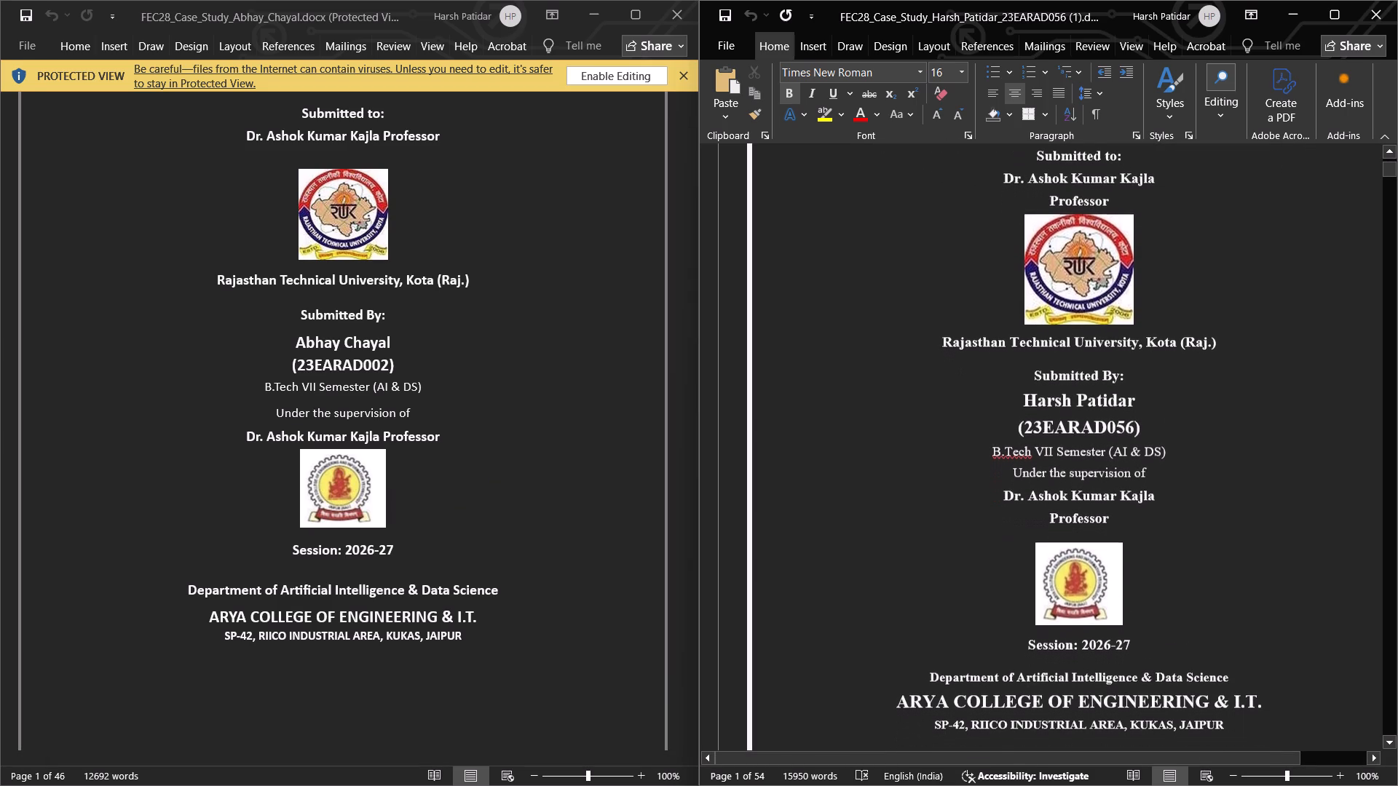
scroll(848, 486, "down", 2)
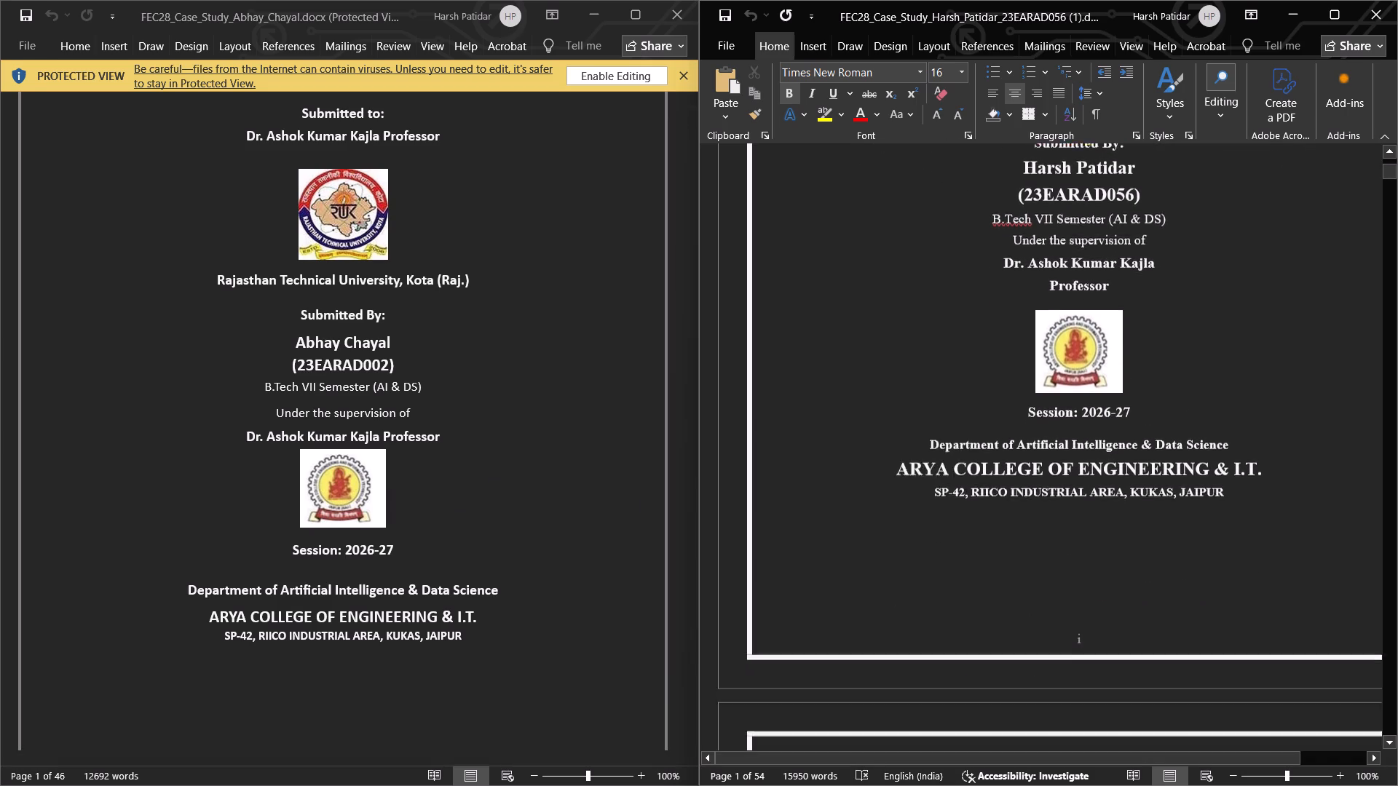
On the certificate page of the editable case study report, change the mentor's title prefix to "Er.".
scroll(848, 486, "down", 2)
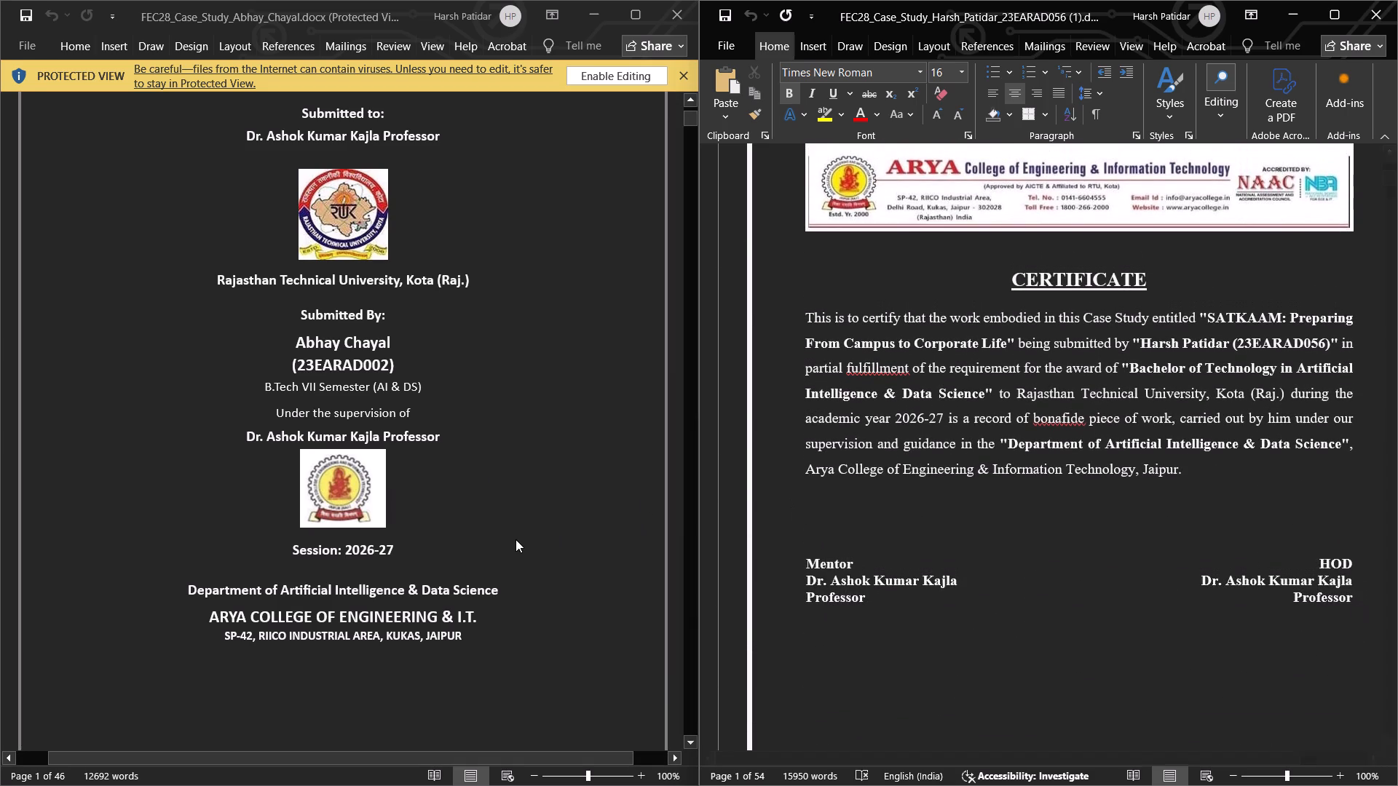
scroll(516, 539, "down", 6)
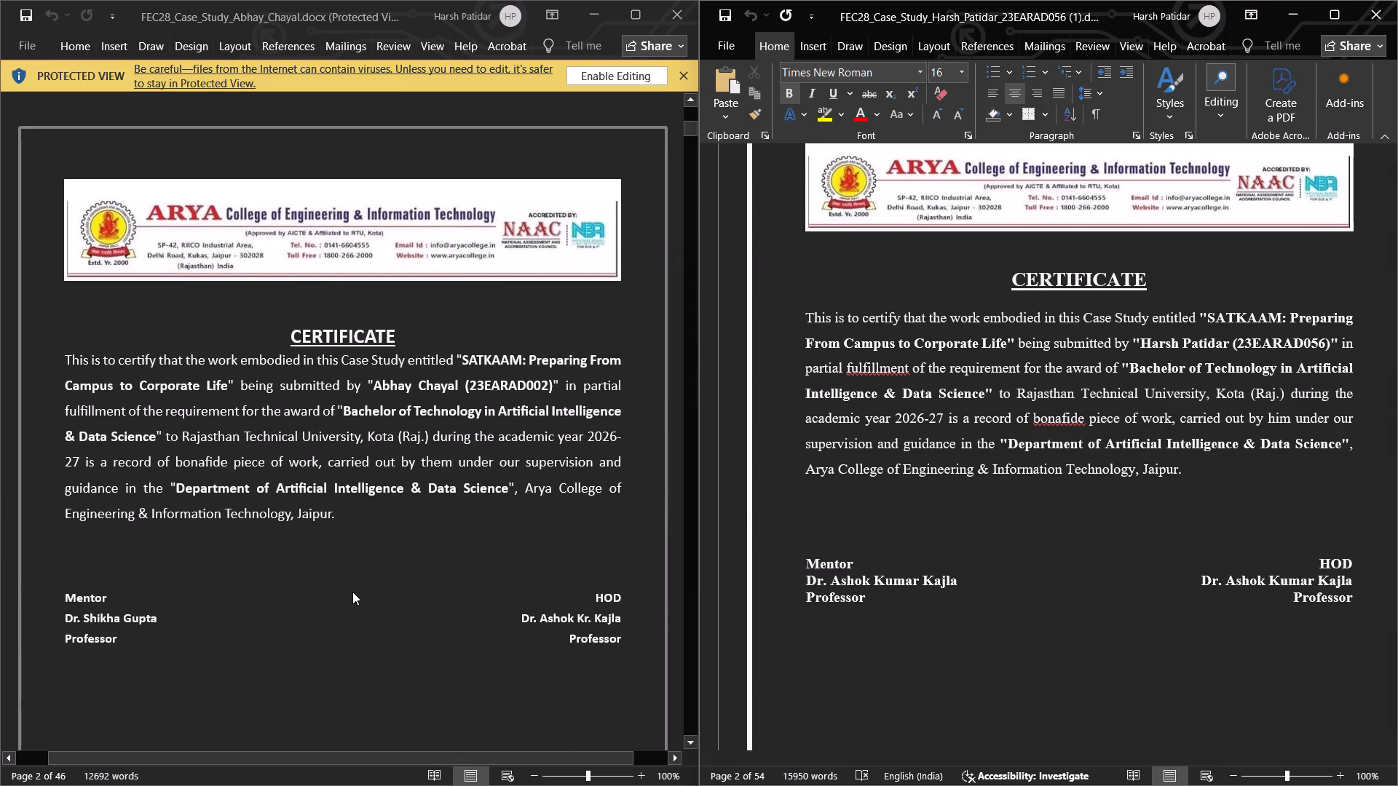
left_click(826, 582)
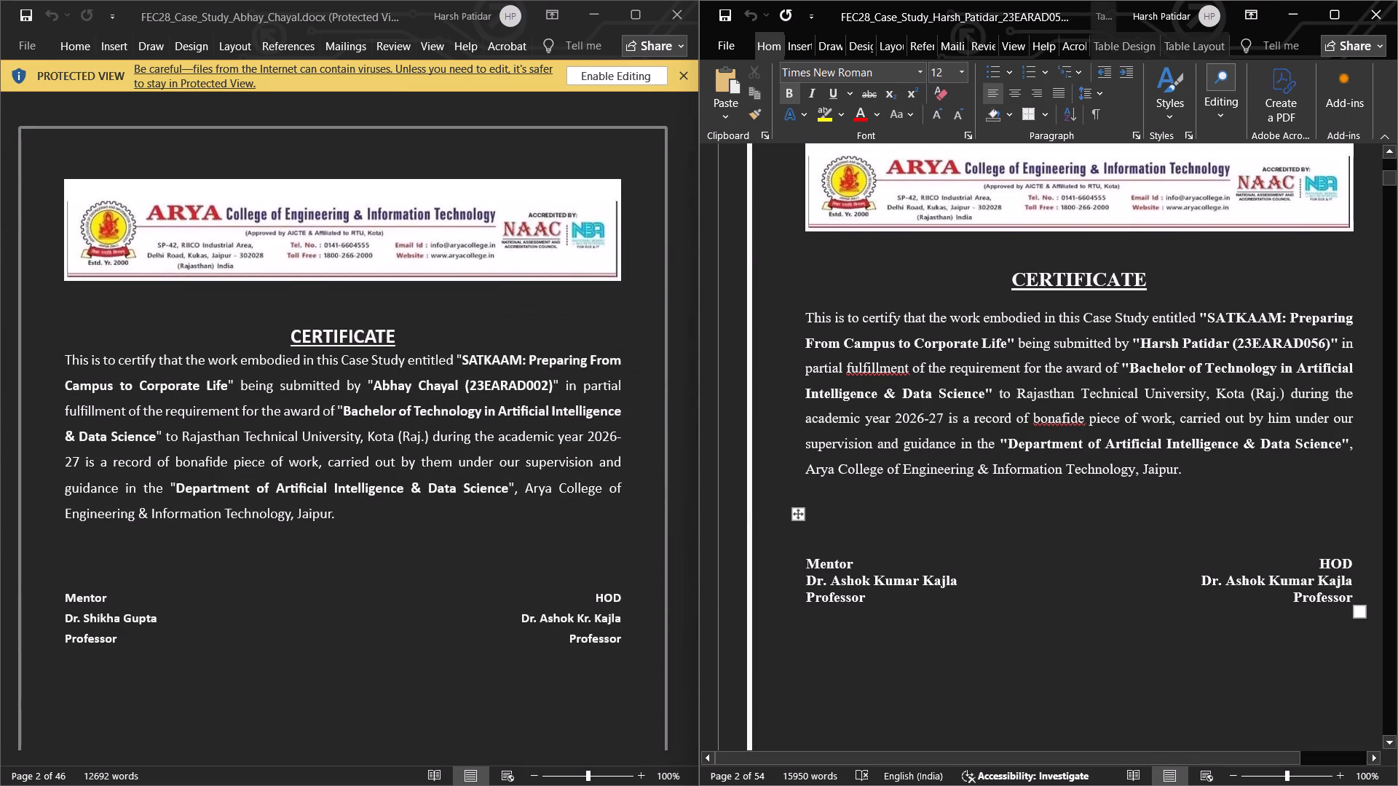
key("Left")
key("Left")
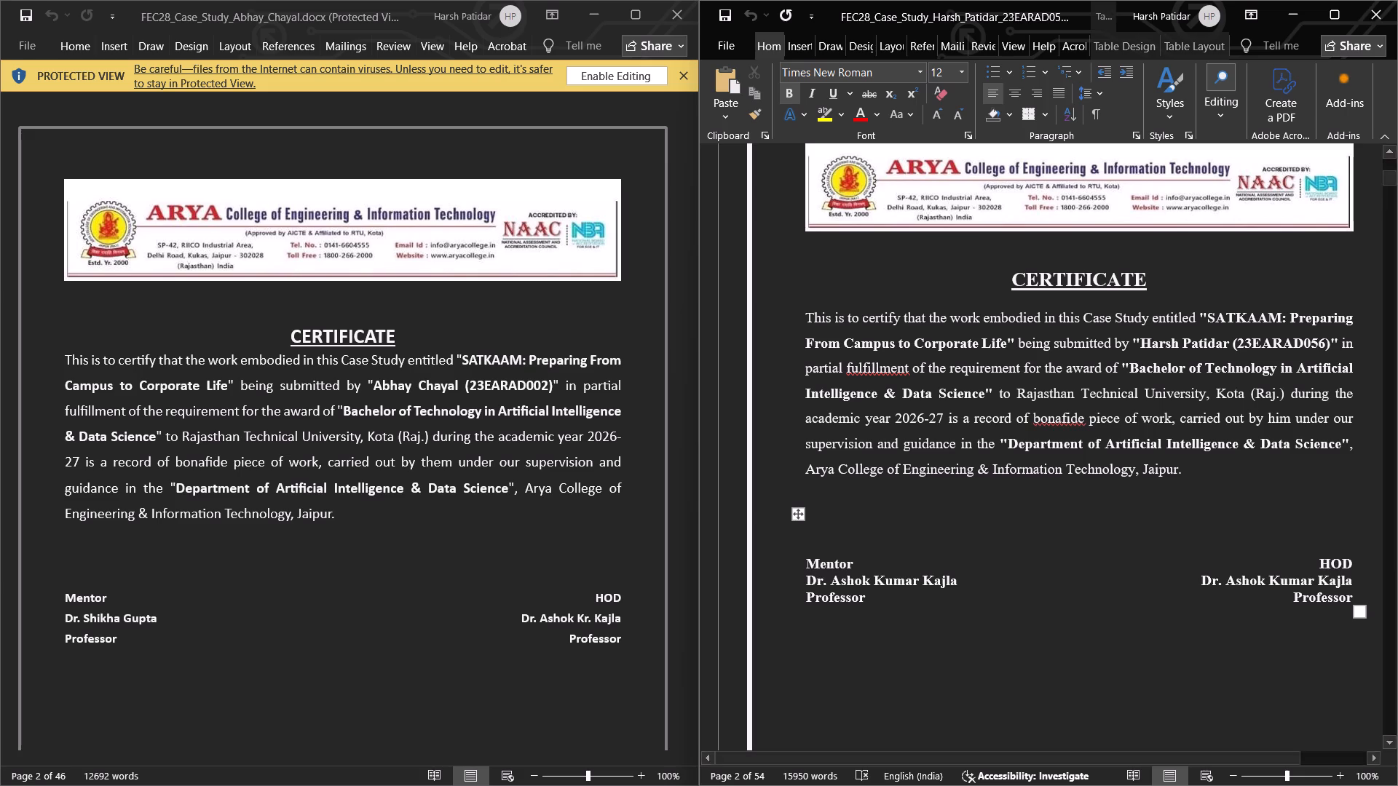
key("shift+BackSpace")
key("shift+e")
key("Right")
key("Right")
key("Right")
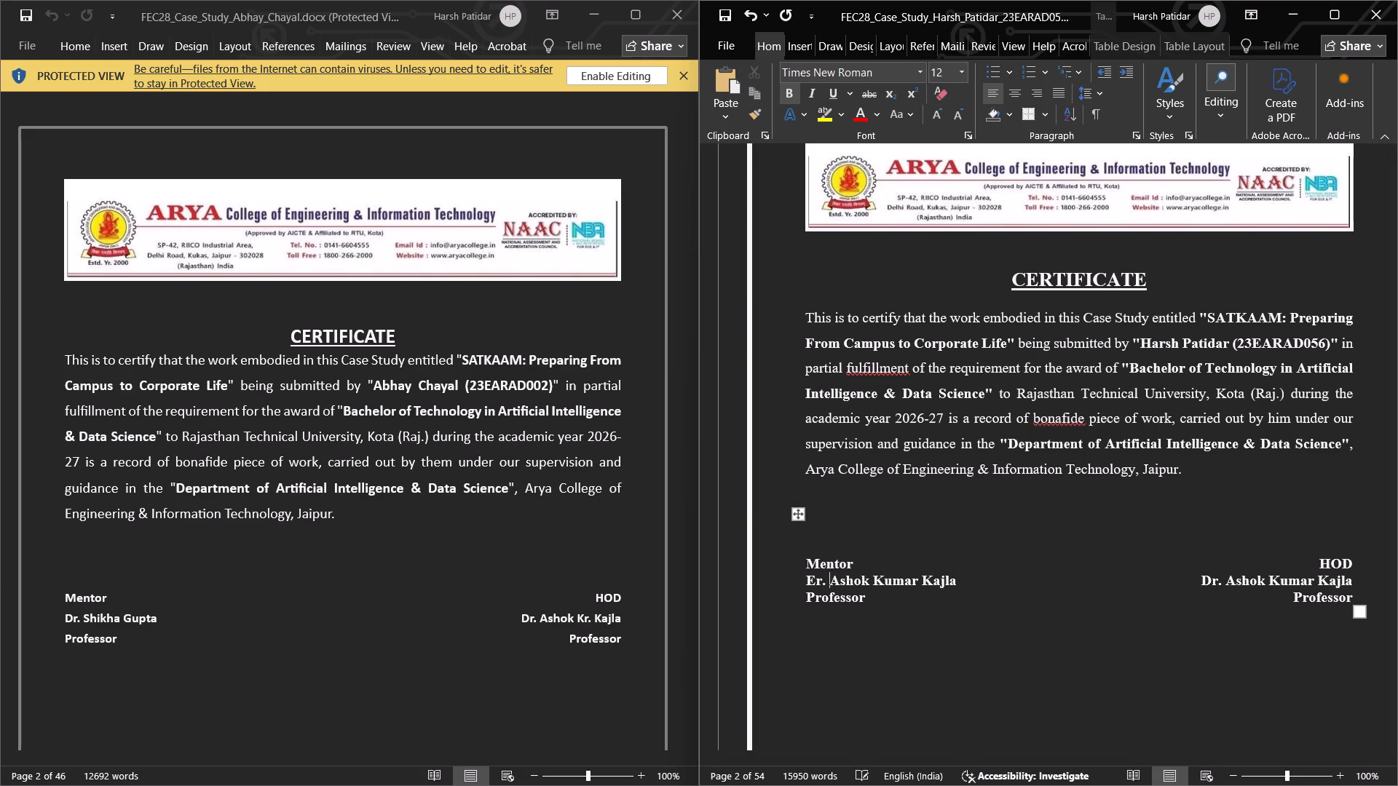
Replace the mentor's name after "Er." with the mentor's name given on the reference report's certificate.
key("ctrl+Right")
key("ctrl+Right")
key("ctrl+Right")
key("ctrl+BackSpace")
key("ctrl+BackSpace")
key("ctrl+BackSpace")
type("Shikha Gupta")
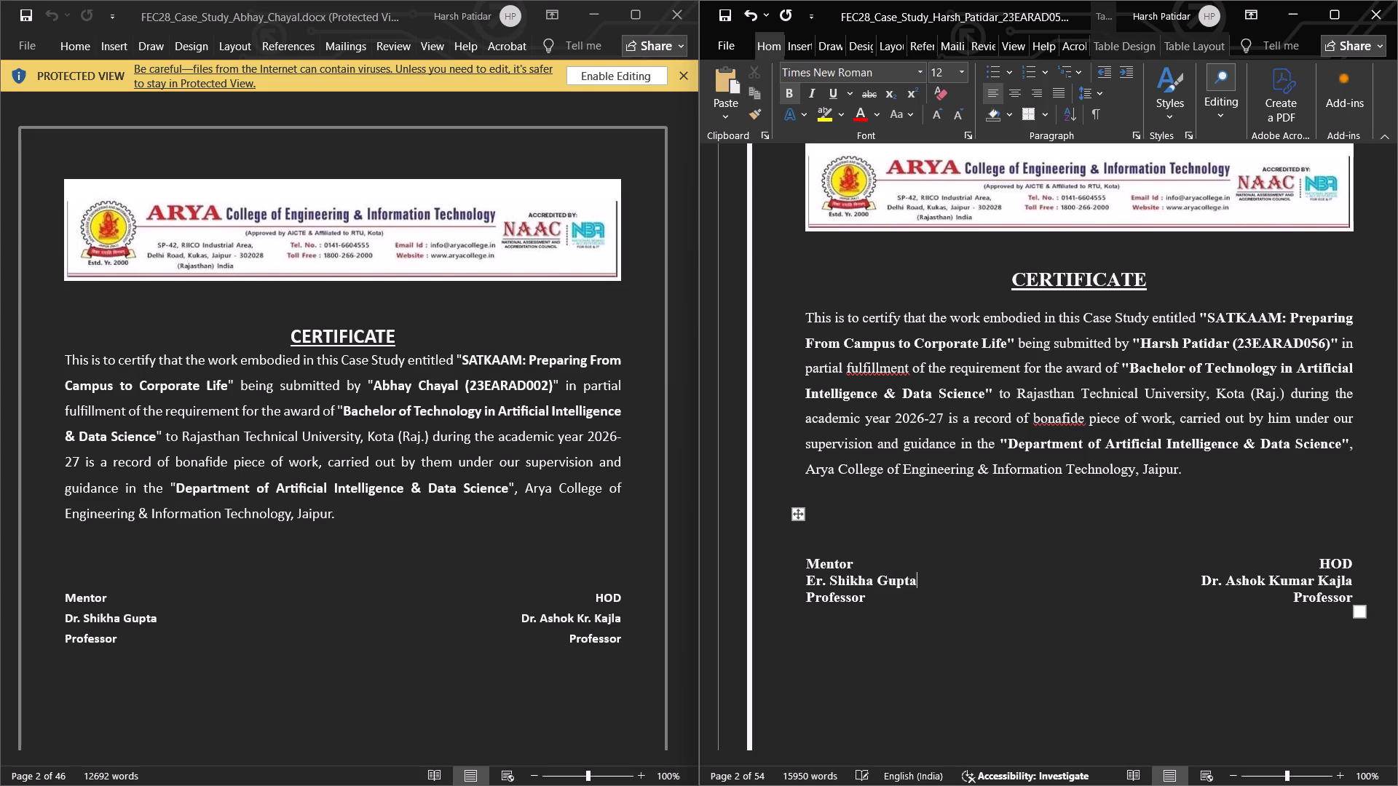
Insert "Assistant" before "Professor" in the mentor's designation on the certificate.
left_click(809, 595)
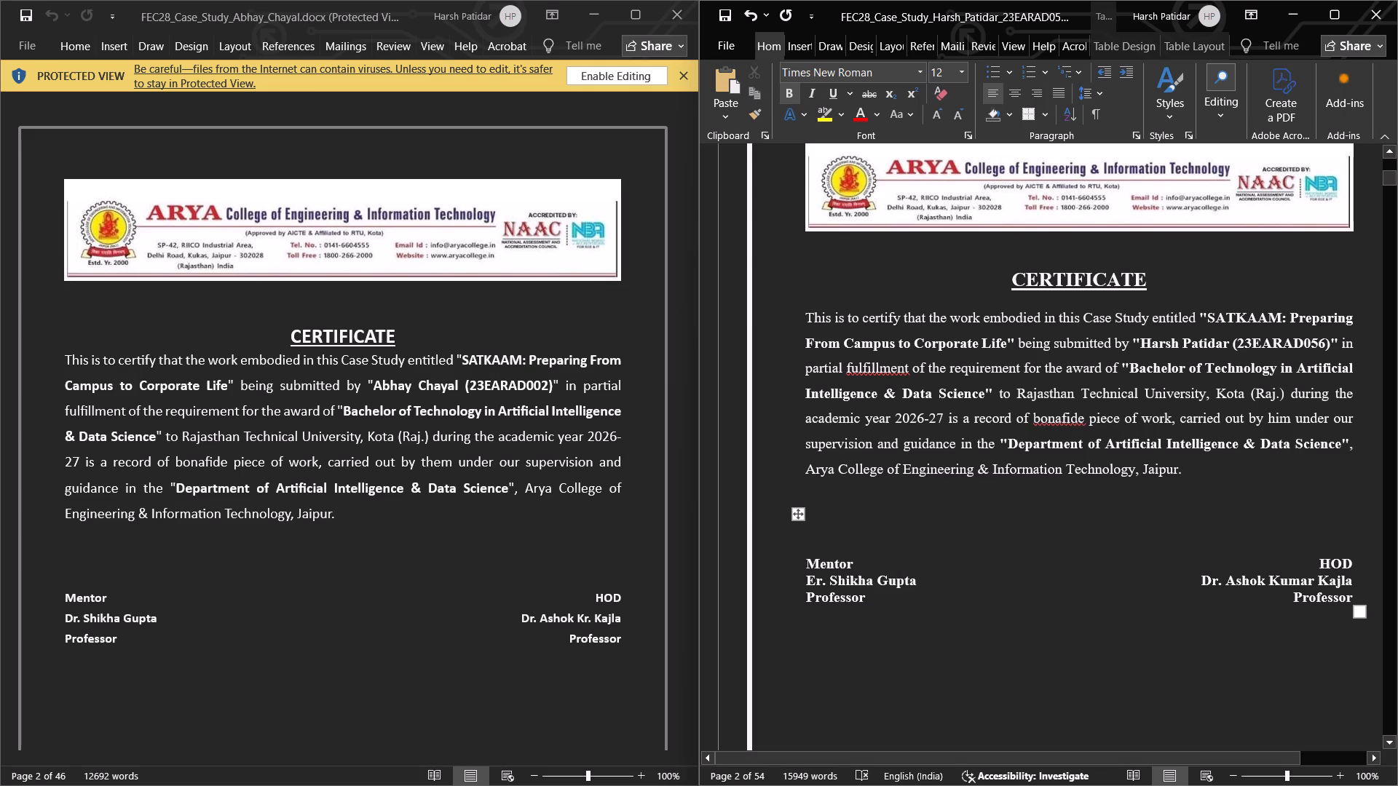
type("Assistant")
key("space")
Compare the acknowledgement pages of the two case study reports, from the department heading to the student signature block.
scroll(1014, 441, "down", 3)
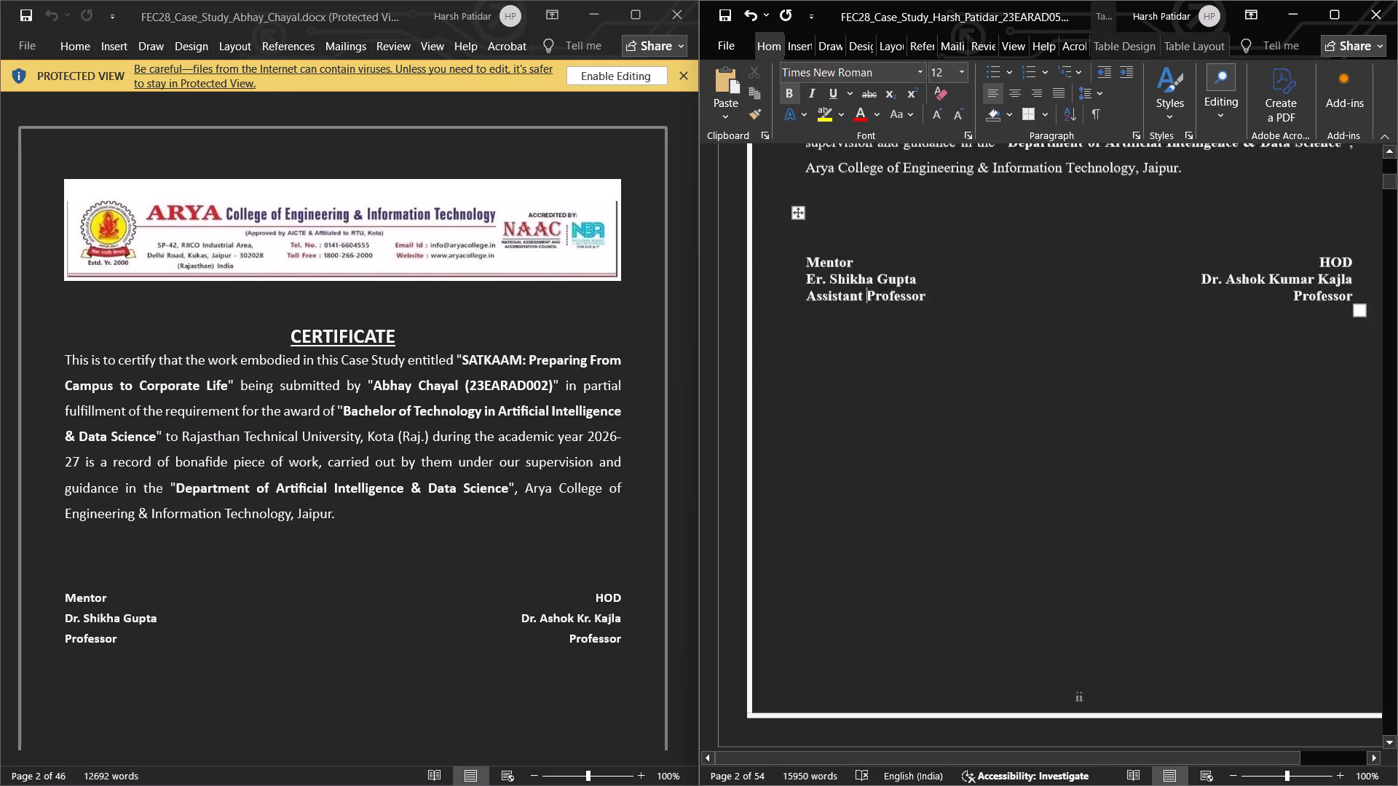
scroll(1014, 441, "down", 4)
scroll(1014, 441, "up", 1)
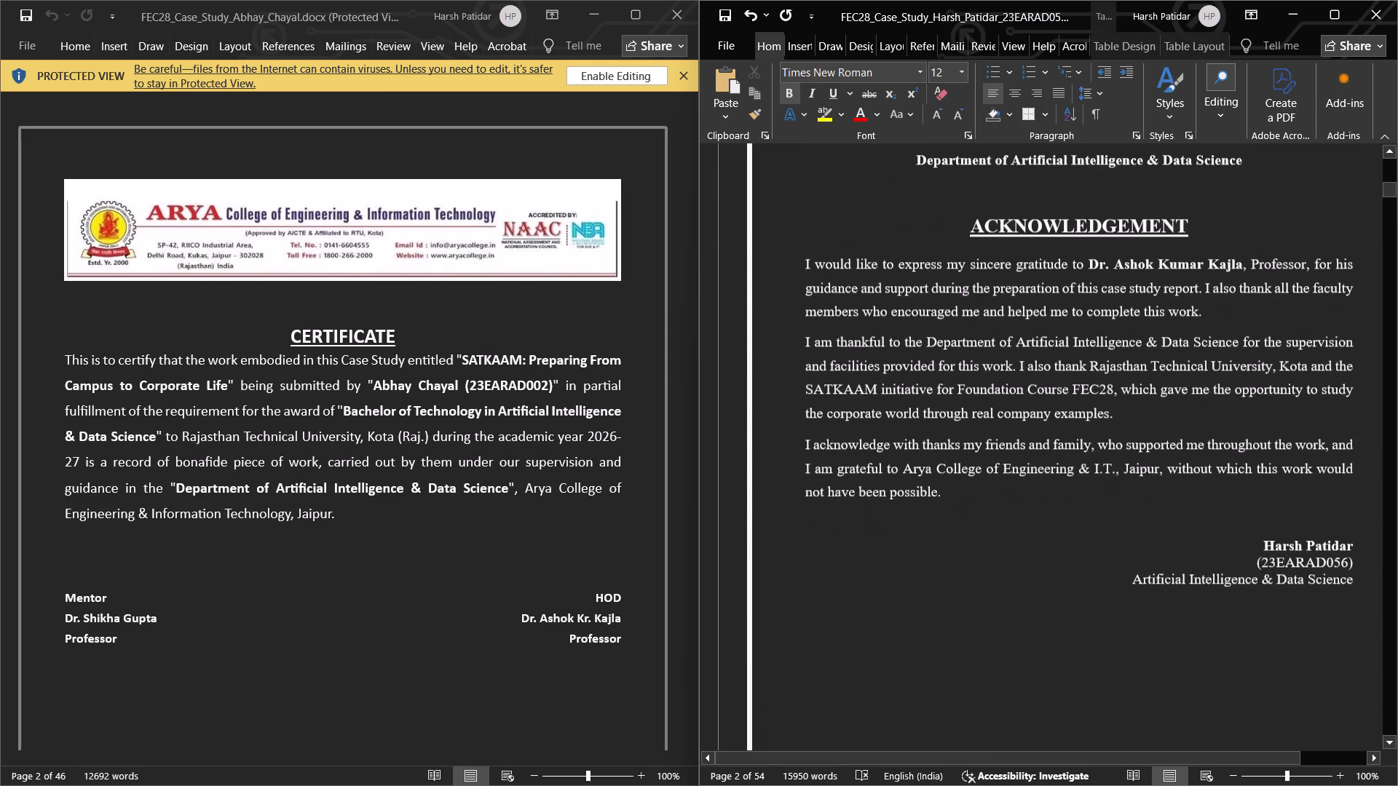
scroll(1014, 441, "up", 1)
scroll(421, 592, "down", 3)
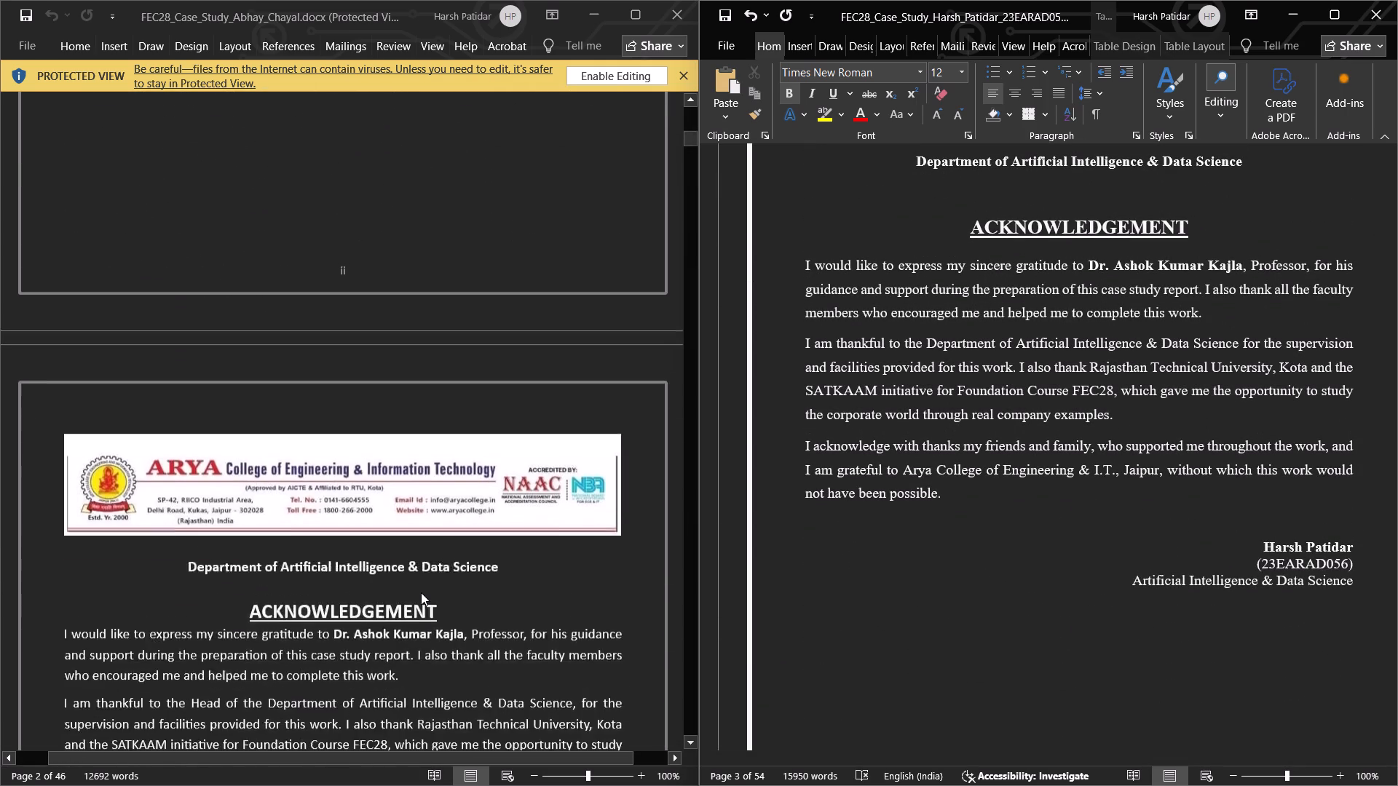
scroll(421, 592, "down", 4)
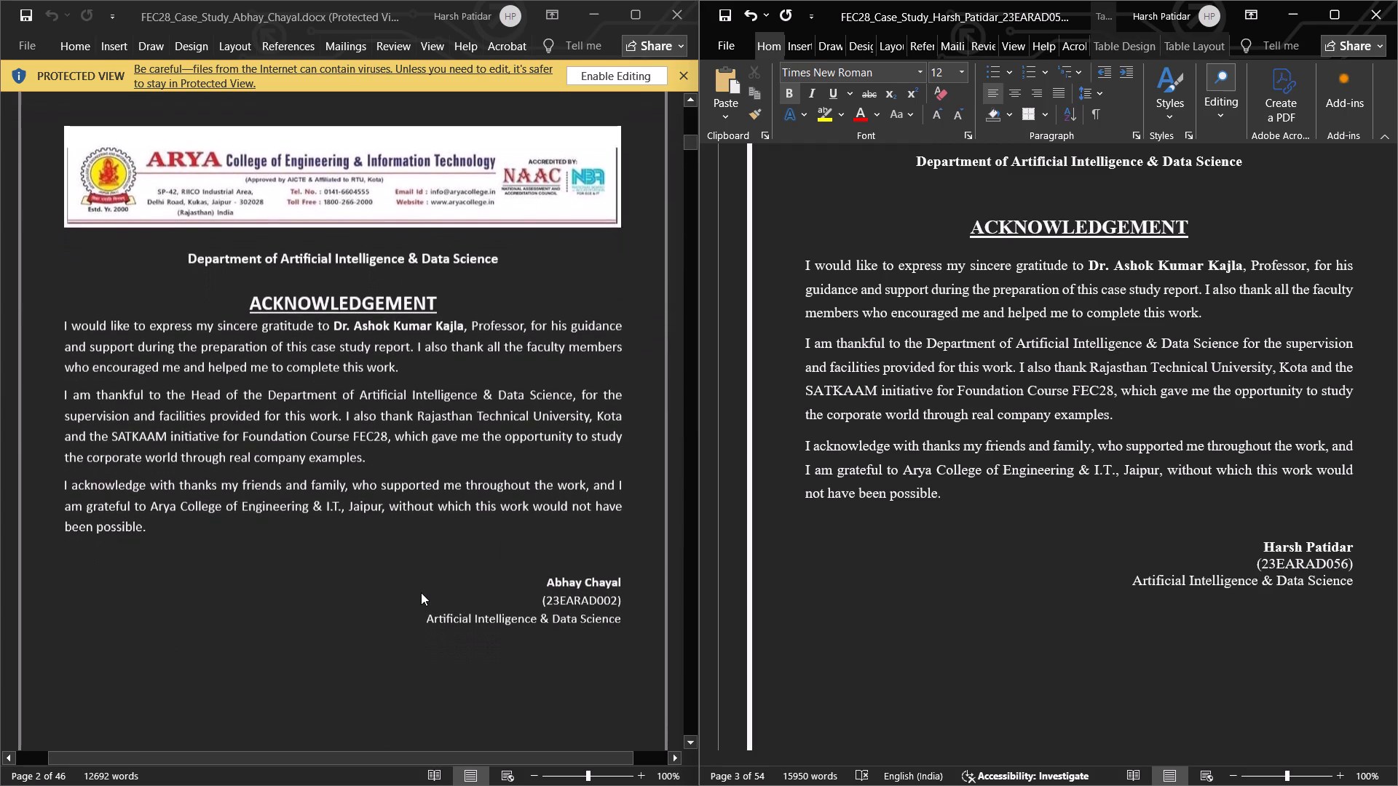
scroll(421, 592, "down", 2)
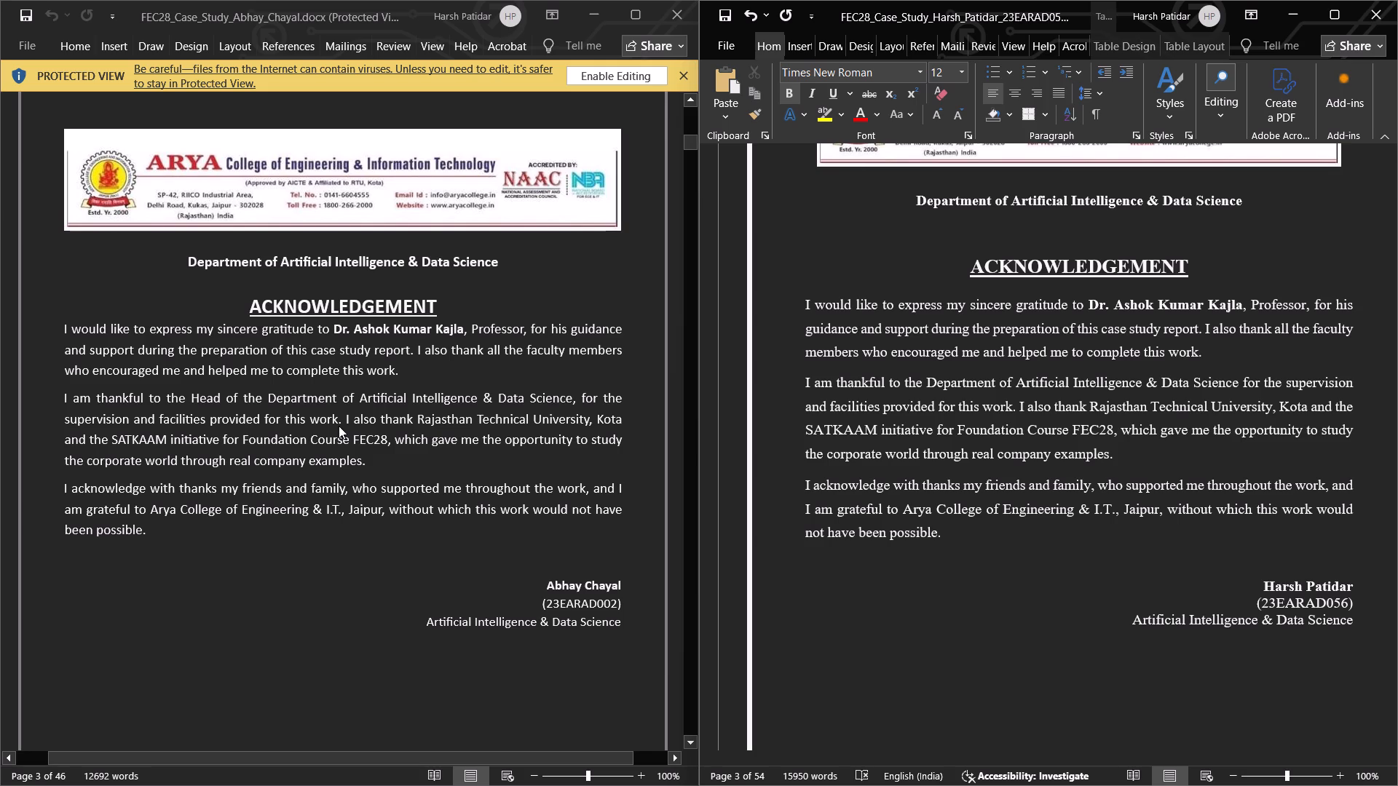
Compare the List of Contents pages of the two FEC28 case study reports.
scroll(873, 578, "down", 2)
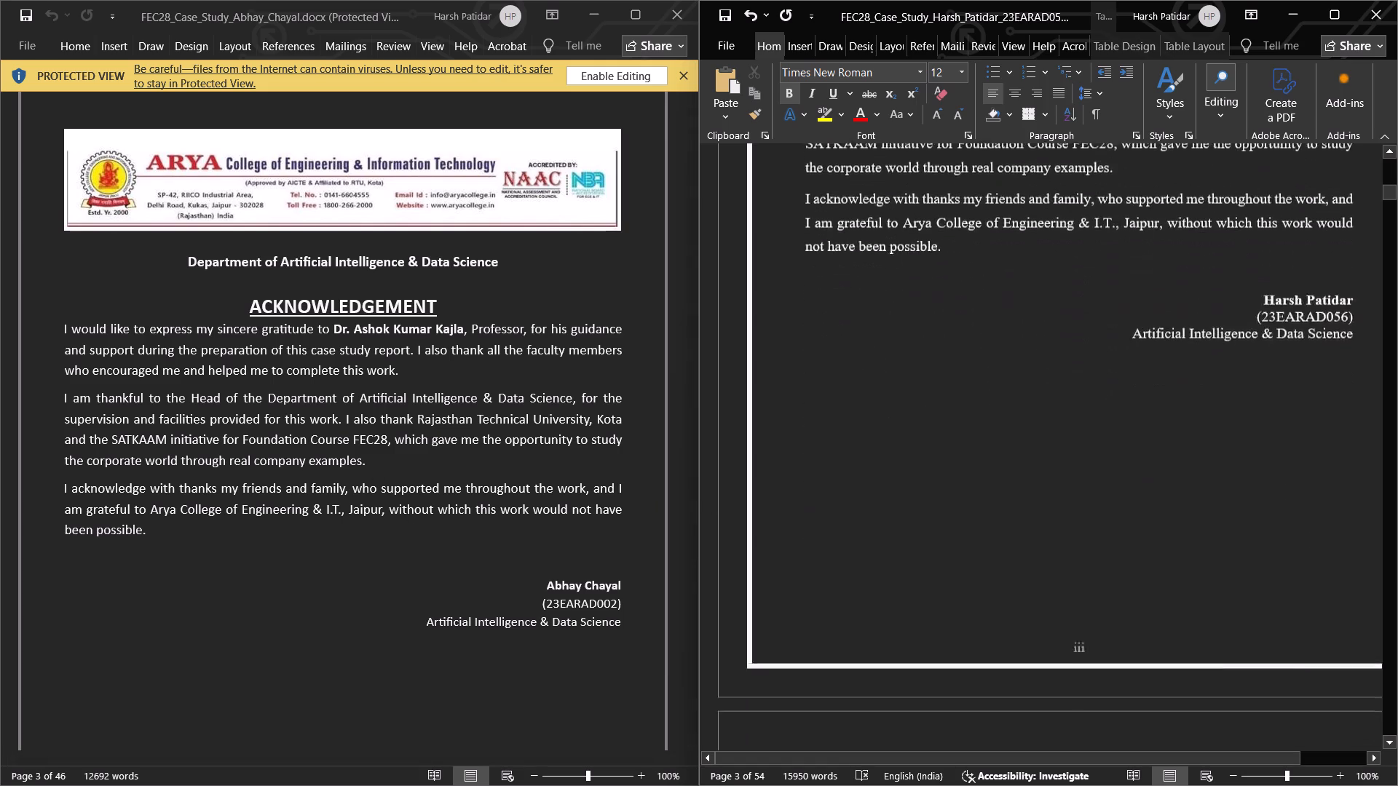
scroll(873, 578, "down", 3)
scroll(416, 623, "down", 1)
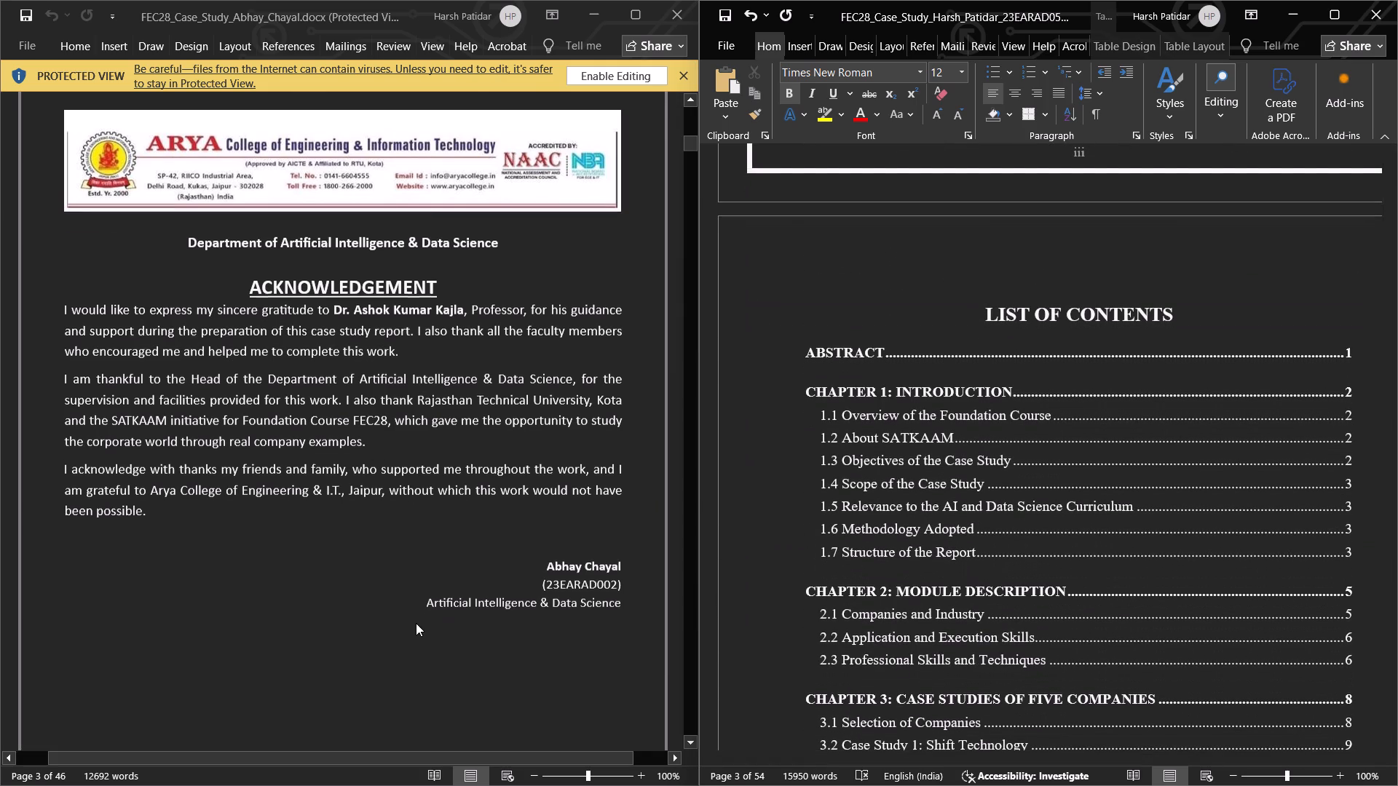
scroll(416, 623, "down", 6)
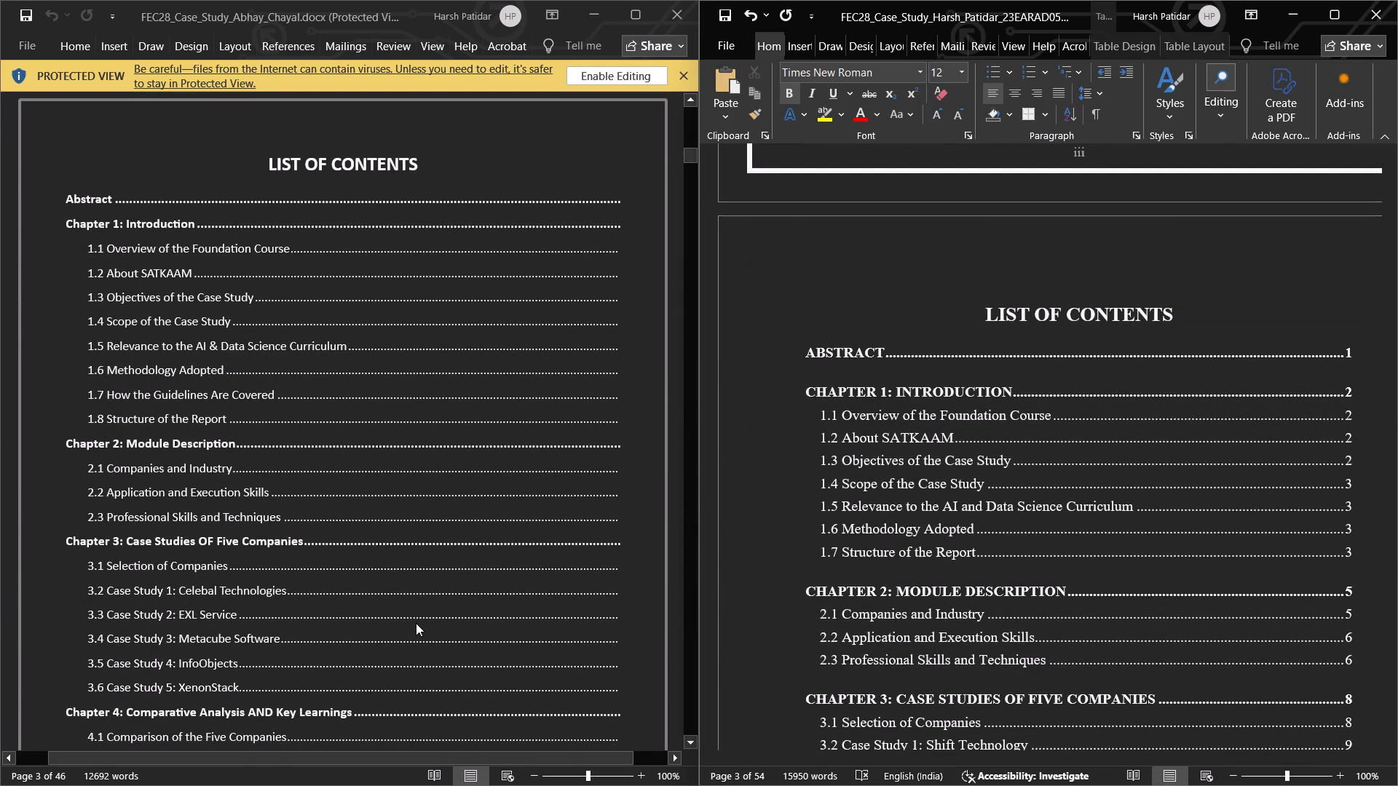
scroll(833, 567, "down", 2)
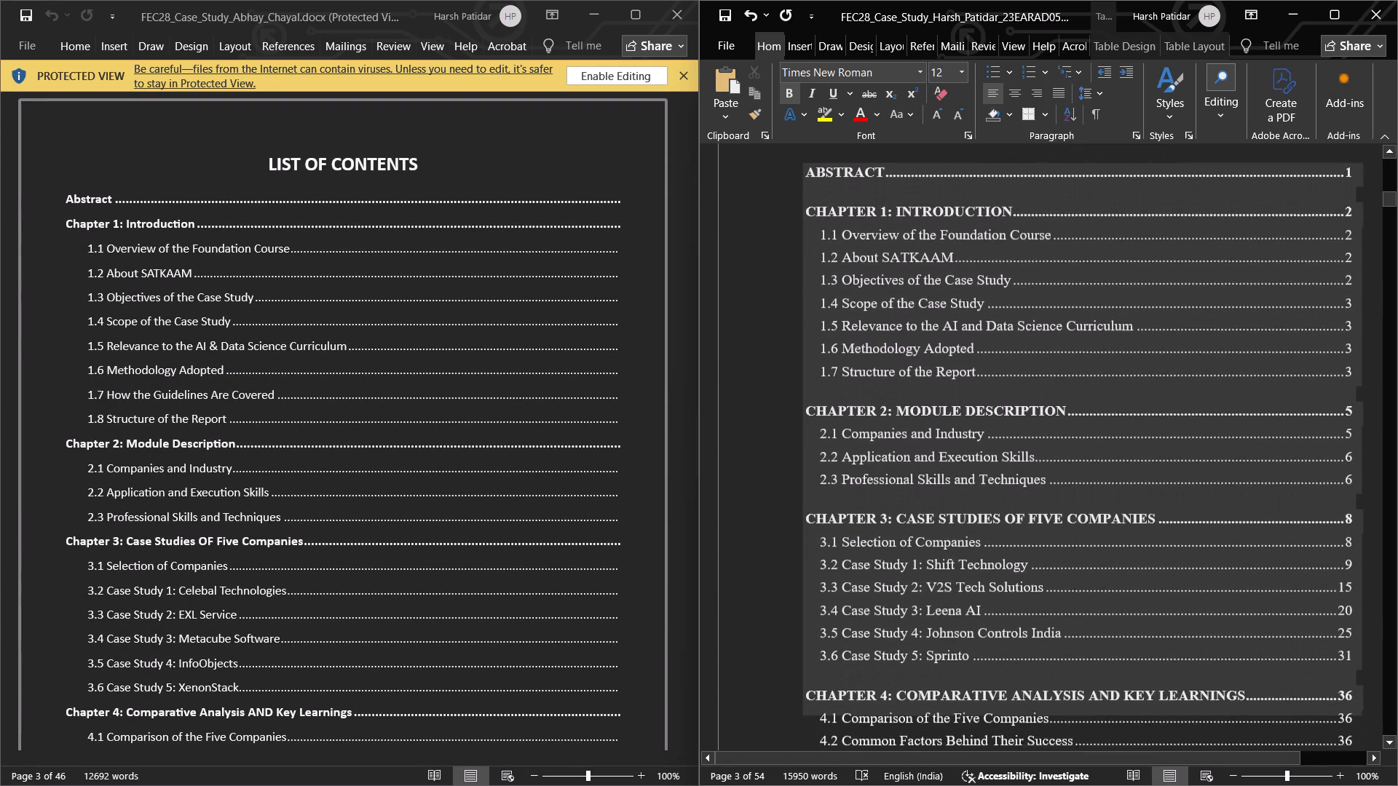
scroll(833, 567, "down", 2)
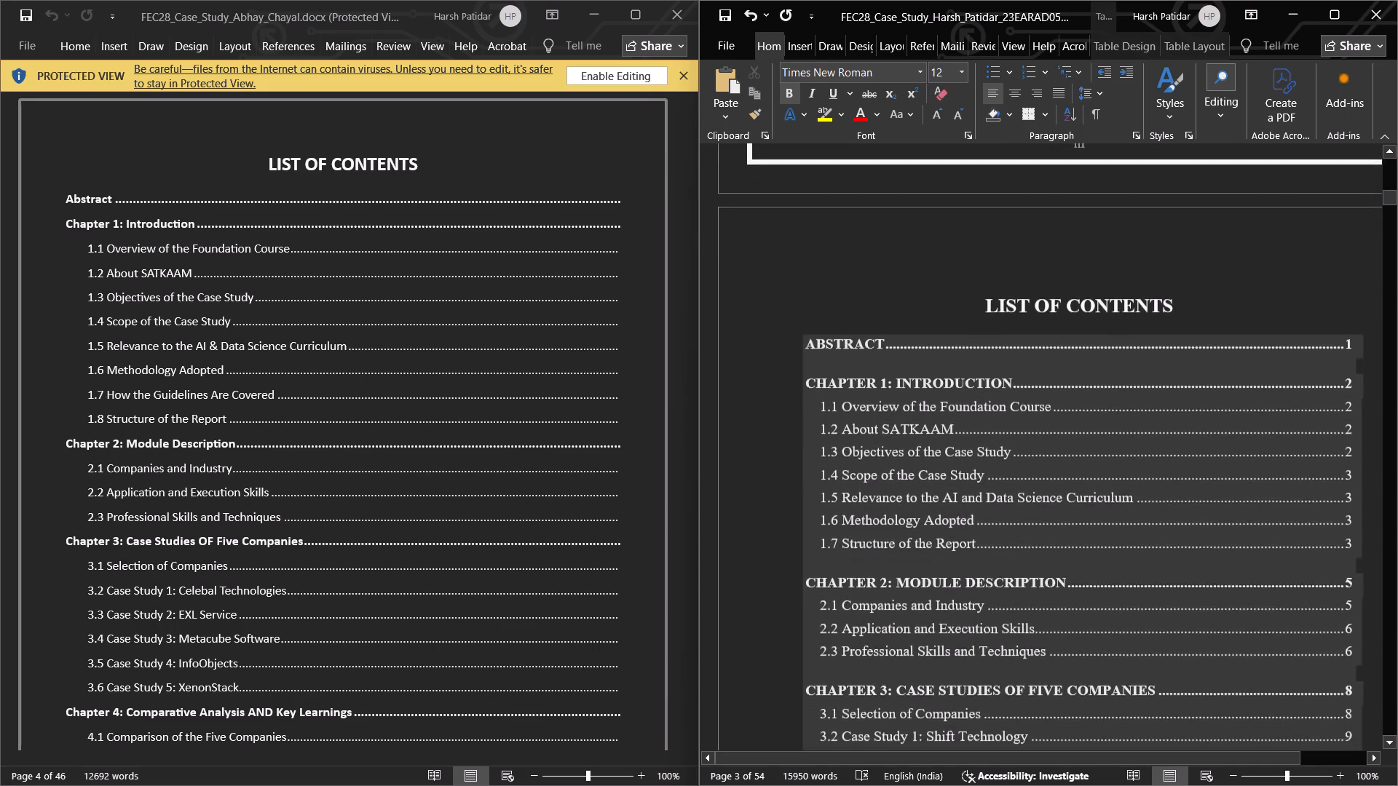
scroll(833, 567, "down", 4)
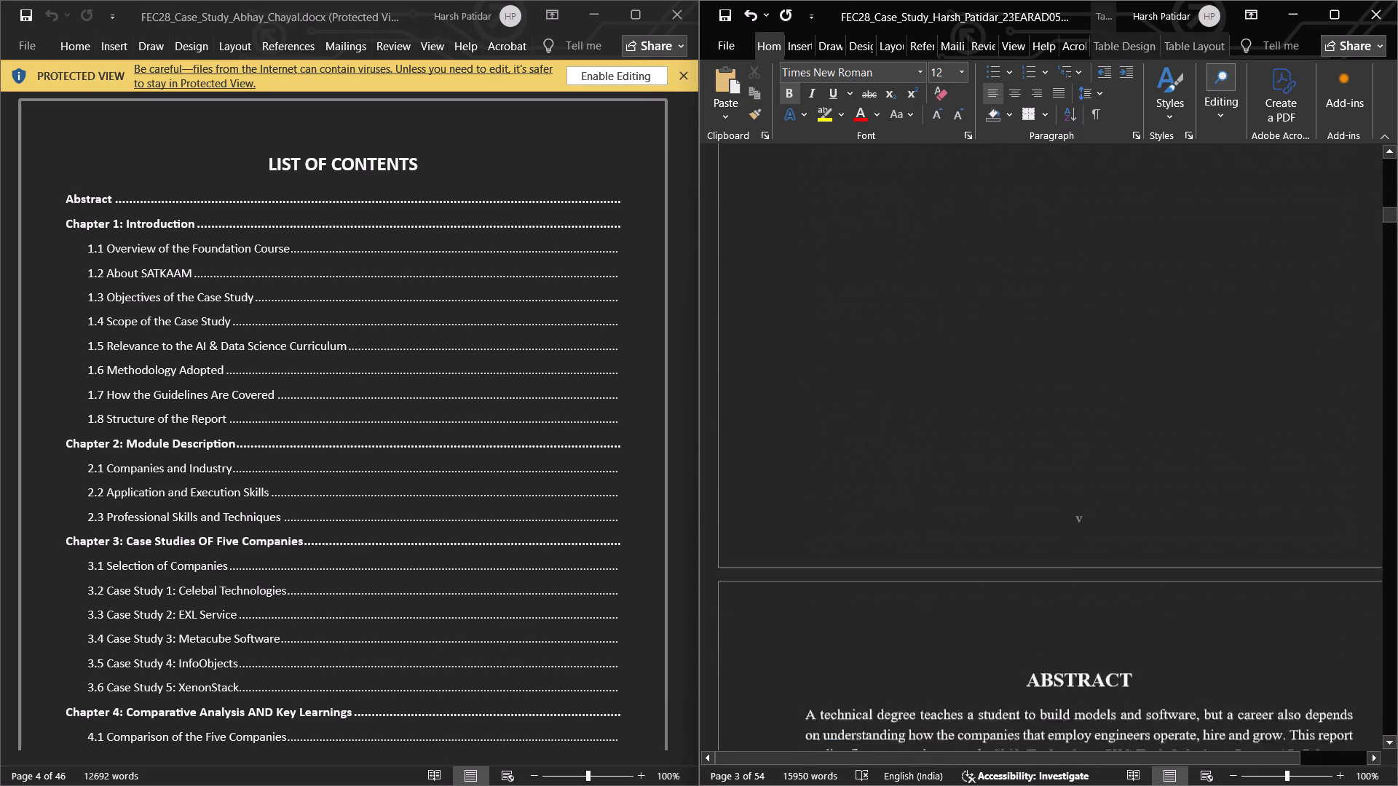
Review the abstract and the opening of Chapter 1 in the editable report, and return to its acknowledgement page.
scroll(833, 567, "down", 4)
scroll(833, 567, "left", 1)
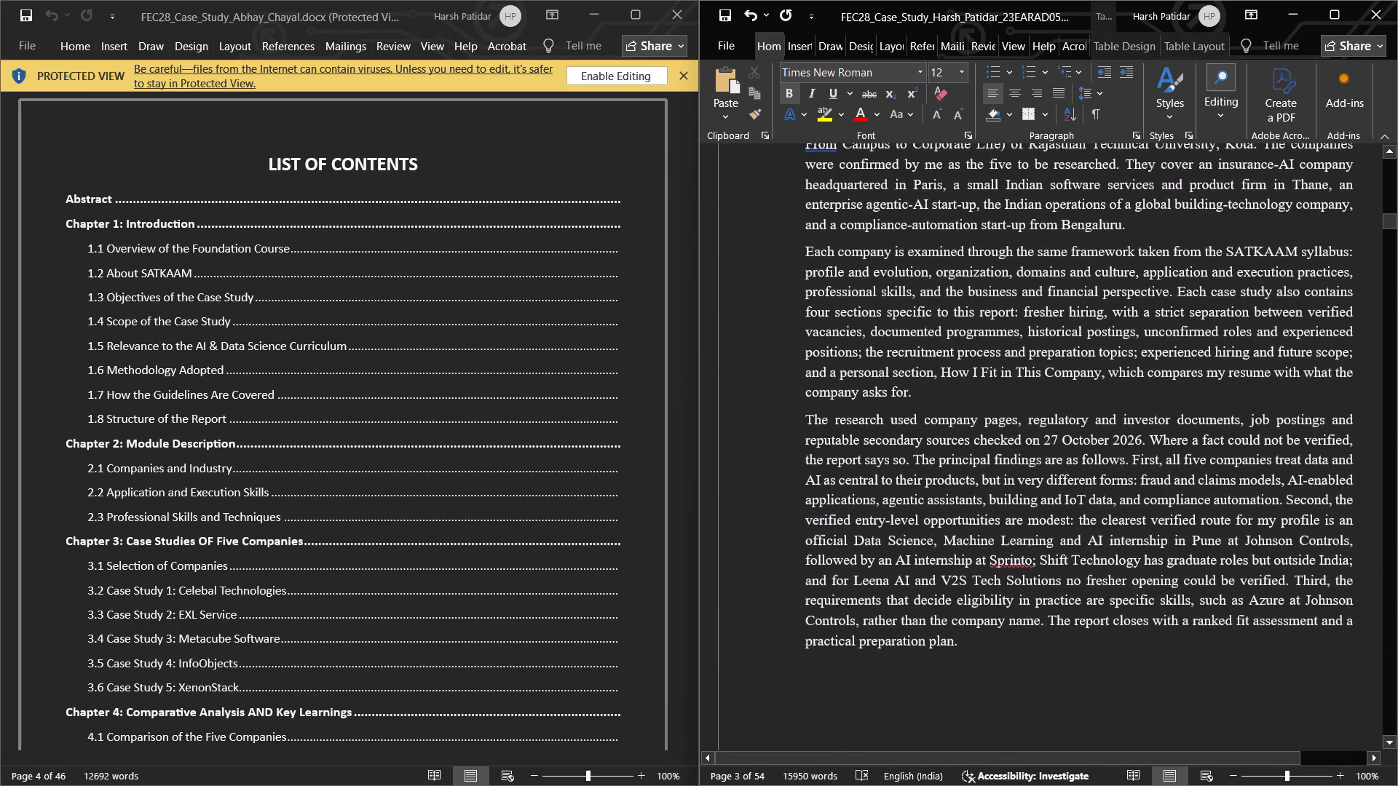
scroll(833, 567, "left", 1)
scroll(833, 567, "down", 2)
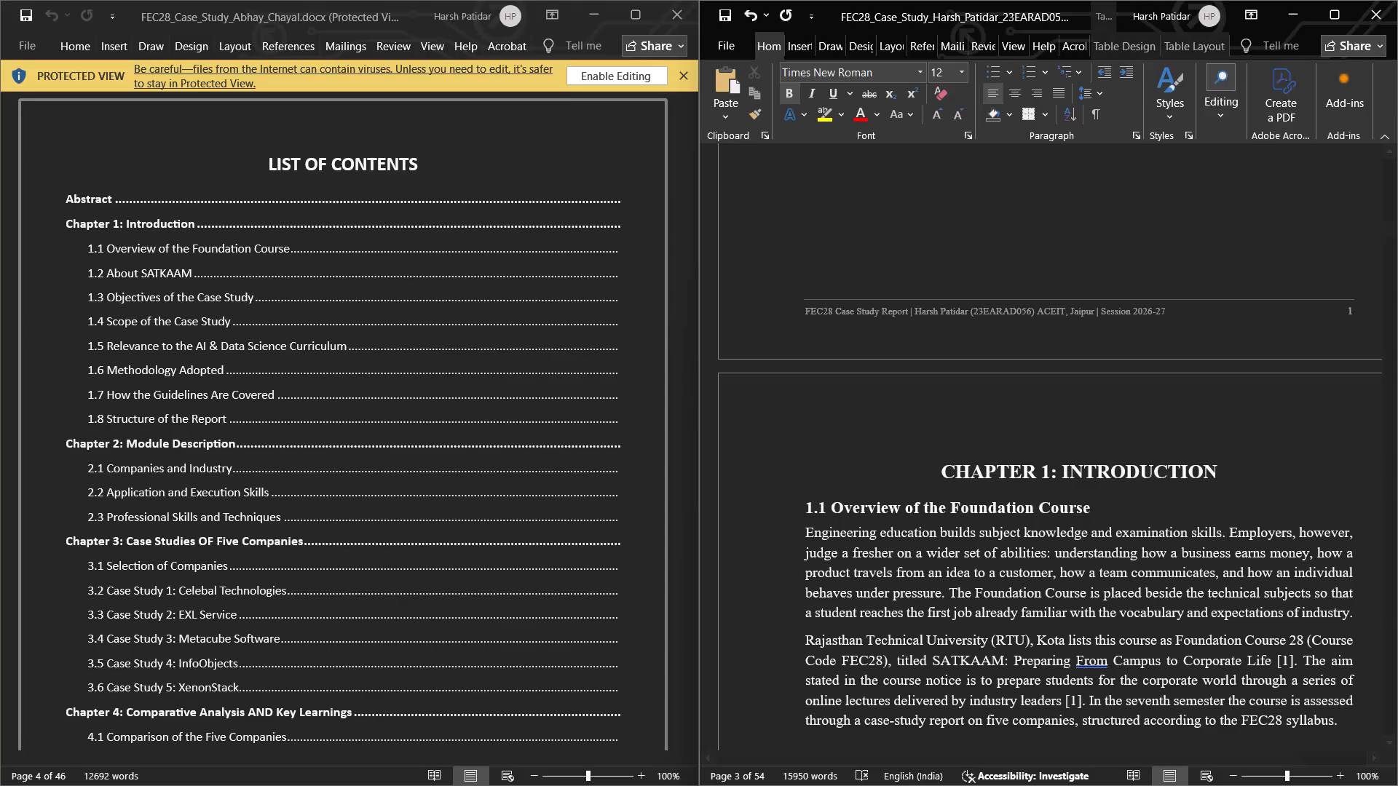
scroll(974, 344, "up", 2)
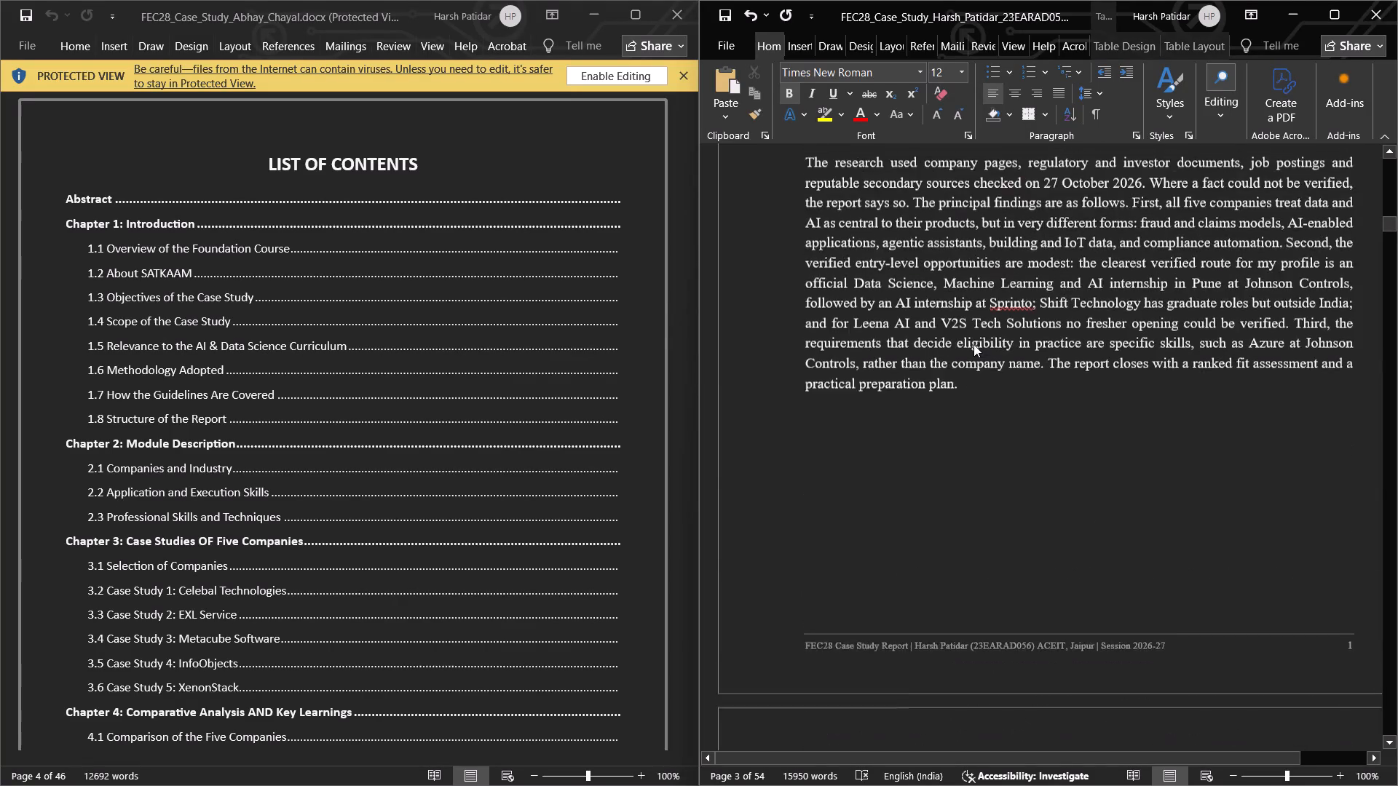
scroll(974, 344, "up", 6)
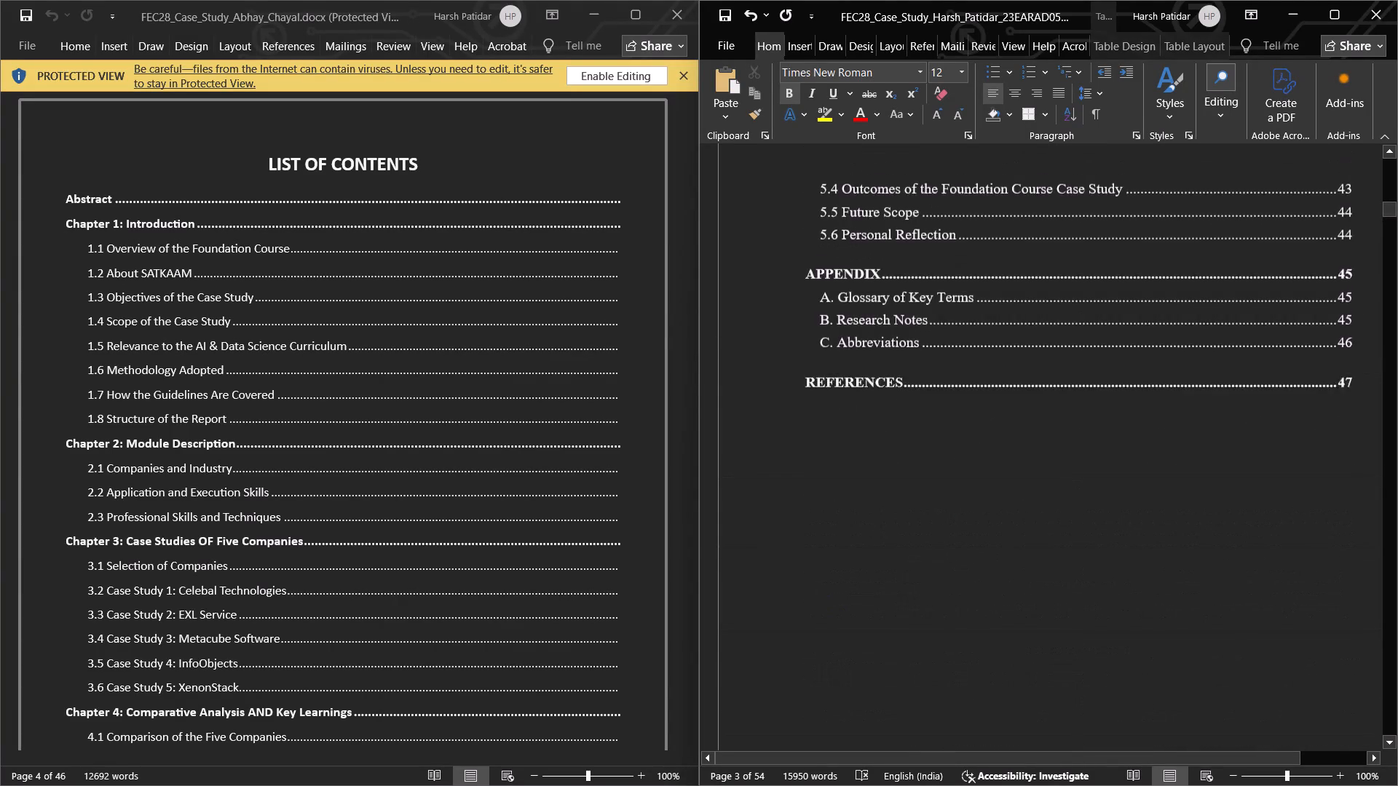
scroll(974, 344, "up", 7)
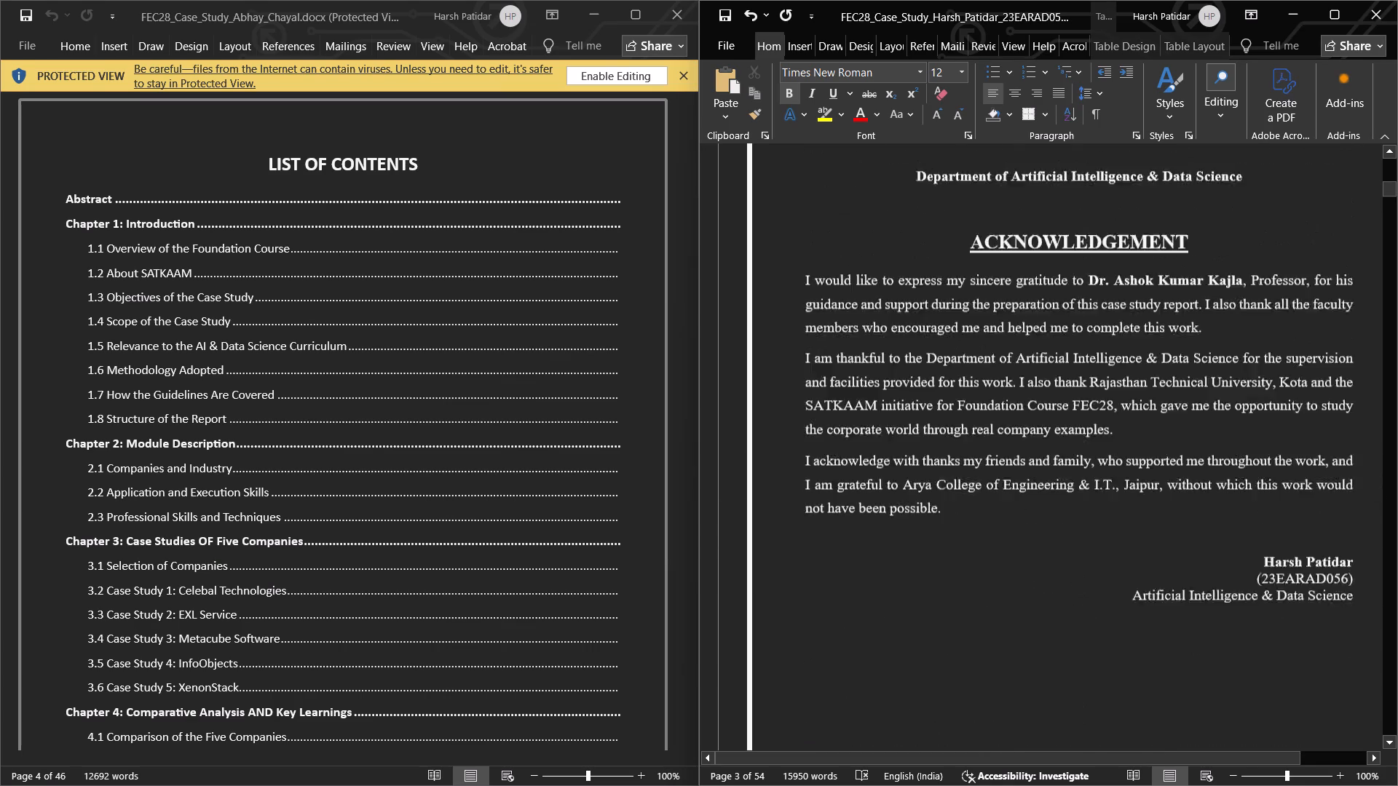
Recheck the certificate page's mentor and HOD block and the acknowledgement page in the editable report.
scroll(974, 344, "up", 4)
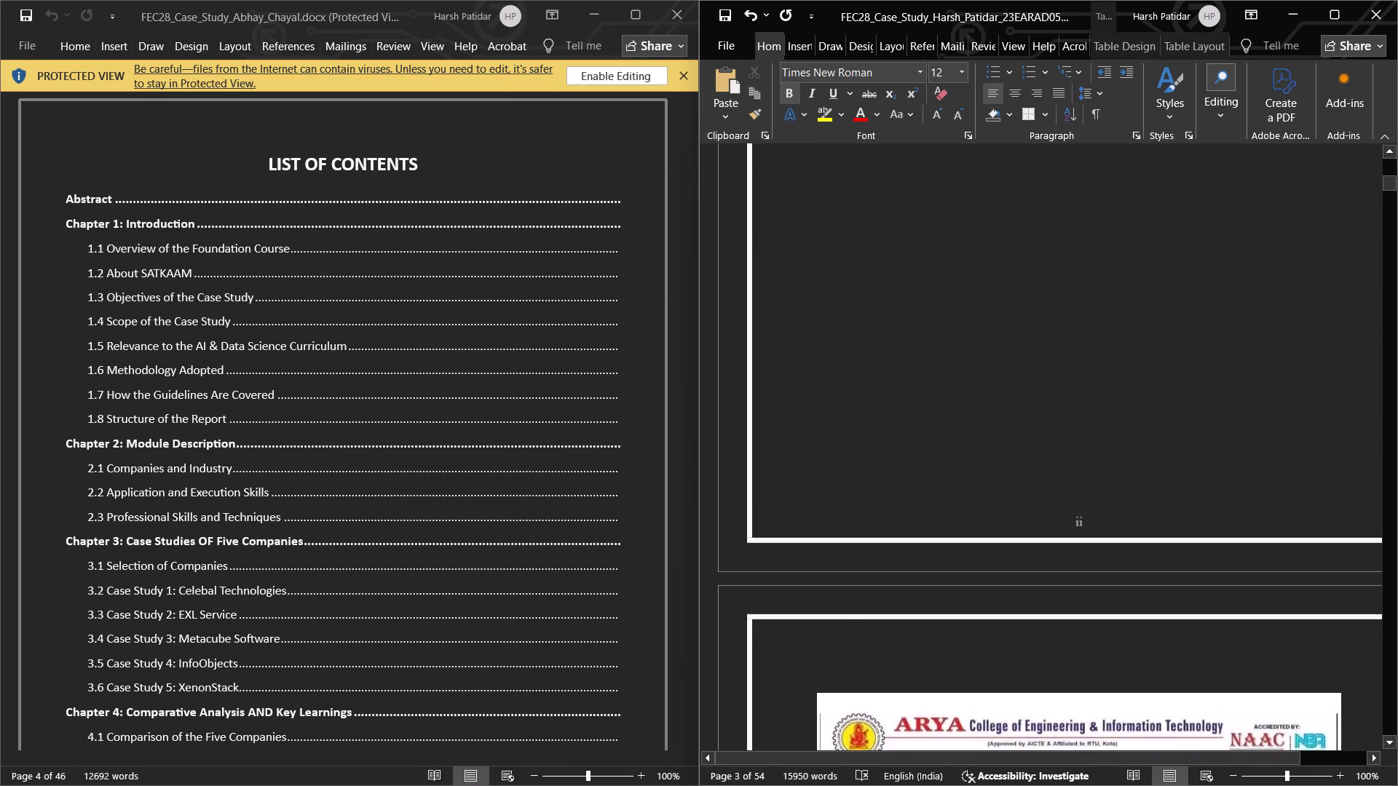
scroll(974, 344, "up", 2)
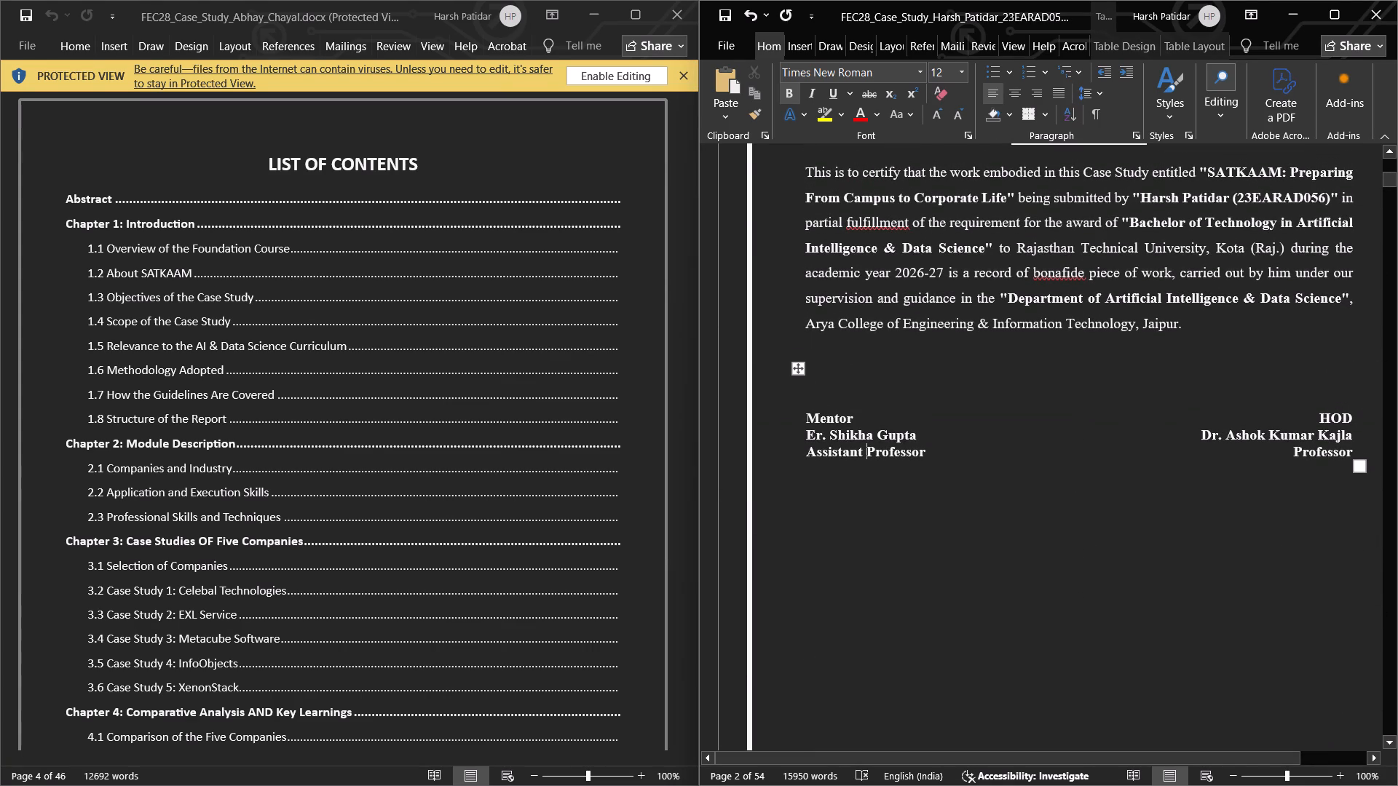
scroll(974, 344, "down", 2)
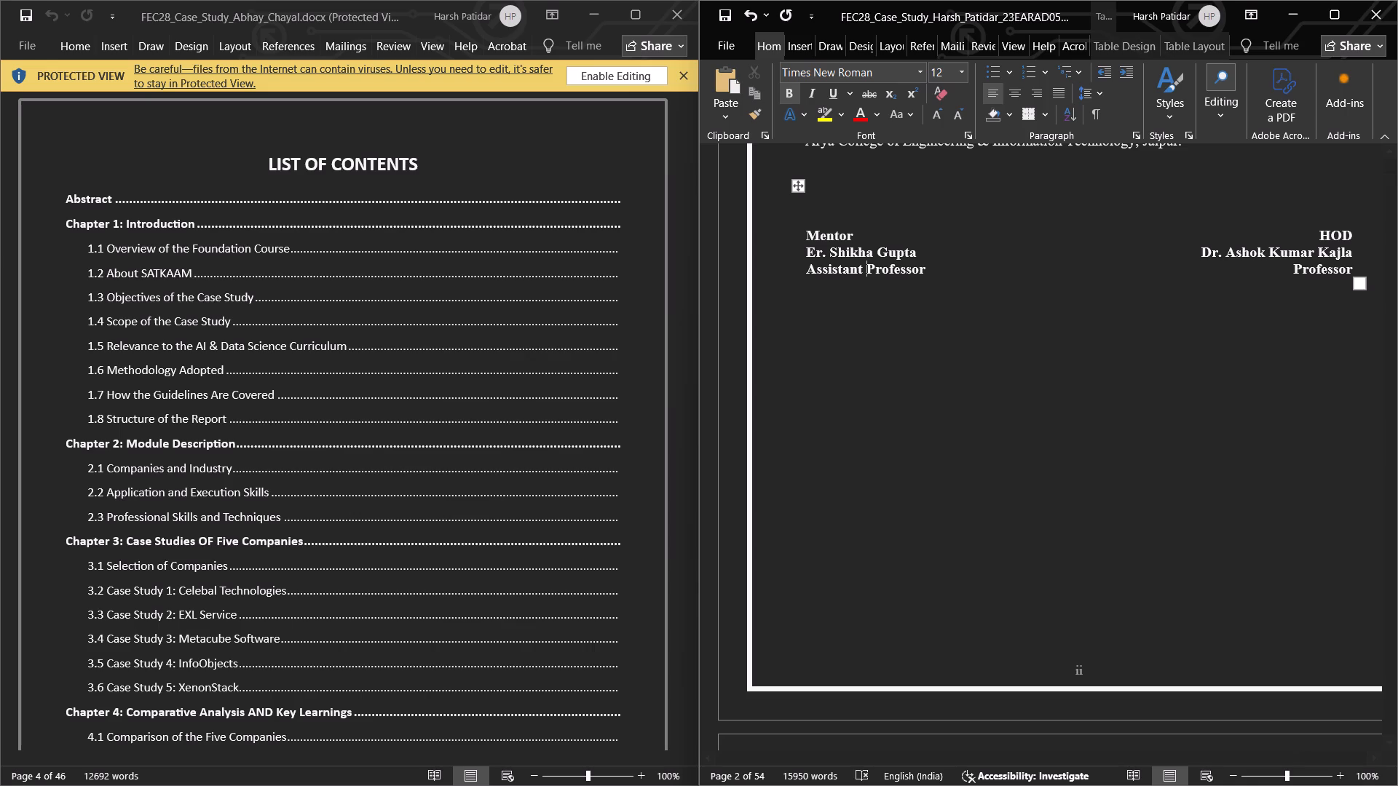
scroll(974, 344, "down", 2)
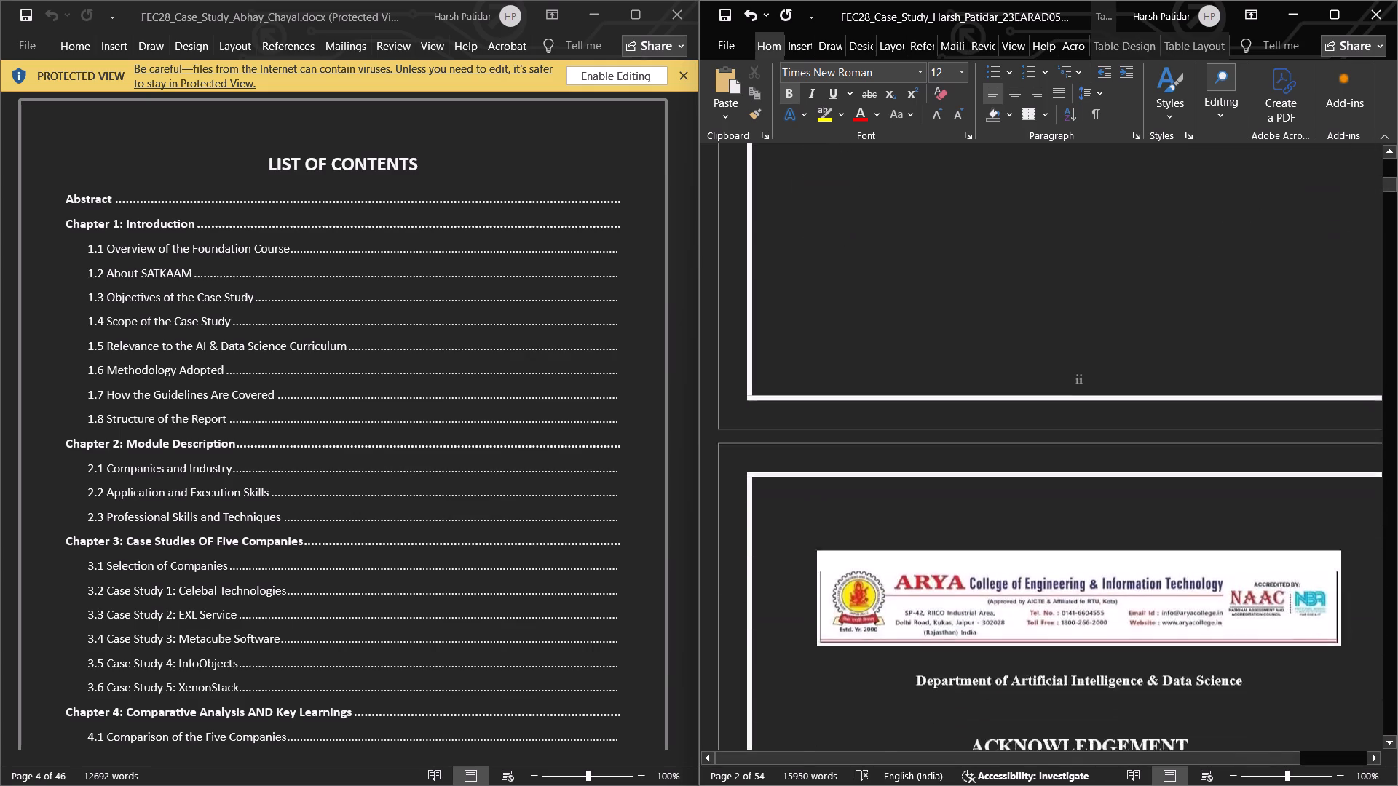
scroll(974, 344, "down", 1)
scroll(974, 344, "up", 1)
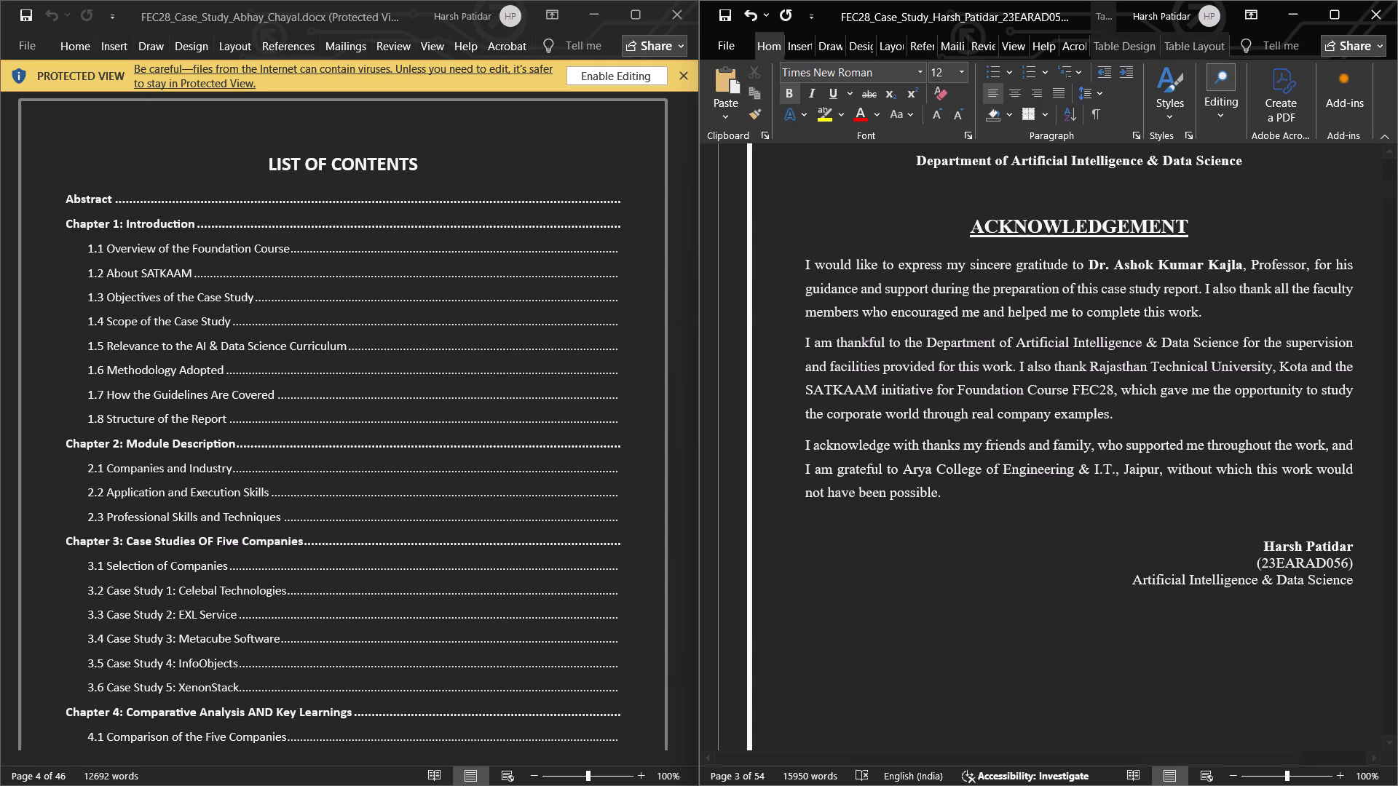
Review the List of Contents in the editable report, from the Abstract entry through Chapter 5, Appendix and References.
scroll(974, 344, "down", 4)
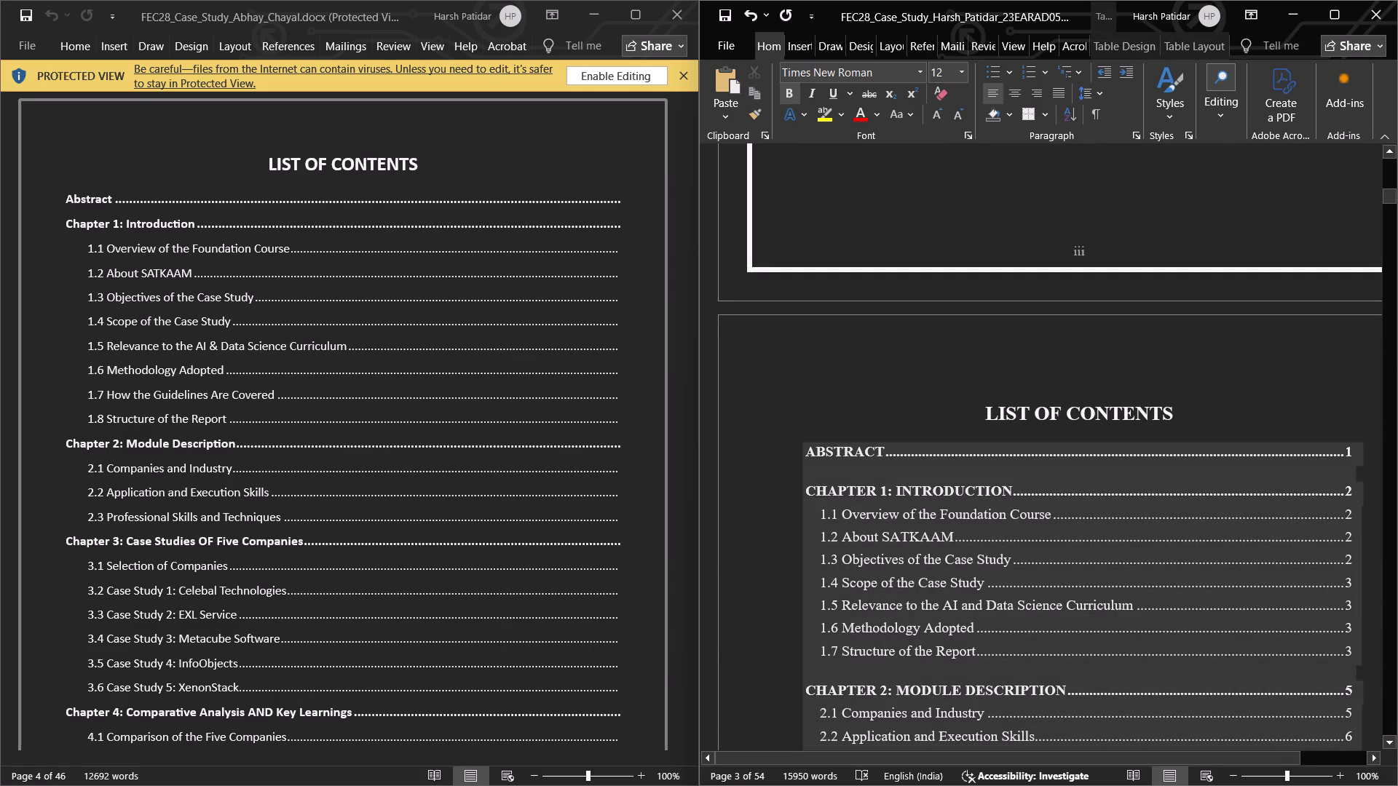
left_click(974, 344)
scroll(974, 344, "down", 1)
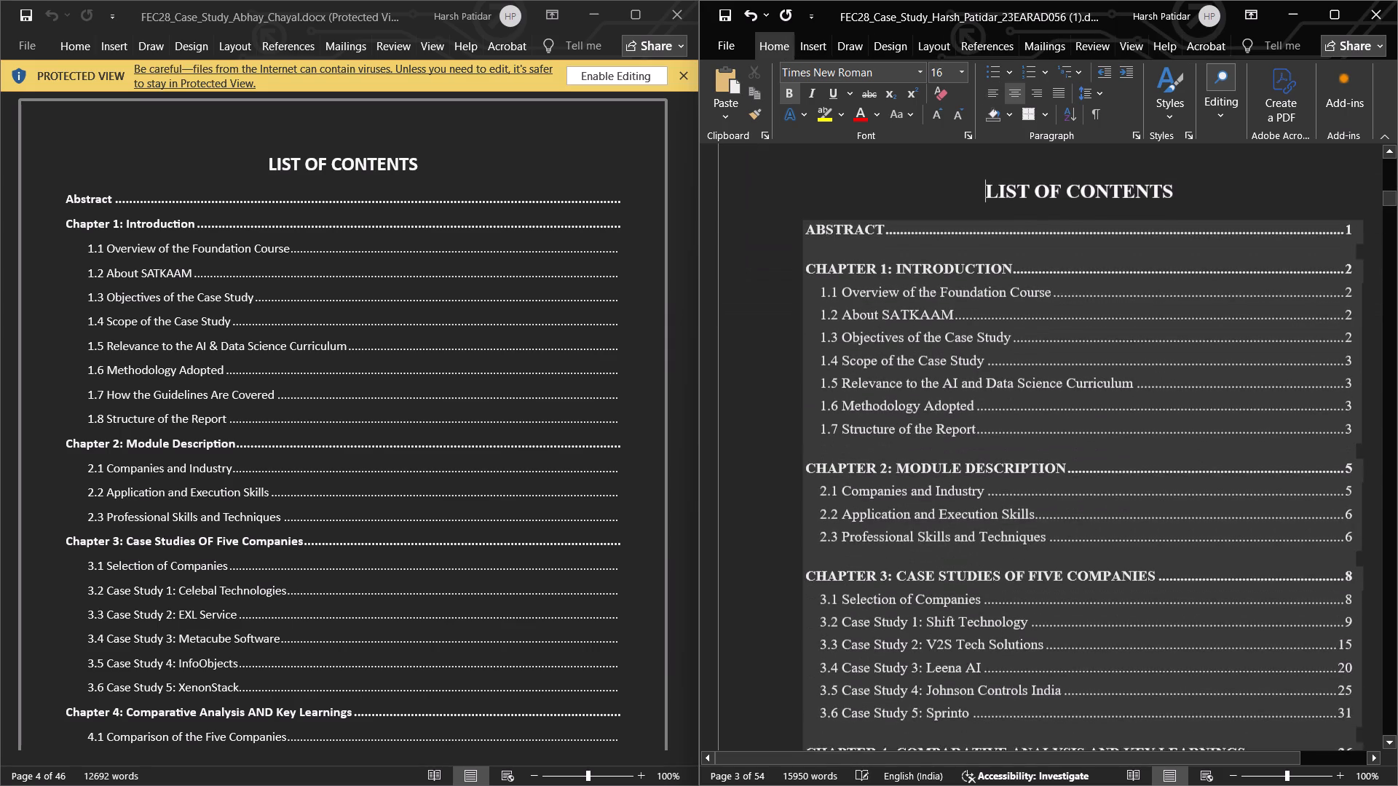
scroll(974, 344, "down", 1)
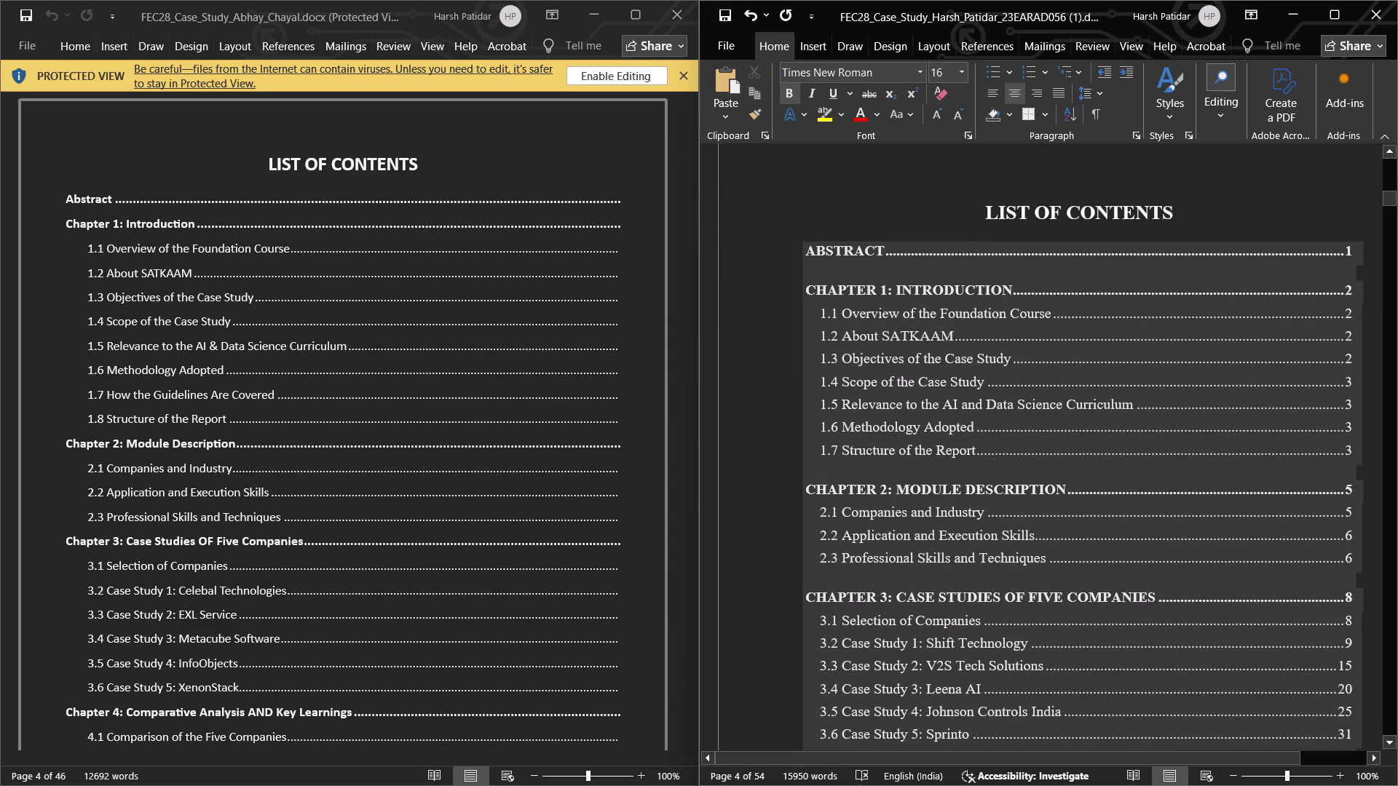
scroll(974, 344, "down", 1)
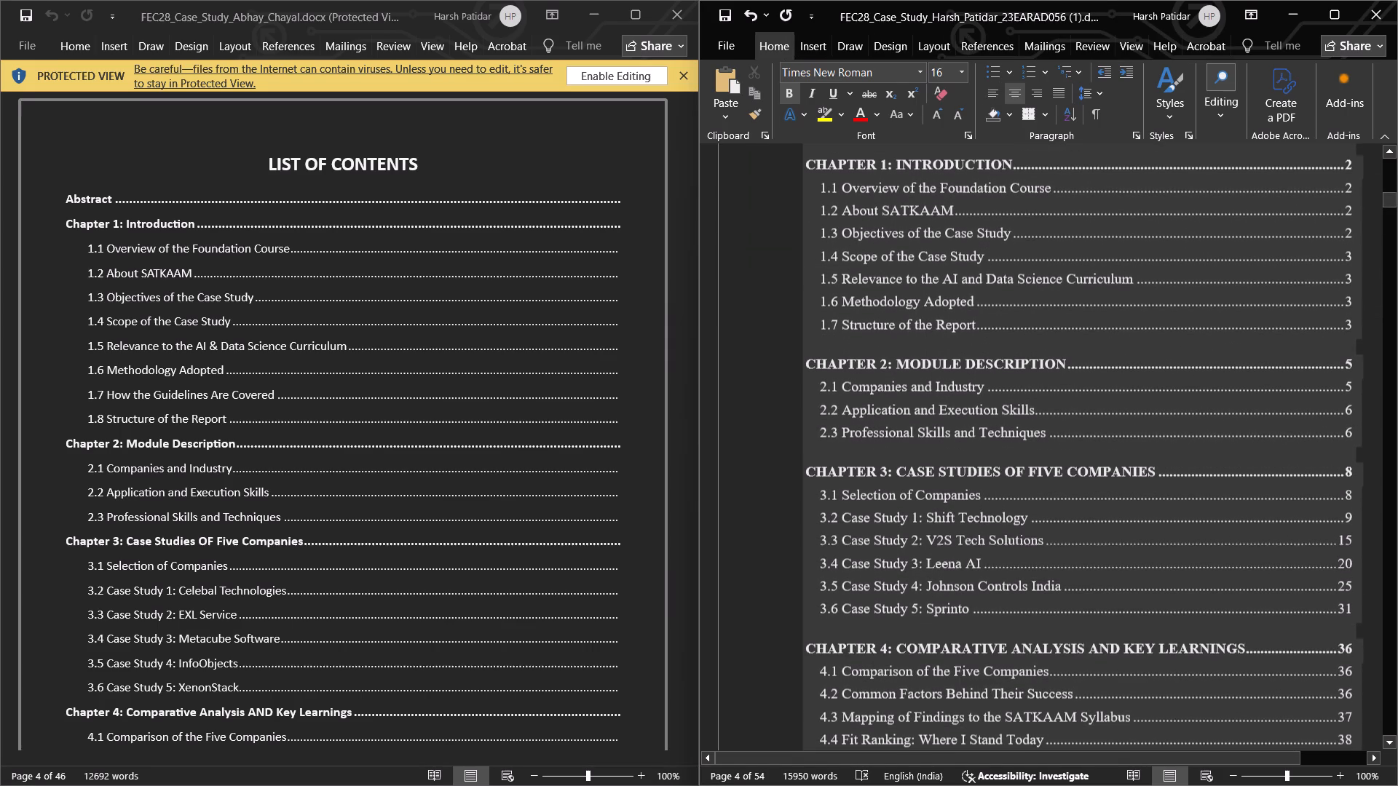
scroll(974, 344, "down", 1)
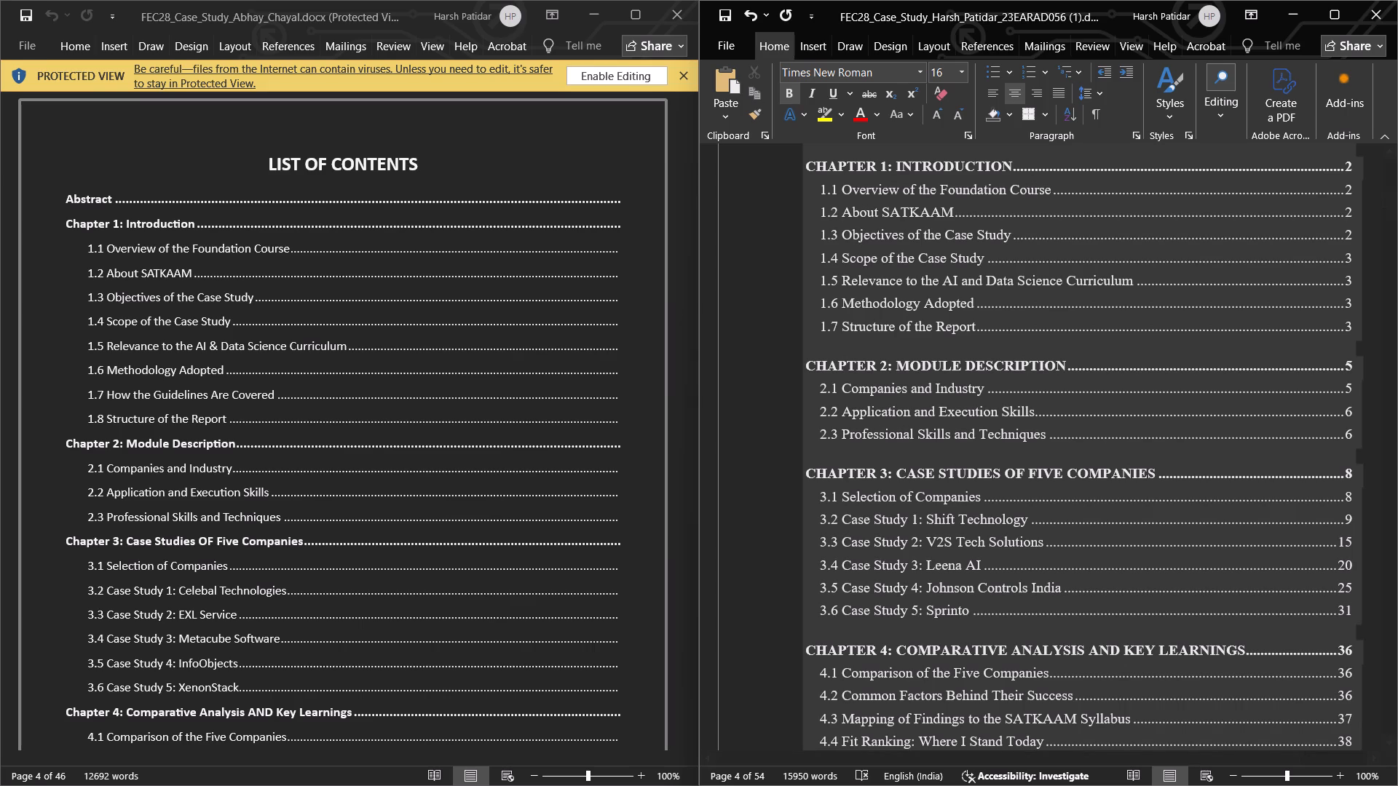
scroll(974, 344, "down", 1)
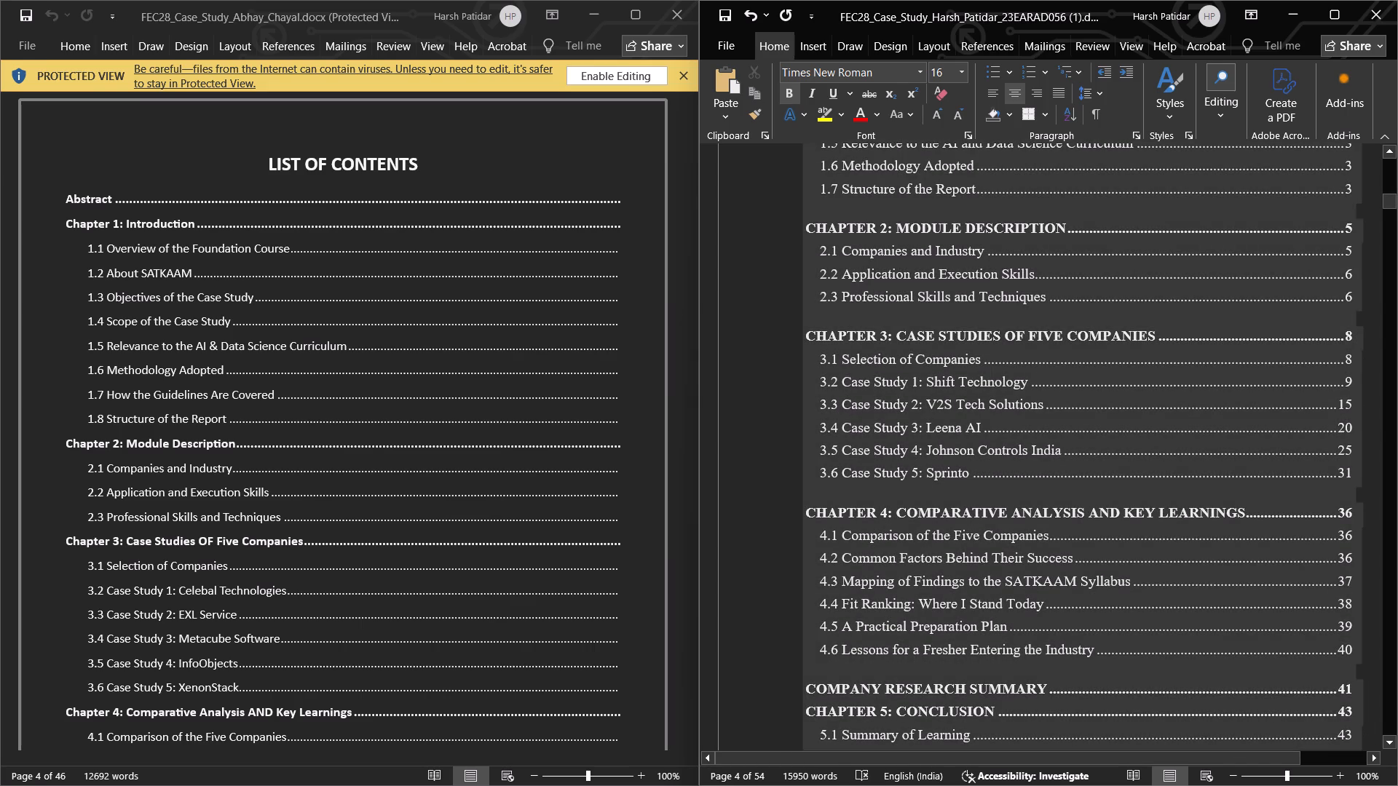
left_click(974, 344)
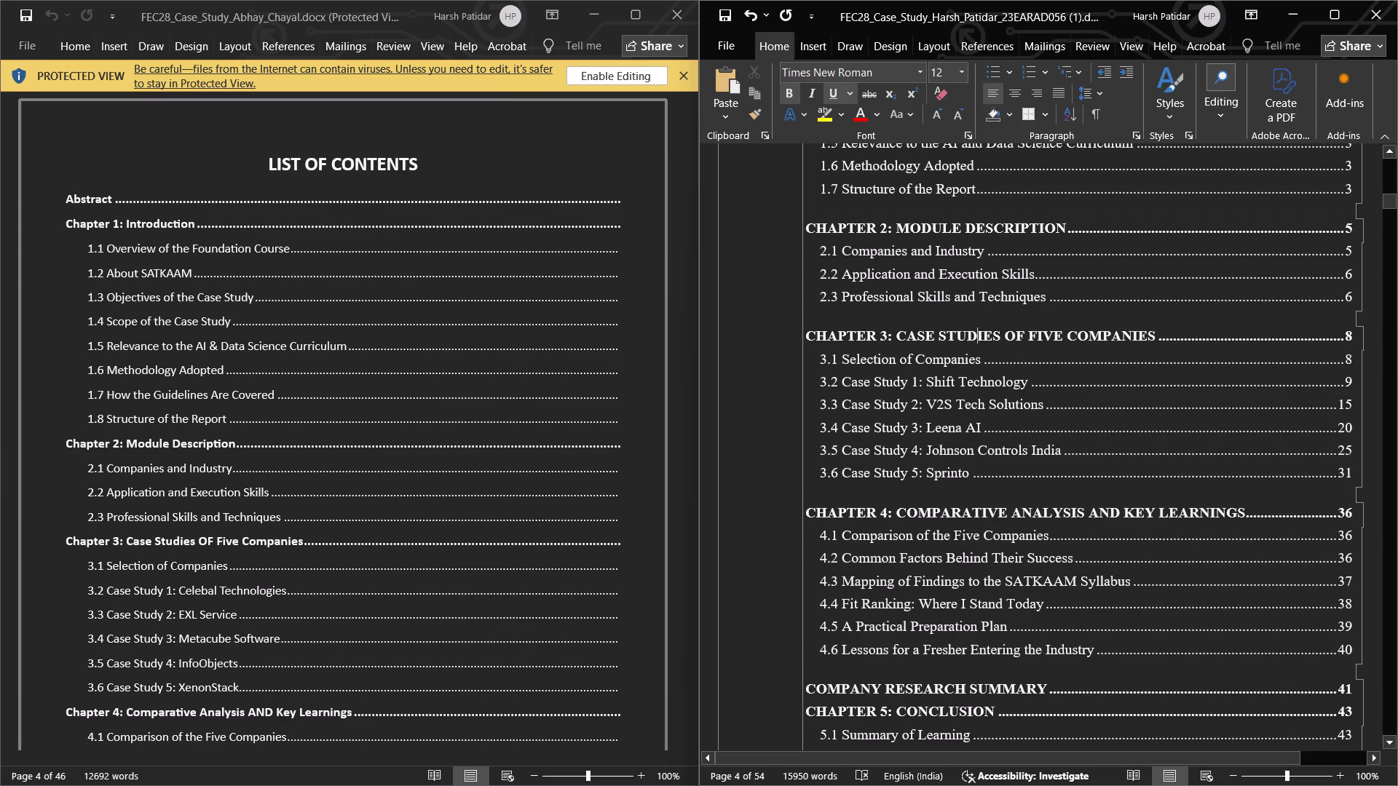
scroll(974, 344, "down", 1)
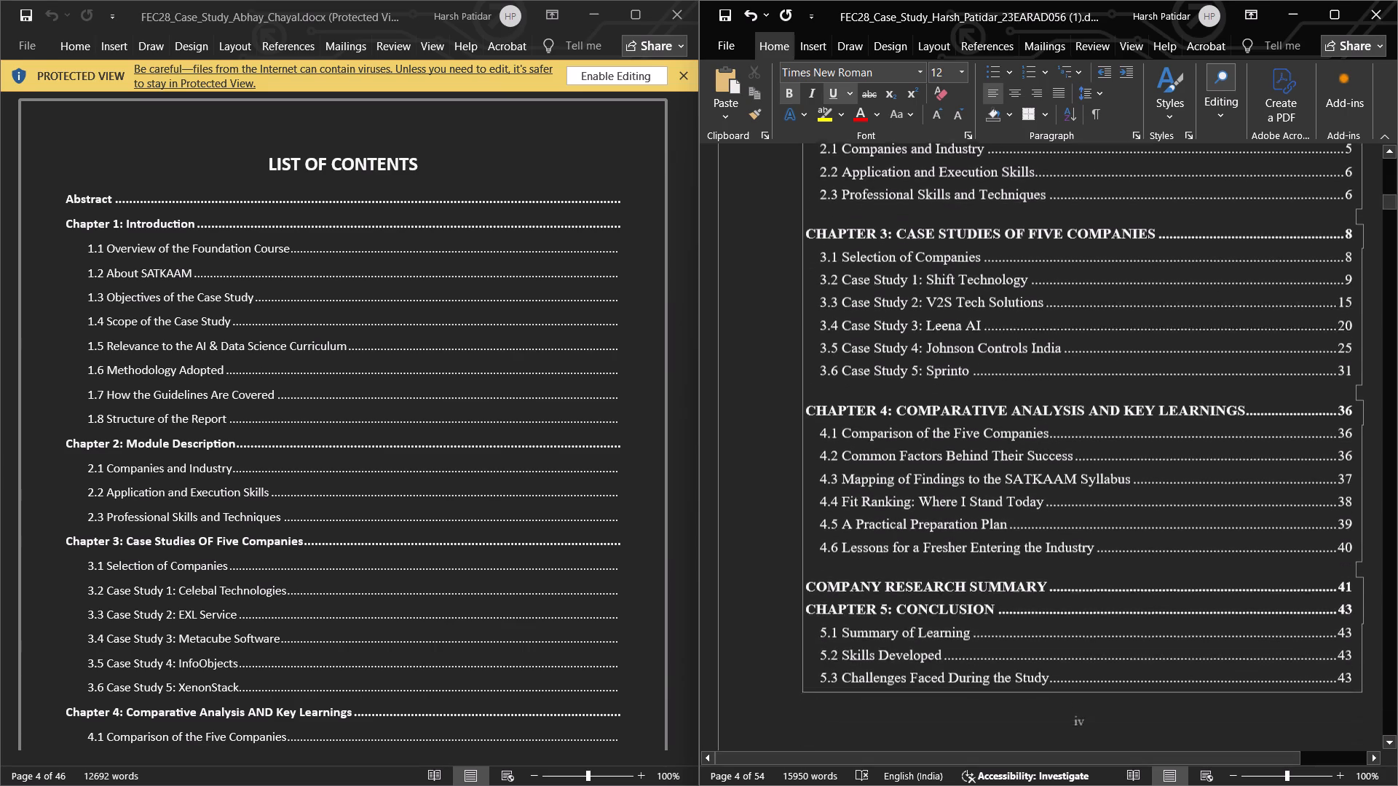
scroll(974, 344, "down", 1)
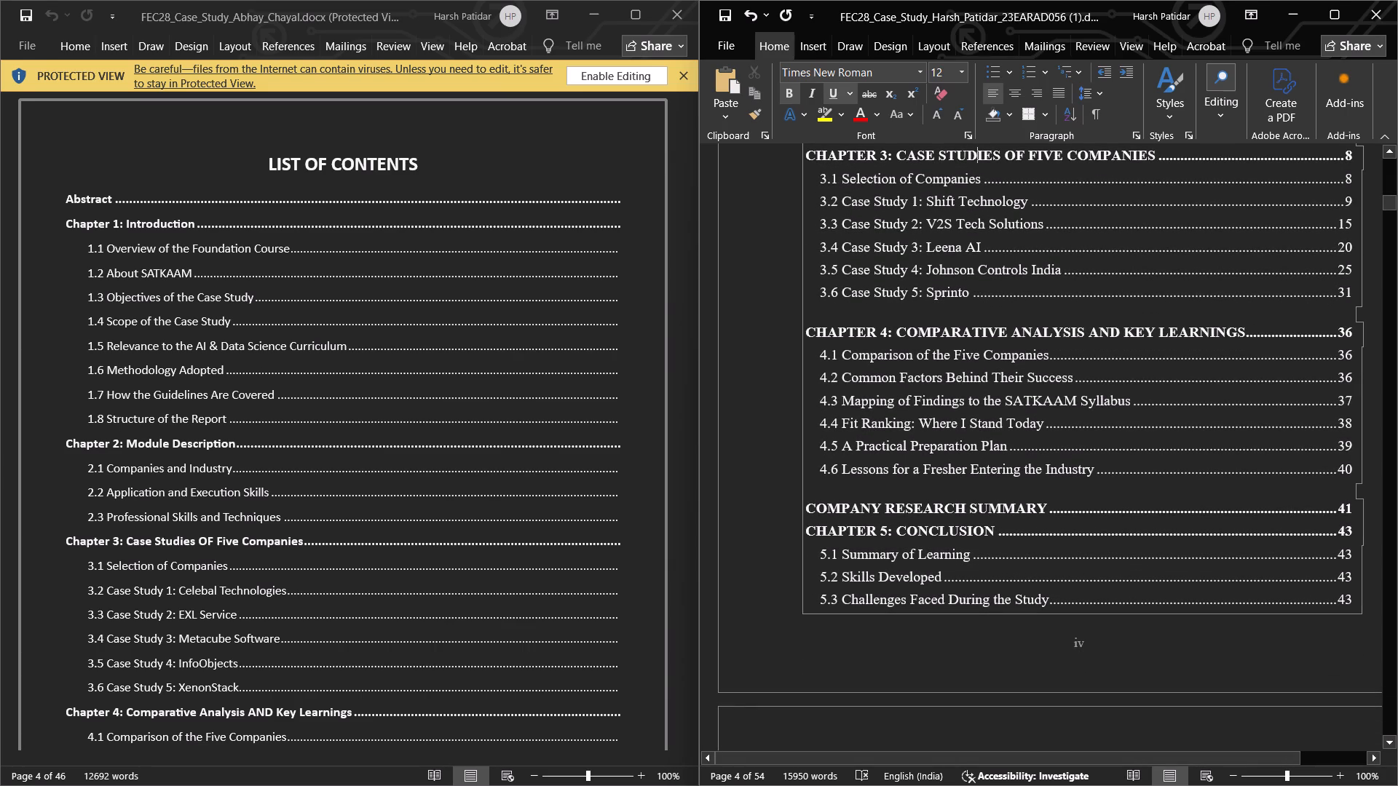
scroll(974, 344, "down", 2)
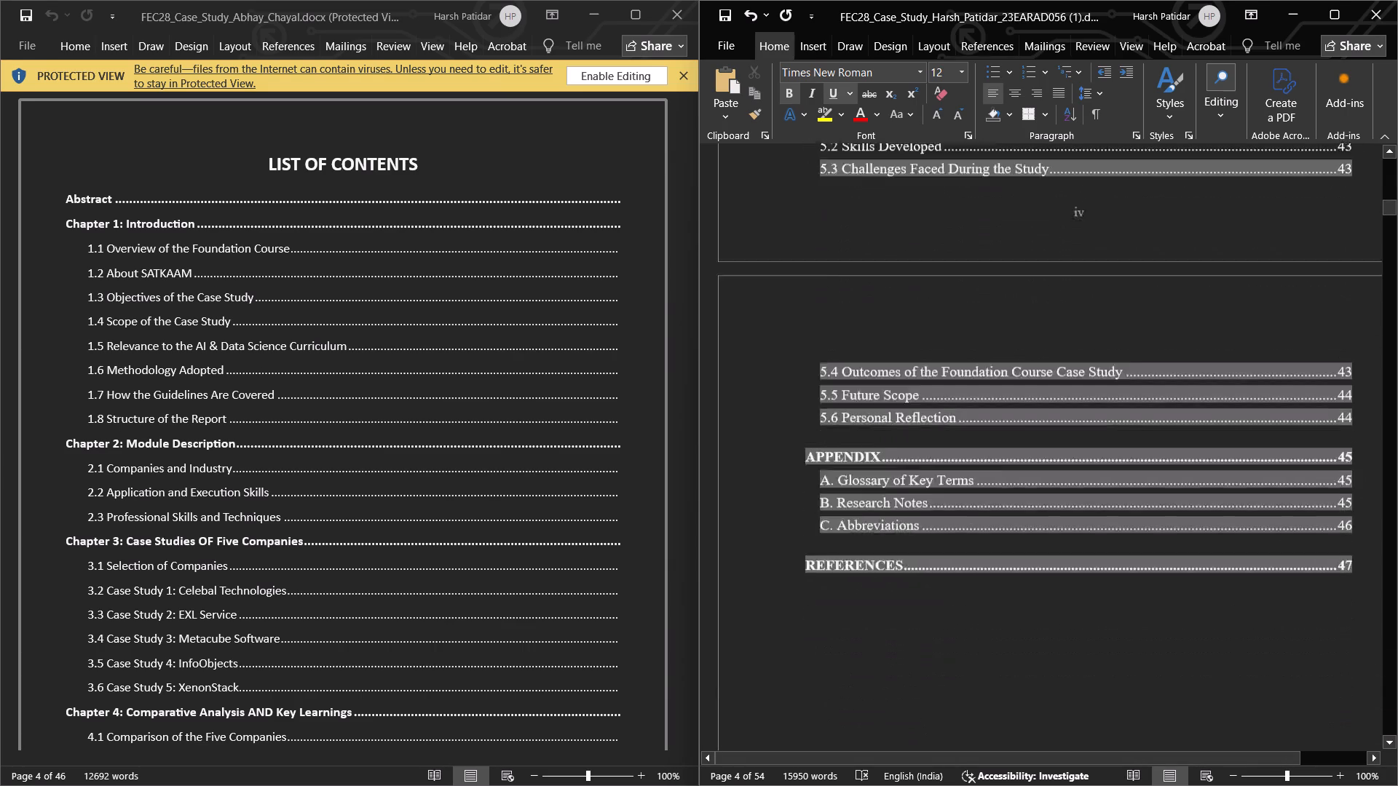
scroll(974, 344, "down", 1)
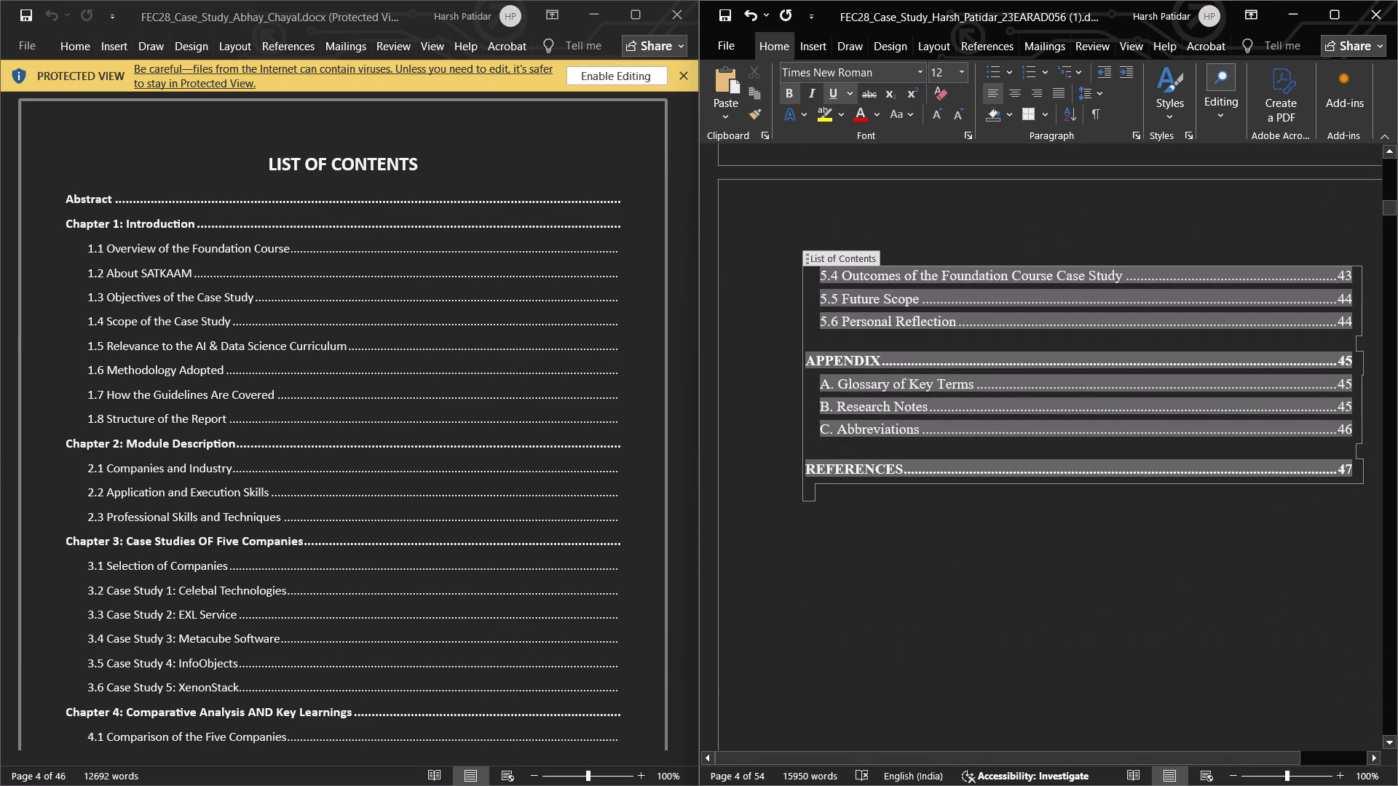
left_click(974, 344)
Read through the abstract page of the editable report down to its footer.
scroll(974, 344, "down", 5)
scroll(974, 344, "up", 1)
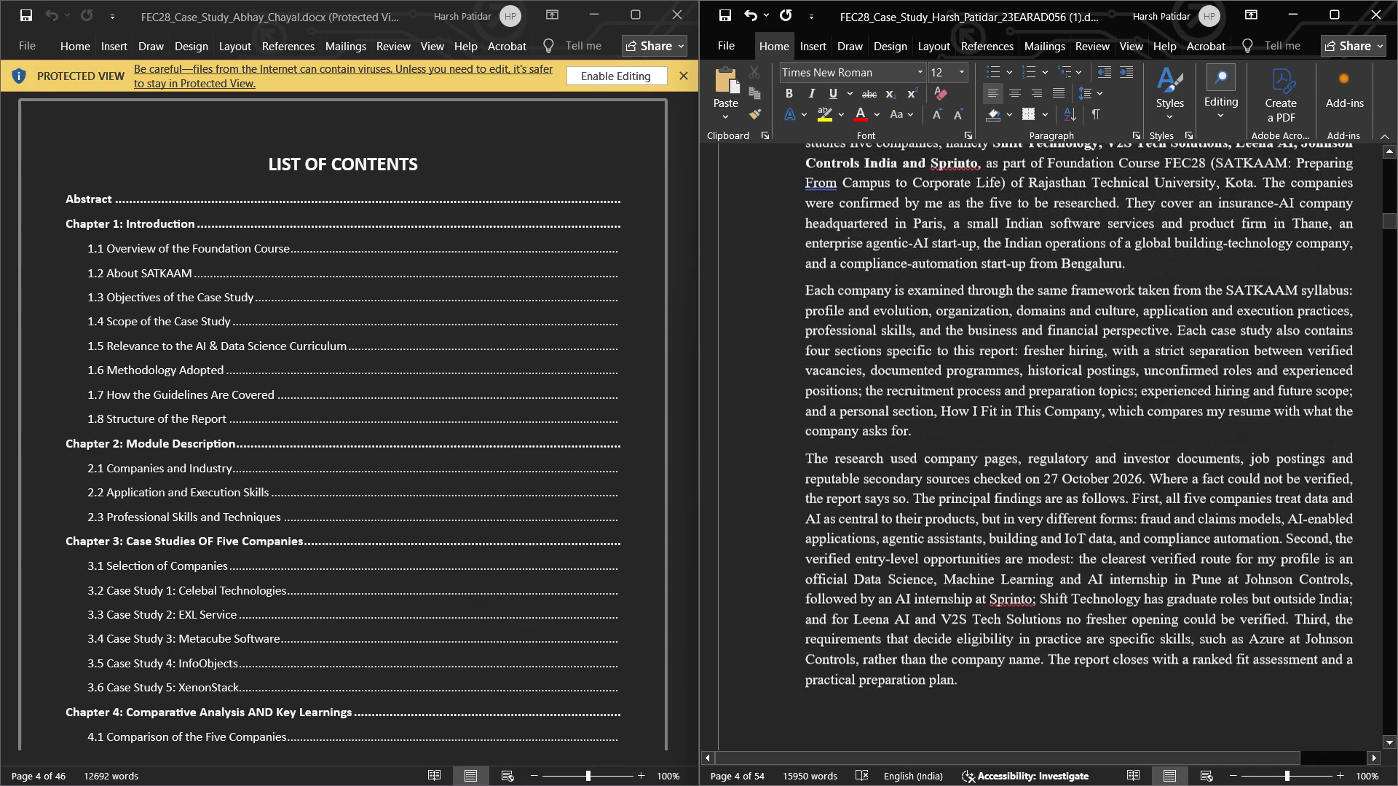
scroll(974, 344, "up", 1)
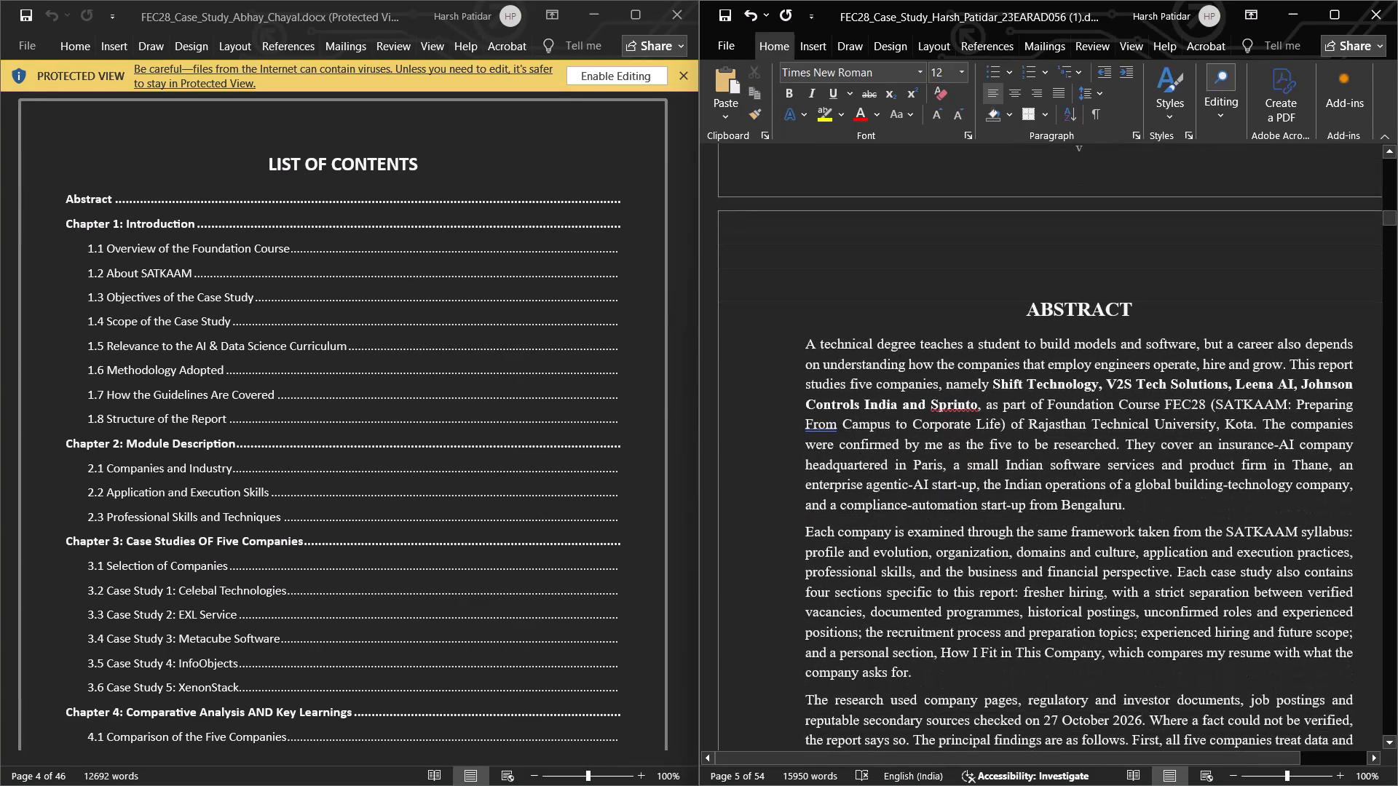
scroll(974, 344, "down", 1)
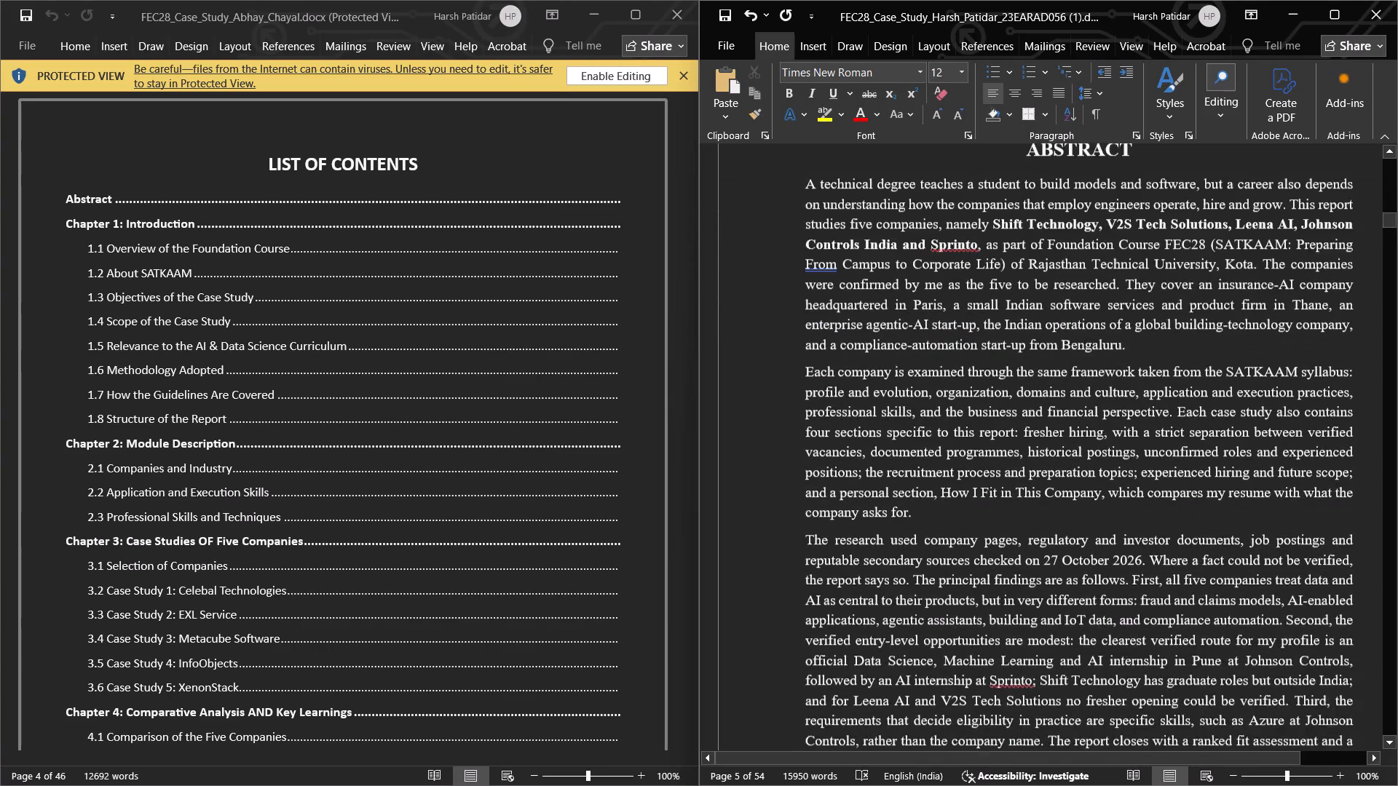
scroll(974, 344, "down", 3)
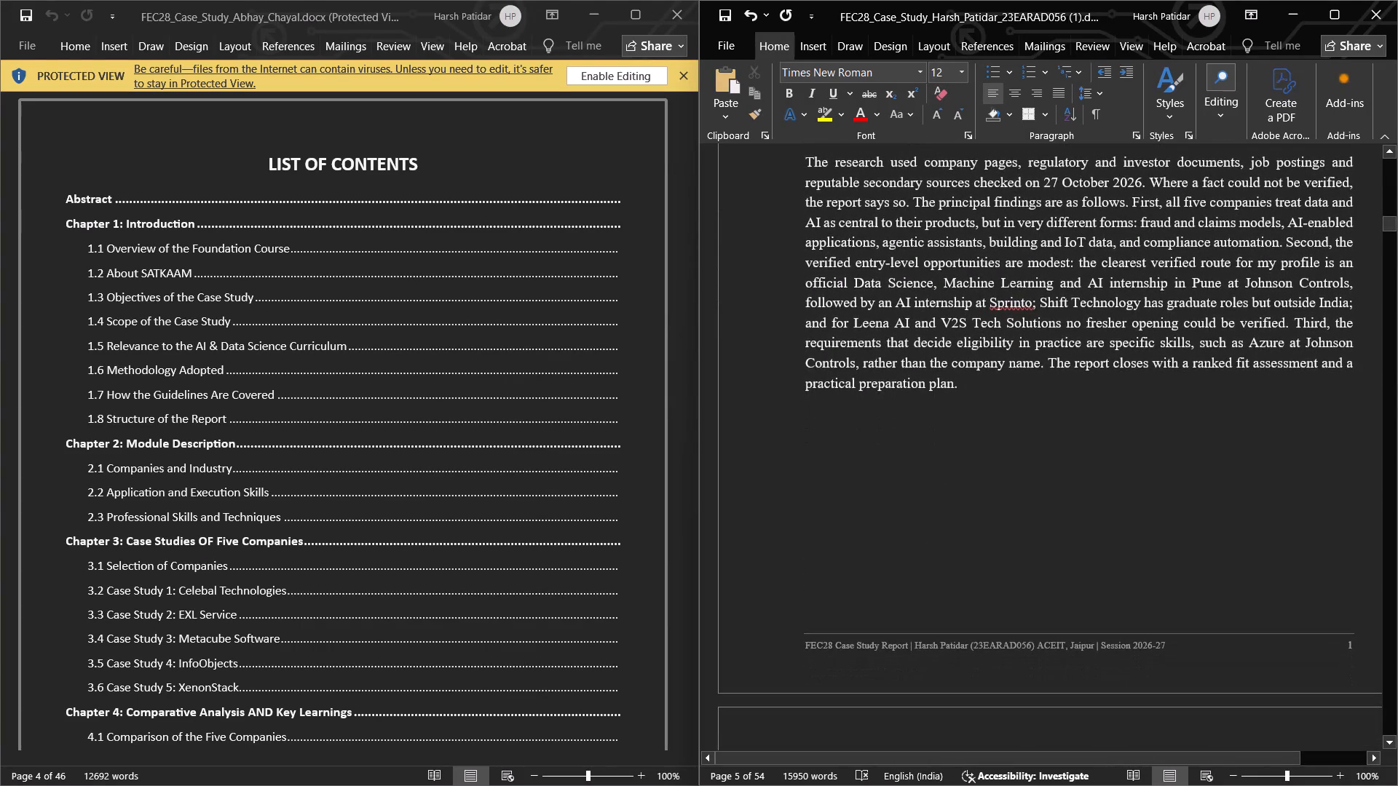
Review Chapter 1 of the editable report from section 1.1 to section 1.3, and return to the chapter heading.
scroll(974, 344, "down", 3)
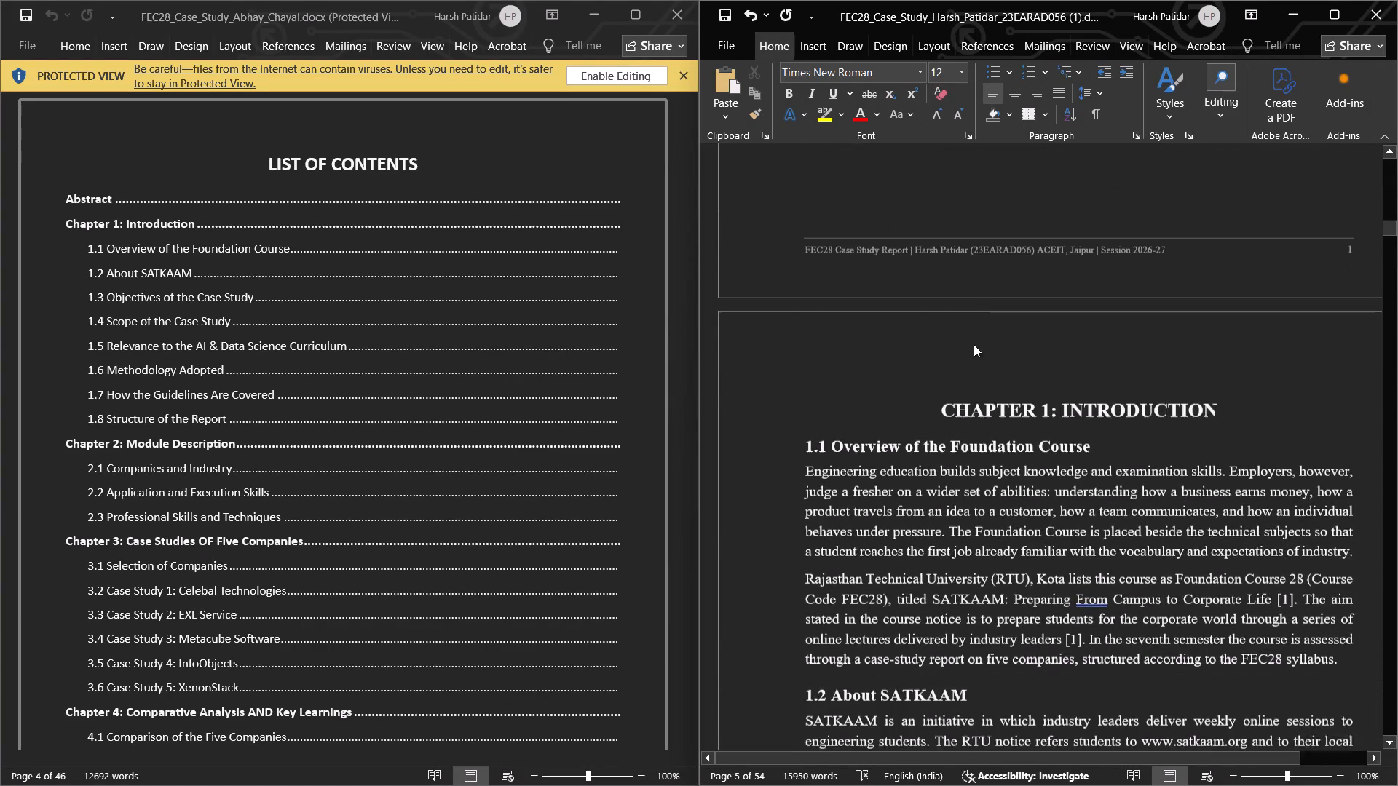
scroll(974, 344, "down", 2)
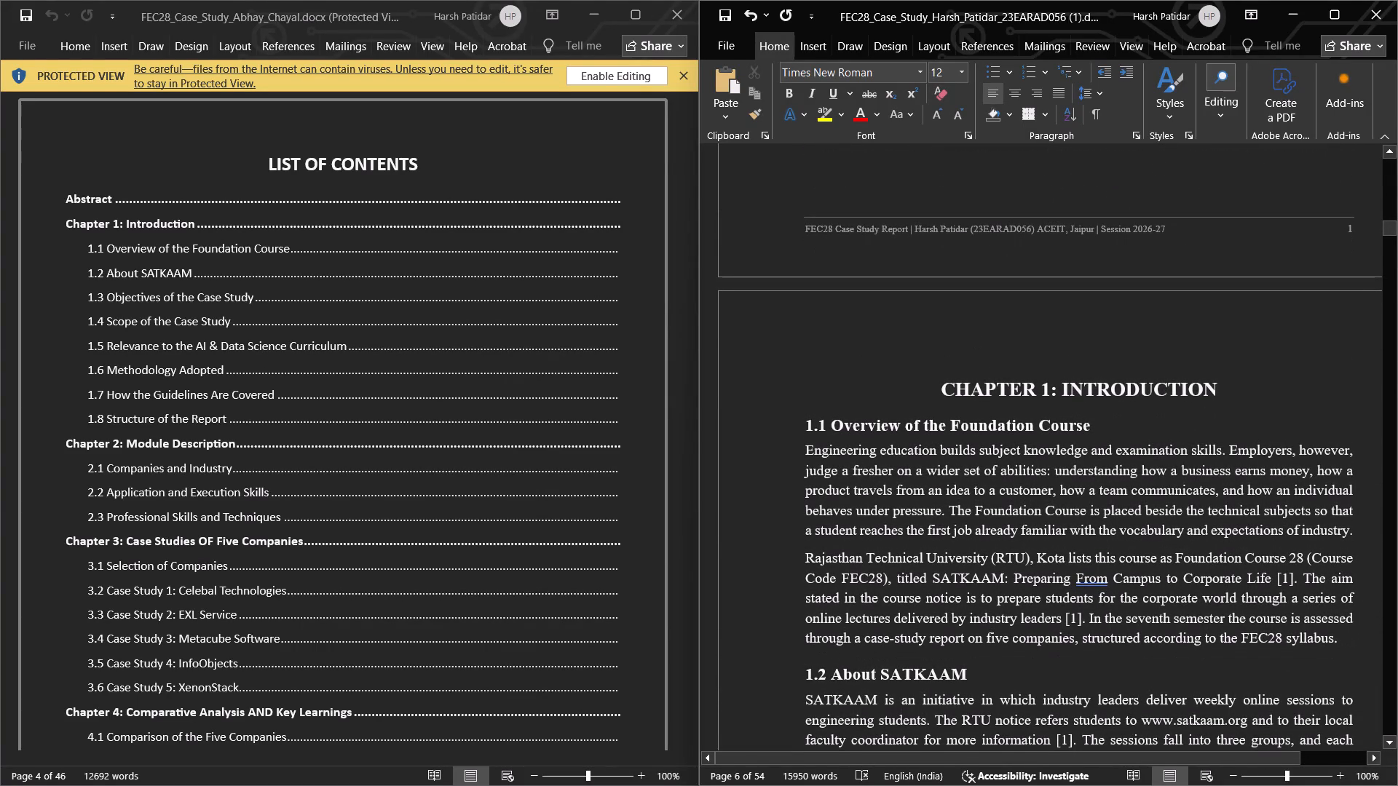
scroll(974, 344, "down", 3)
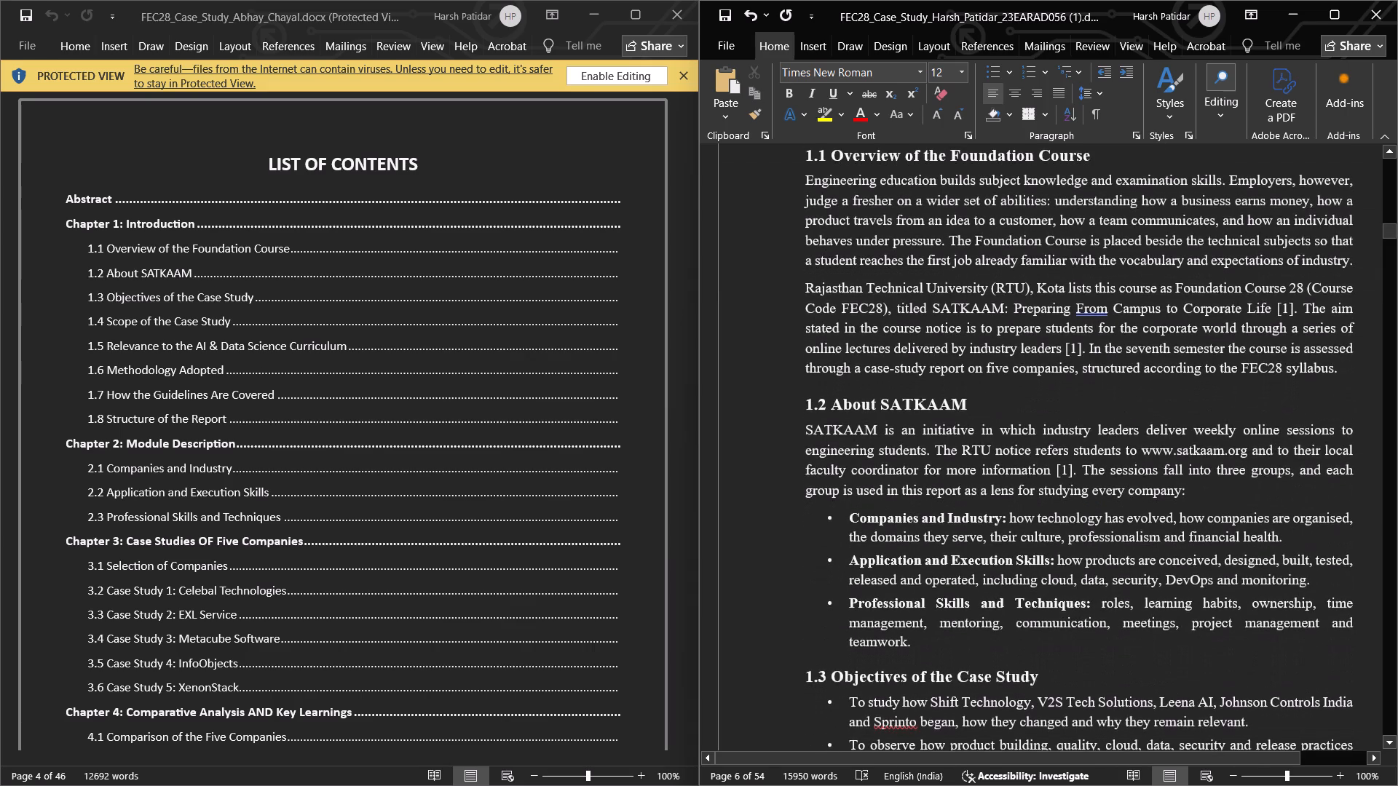
scroll(974, 344, "down", 1)
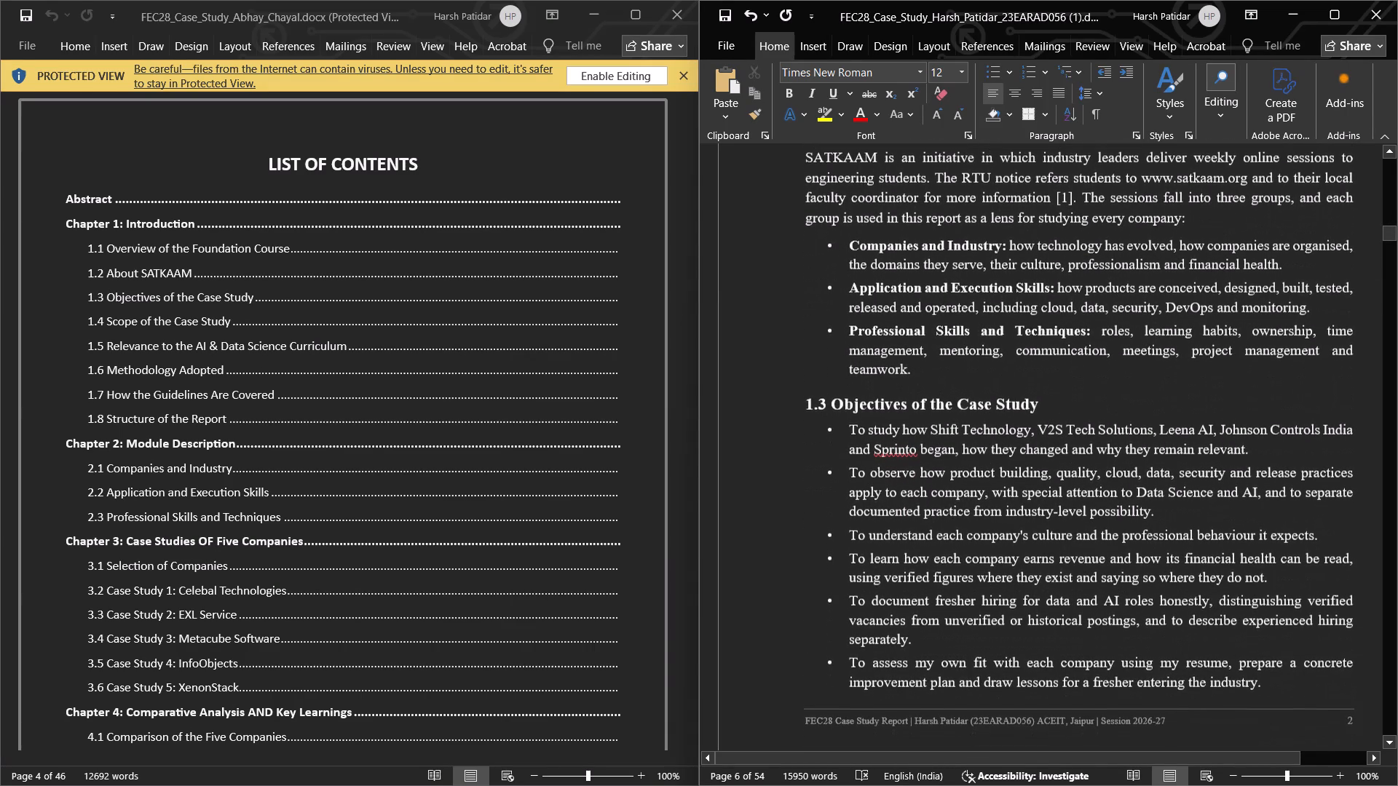
scroll(974, 344, "down", 1)
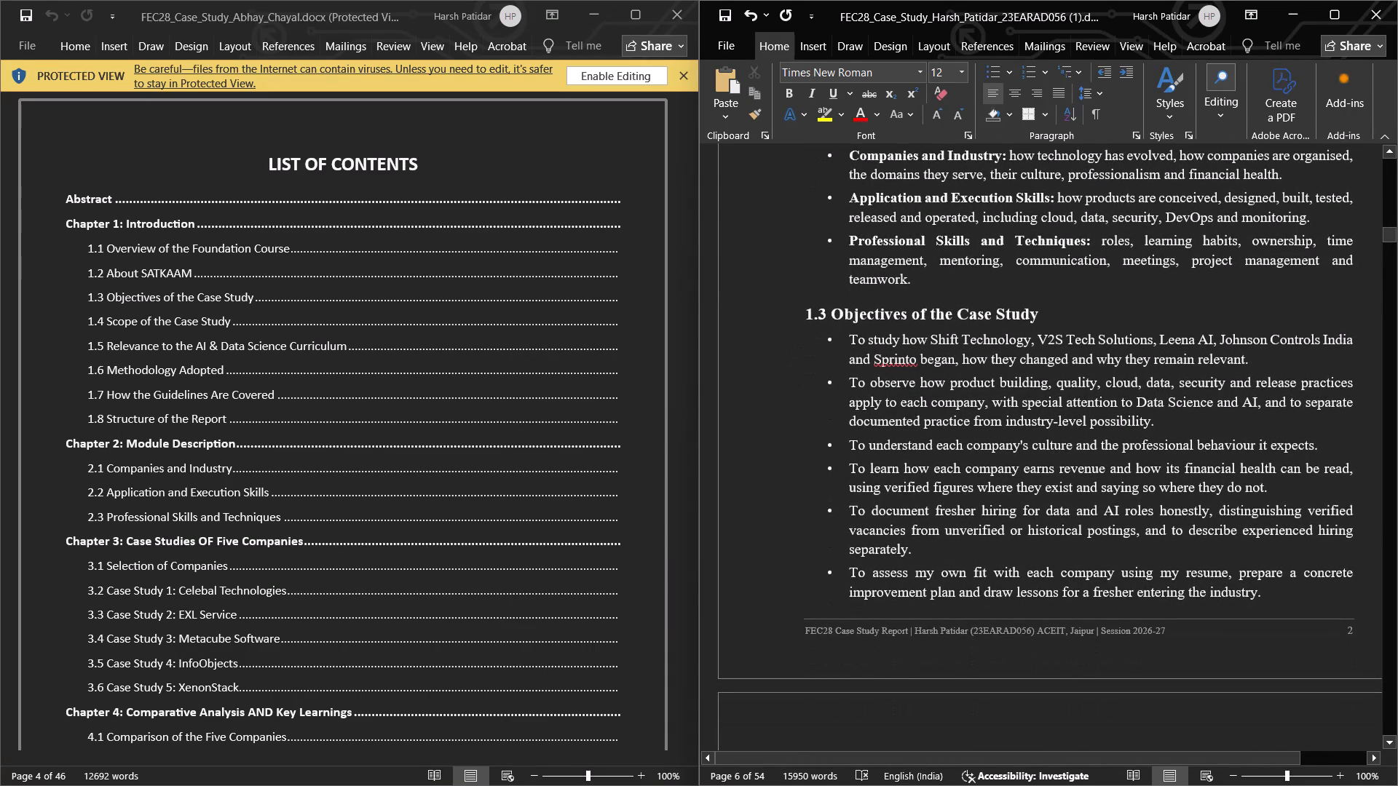
scroll(974, 344, "down", 3)
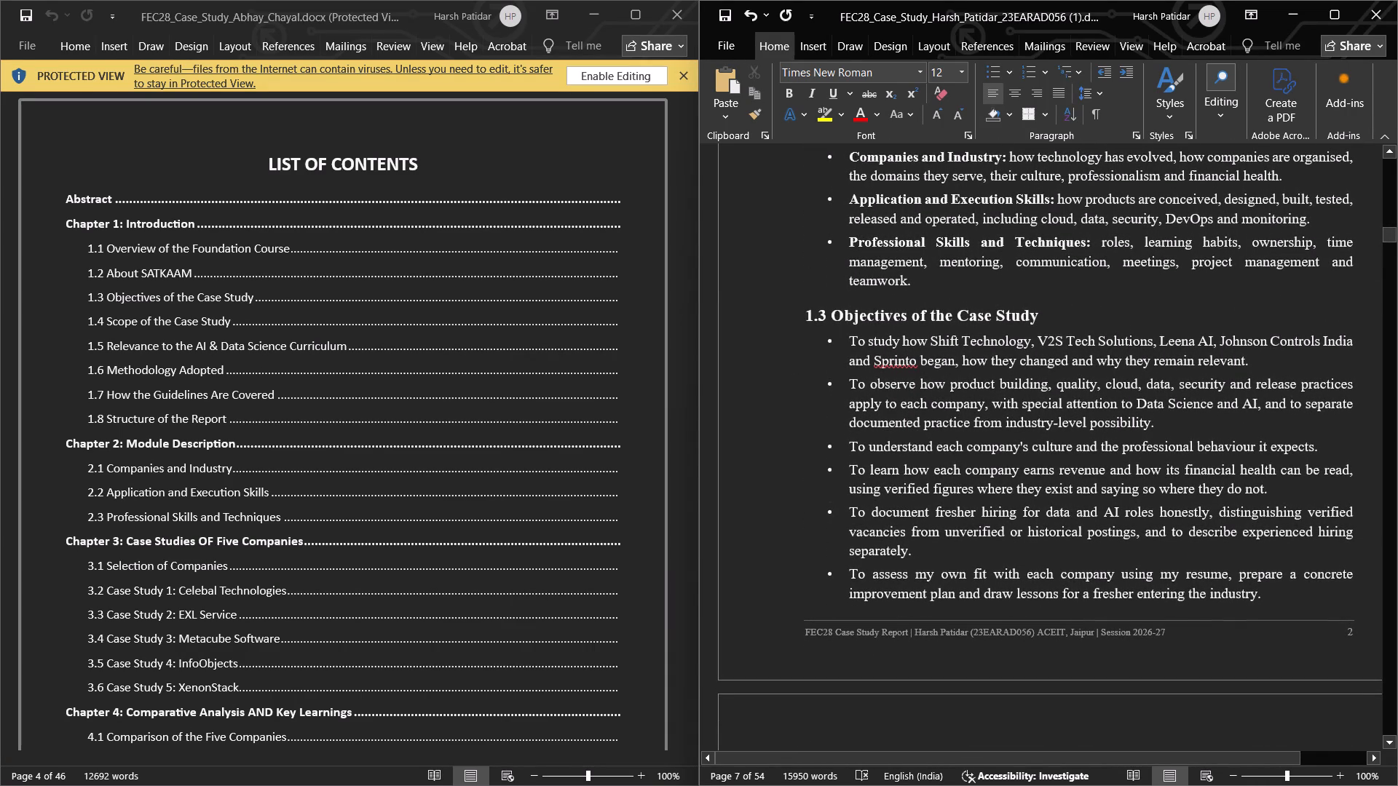
scroll(974, 344, "down", 1)
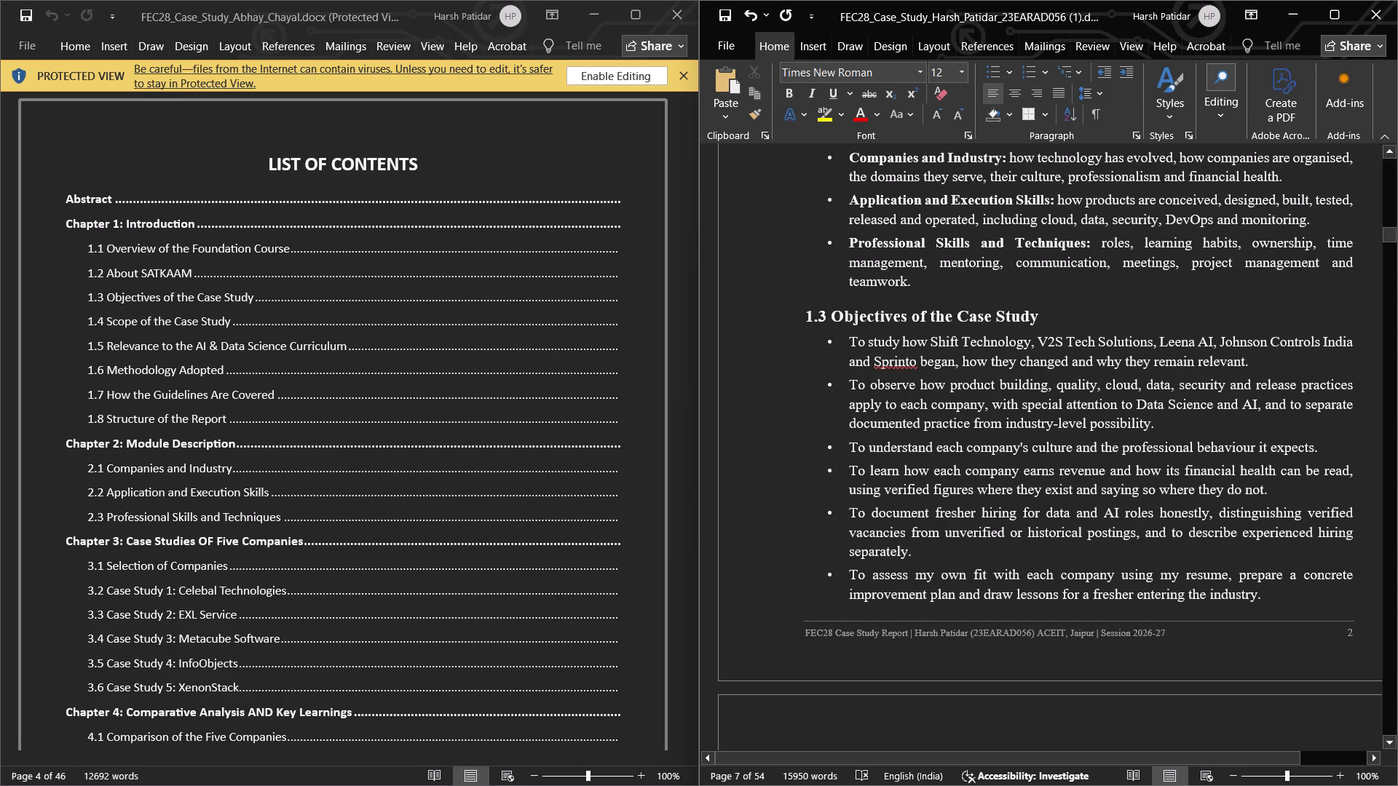
scroll(974, 344, "down", 3)
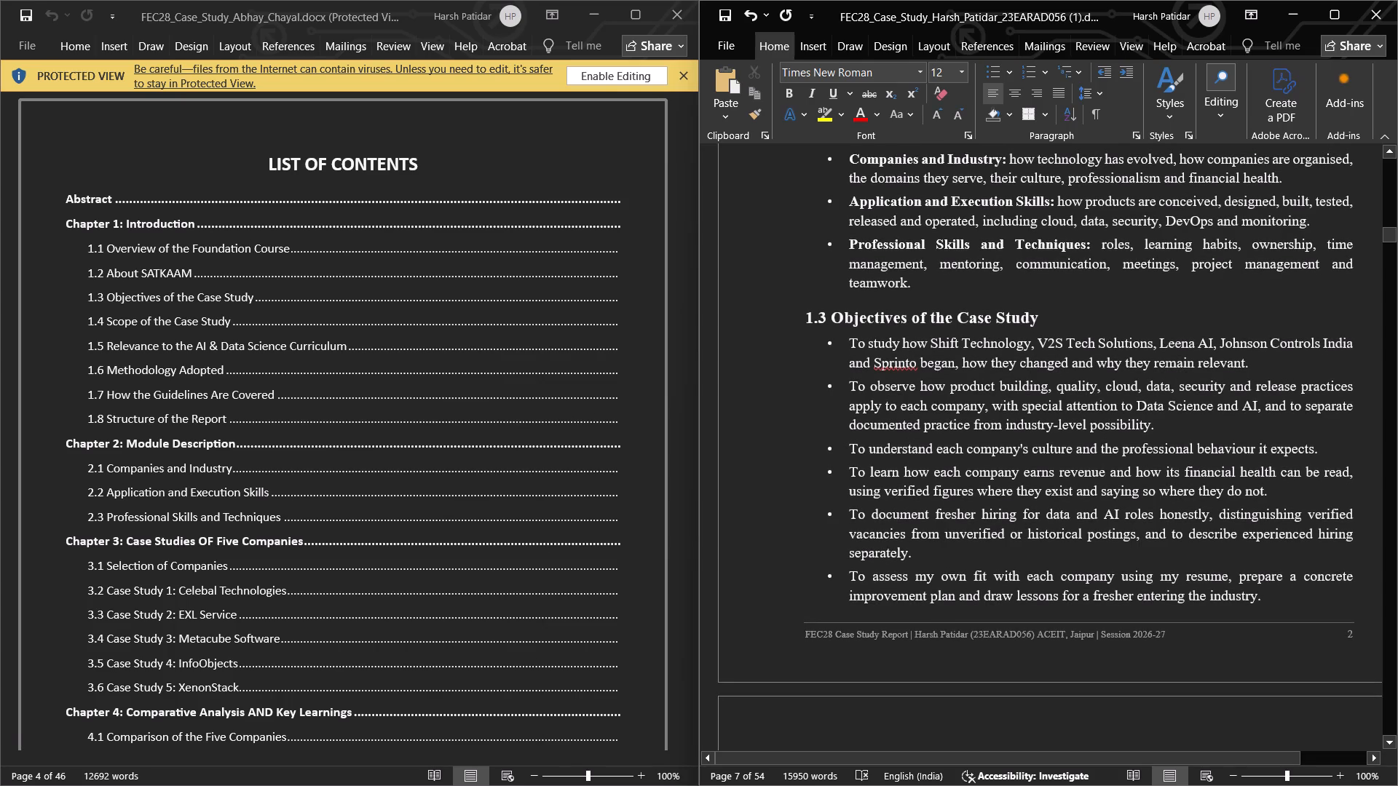
scroll(974, 344, "up", 2)
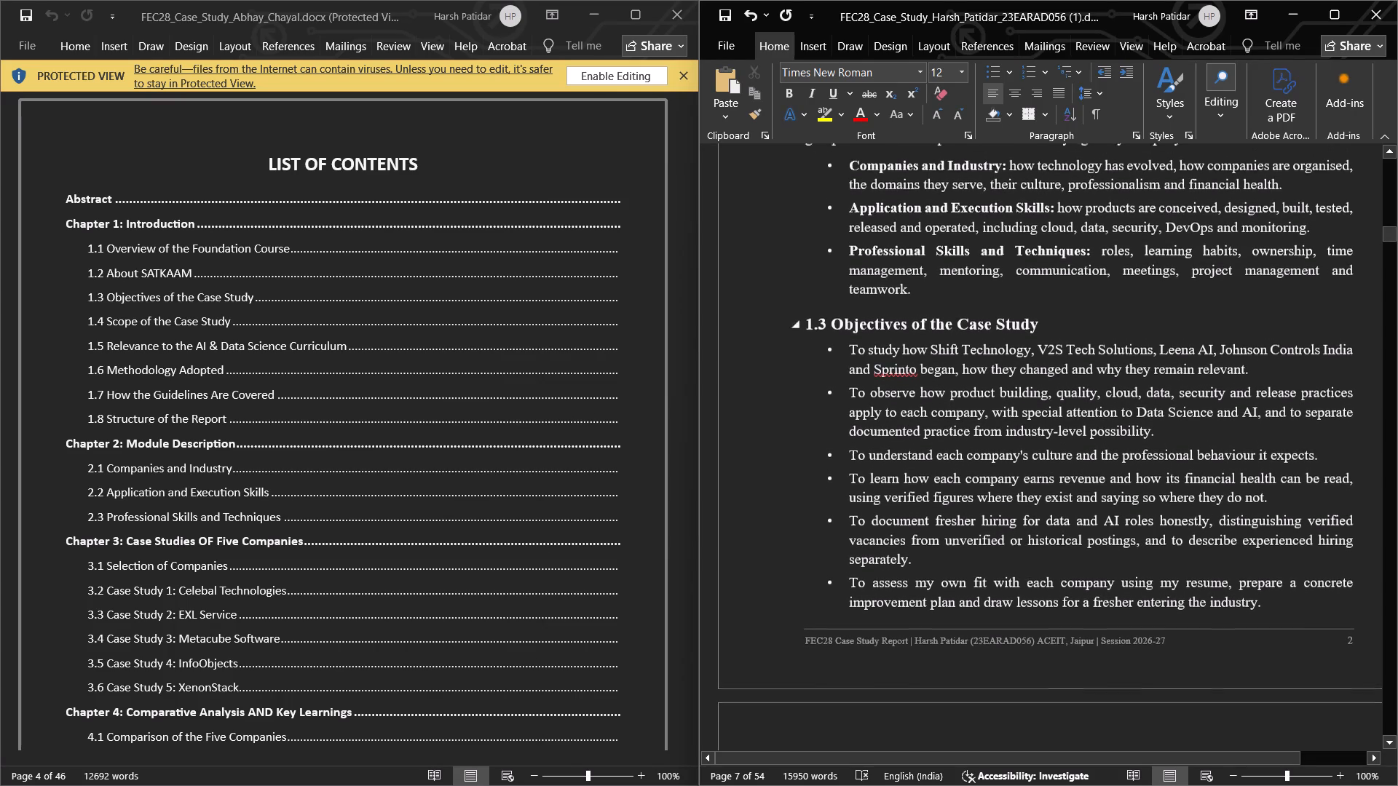
scroll(974, 344, "up", 1)
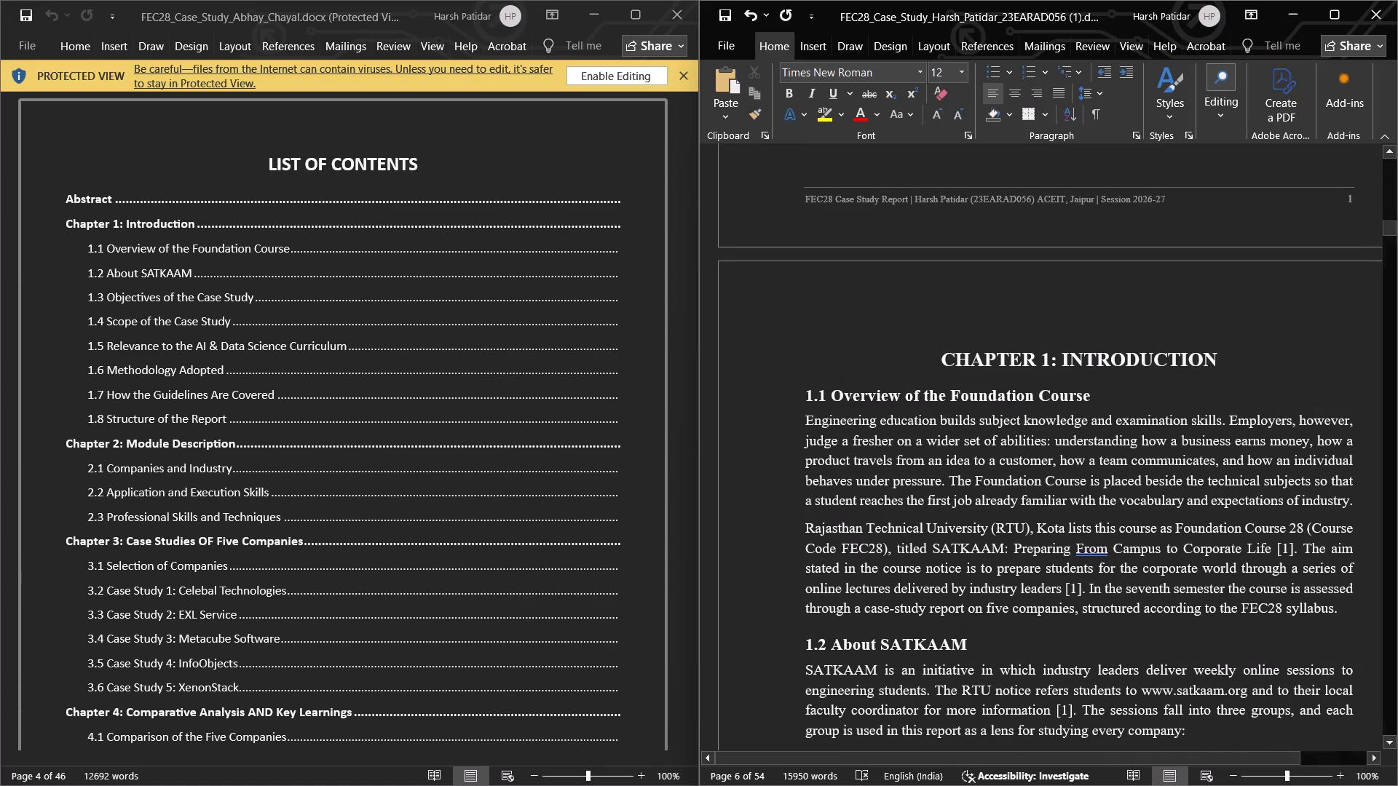
left_click(974, 344)
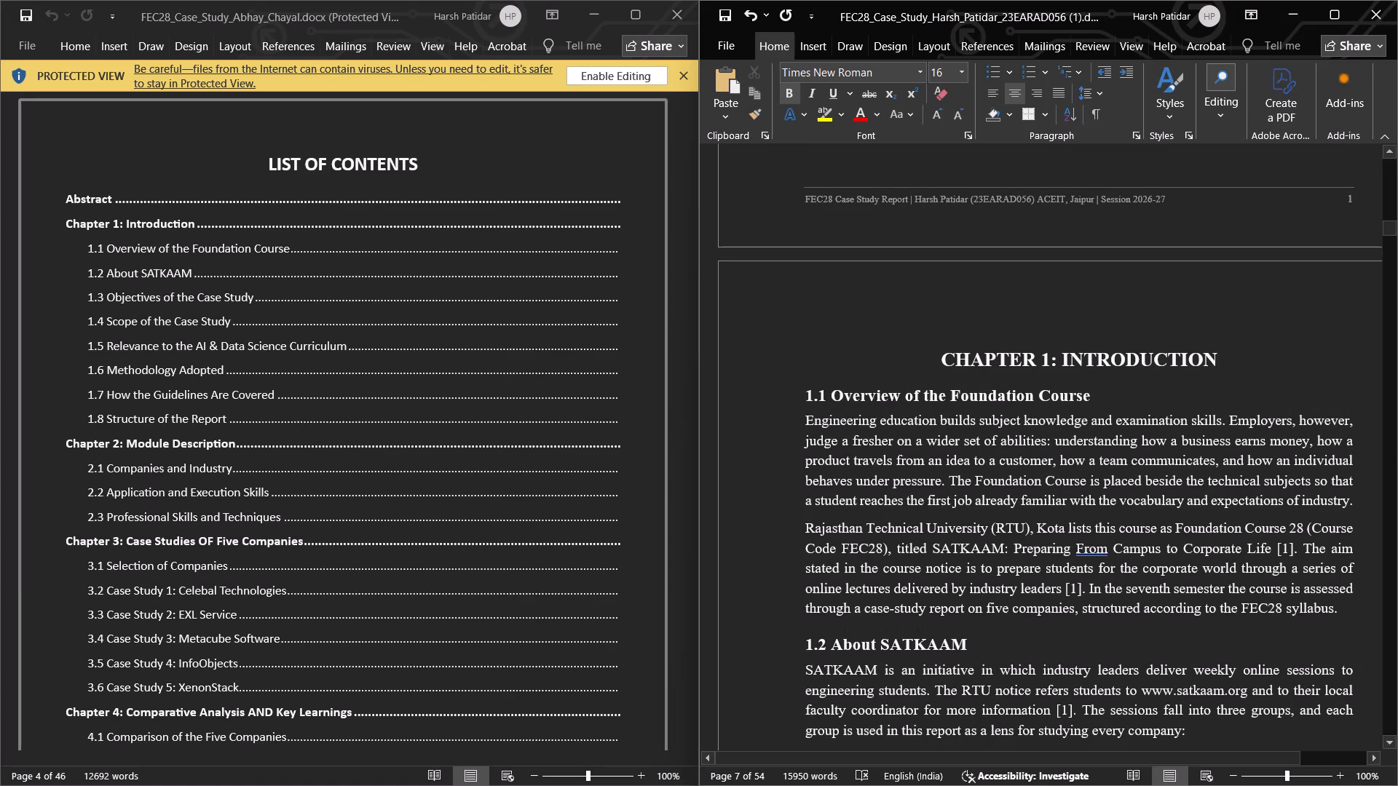
Look over the classmate's report from the acknowledgement page through the List of Contents to the abstract, including header and page-number layout.
scroll(431, 288, "up", 2)
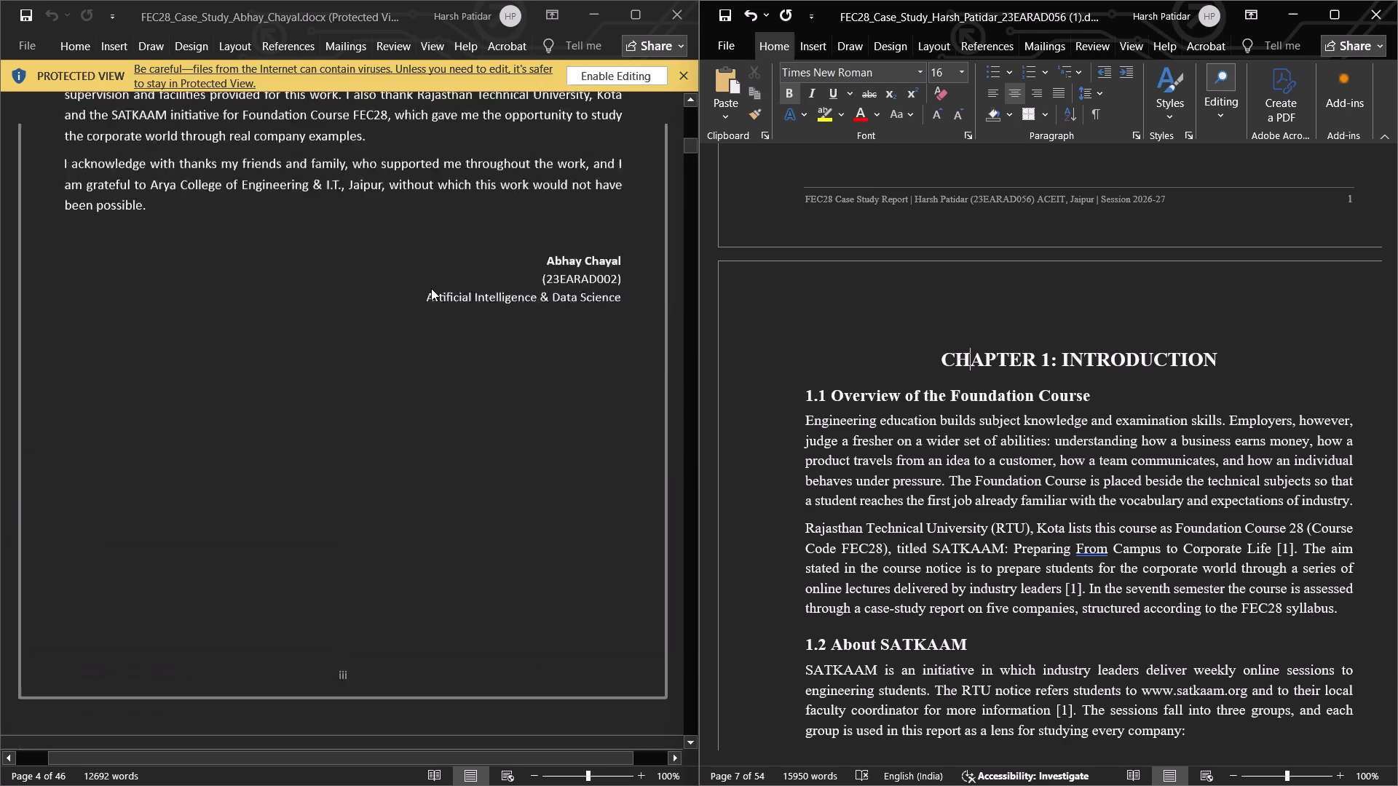
scroll(431, 288, "up", 2)
scroll(431, 288, "down", 4)
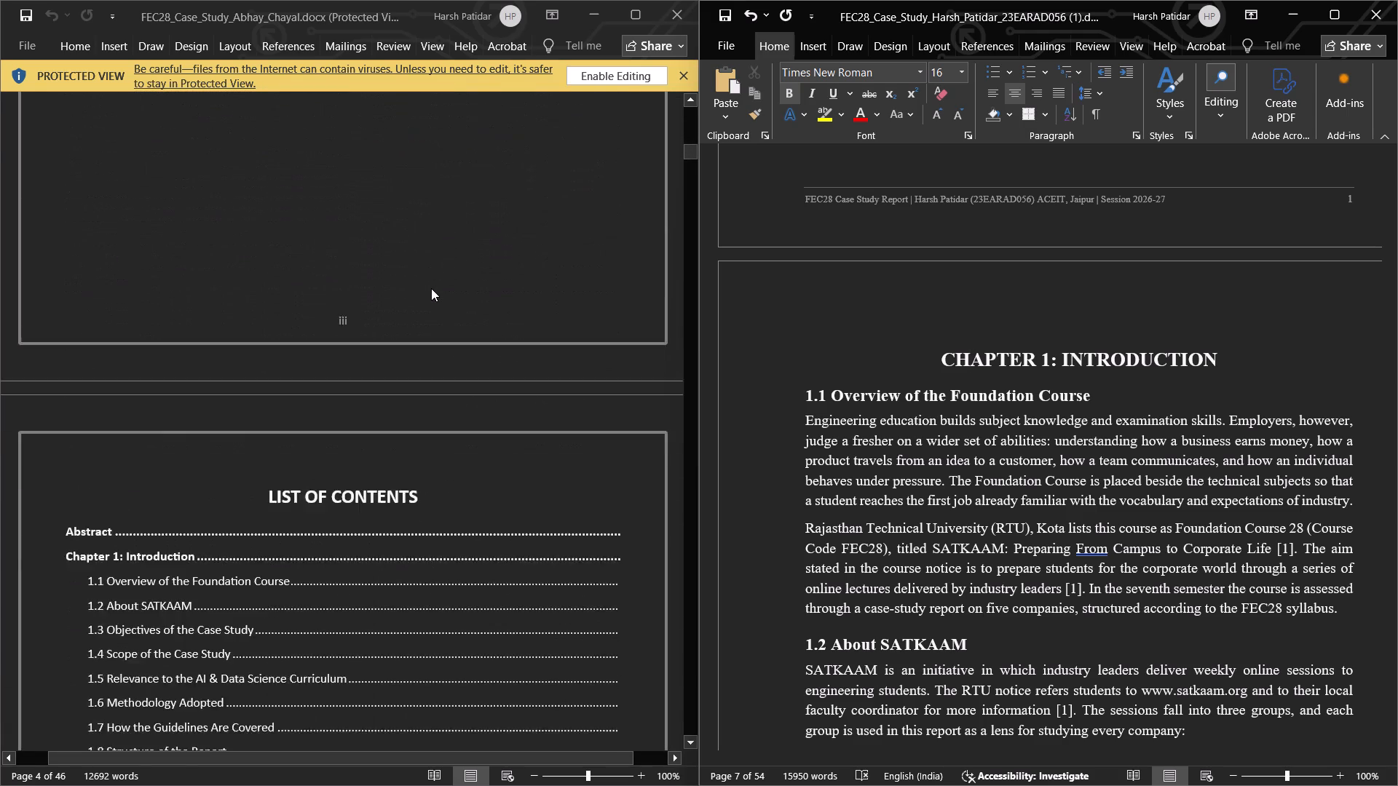
scroll(431, 288, "down", 8)
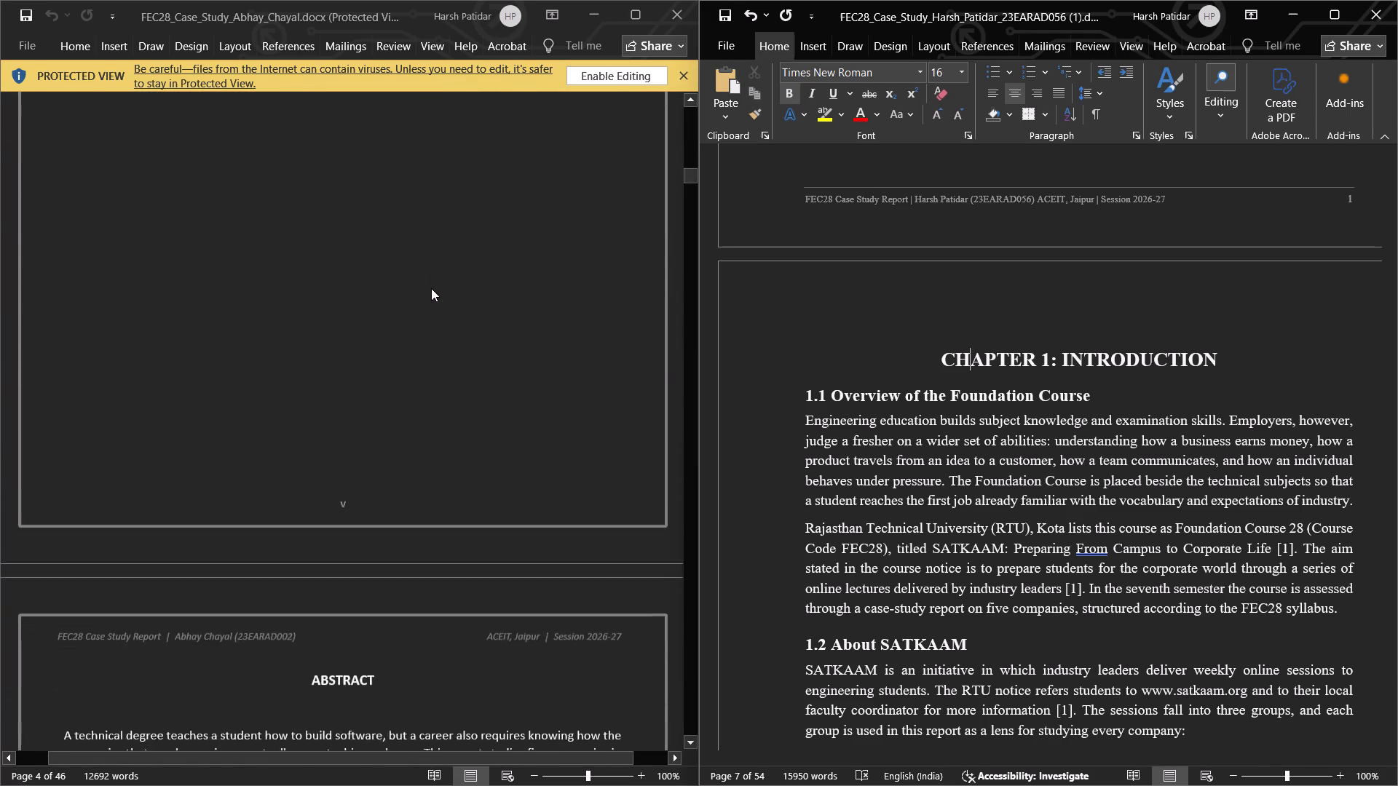
scroll(431, 288, "down", 3)
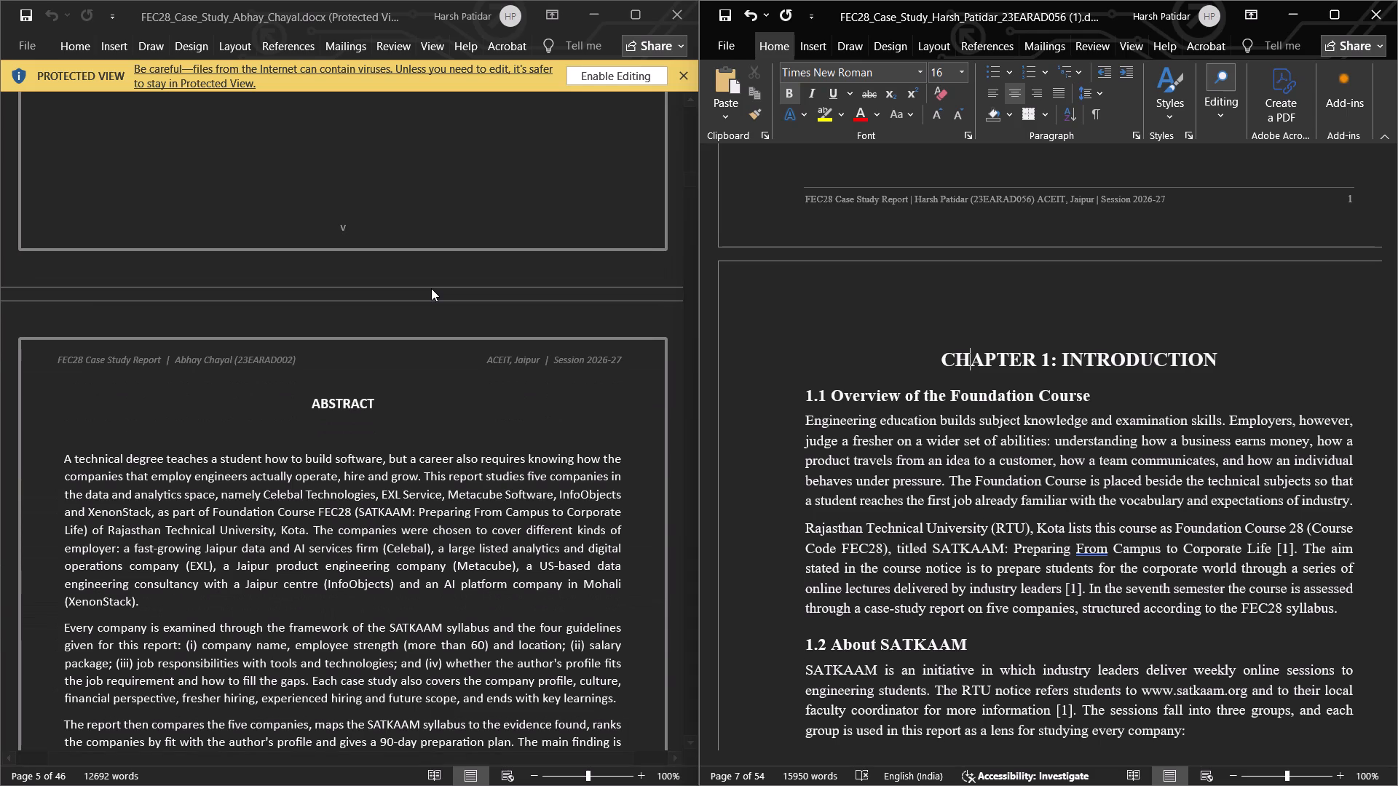
scroll(431, 288, "down", 1)
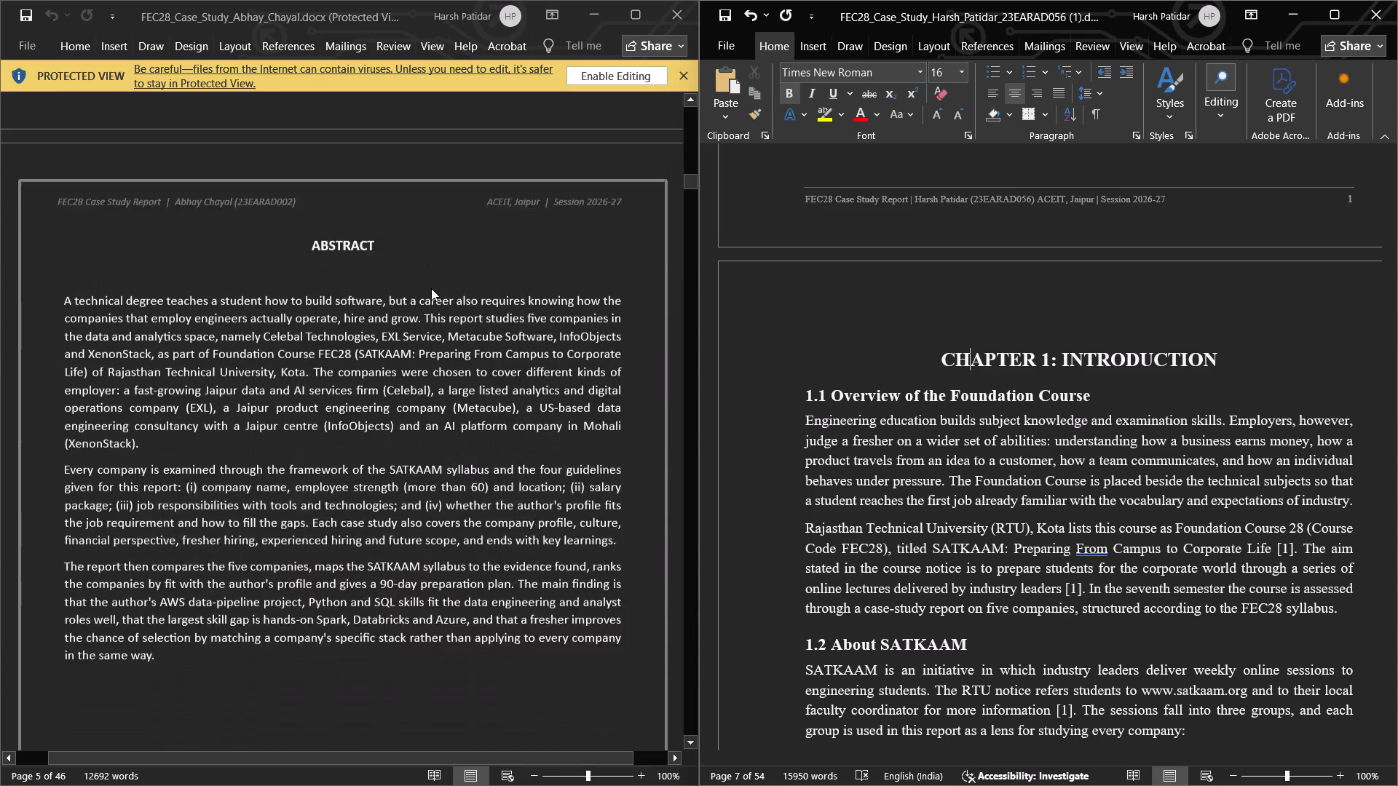
scroll(431, 288, "down", 1)
Review sections 1.4 to 1.7 of Chapter 1 in the editable report, down to the page 3 footer.
scroll(855, 294, "down", 3)
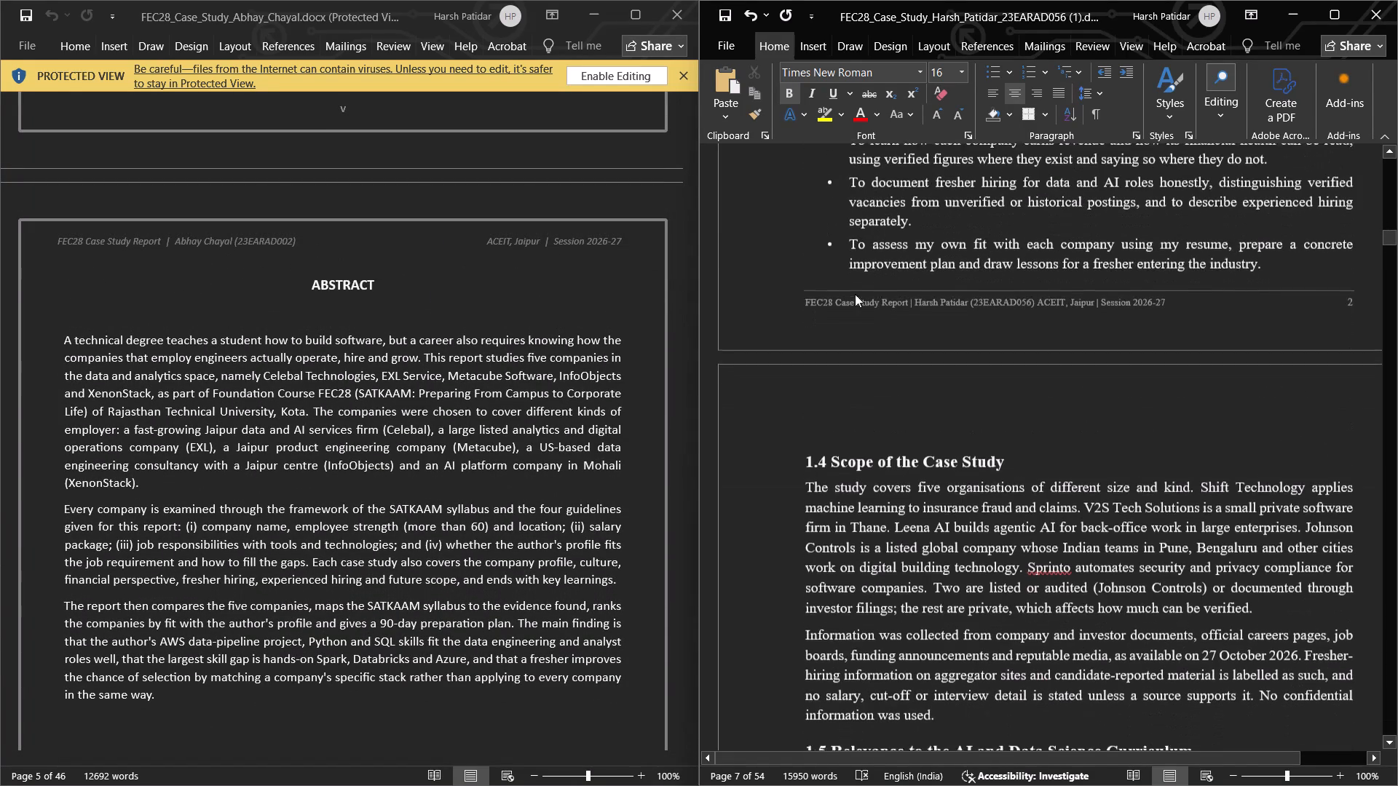
scroll(855, 294, "down", 2)
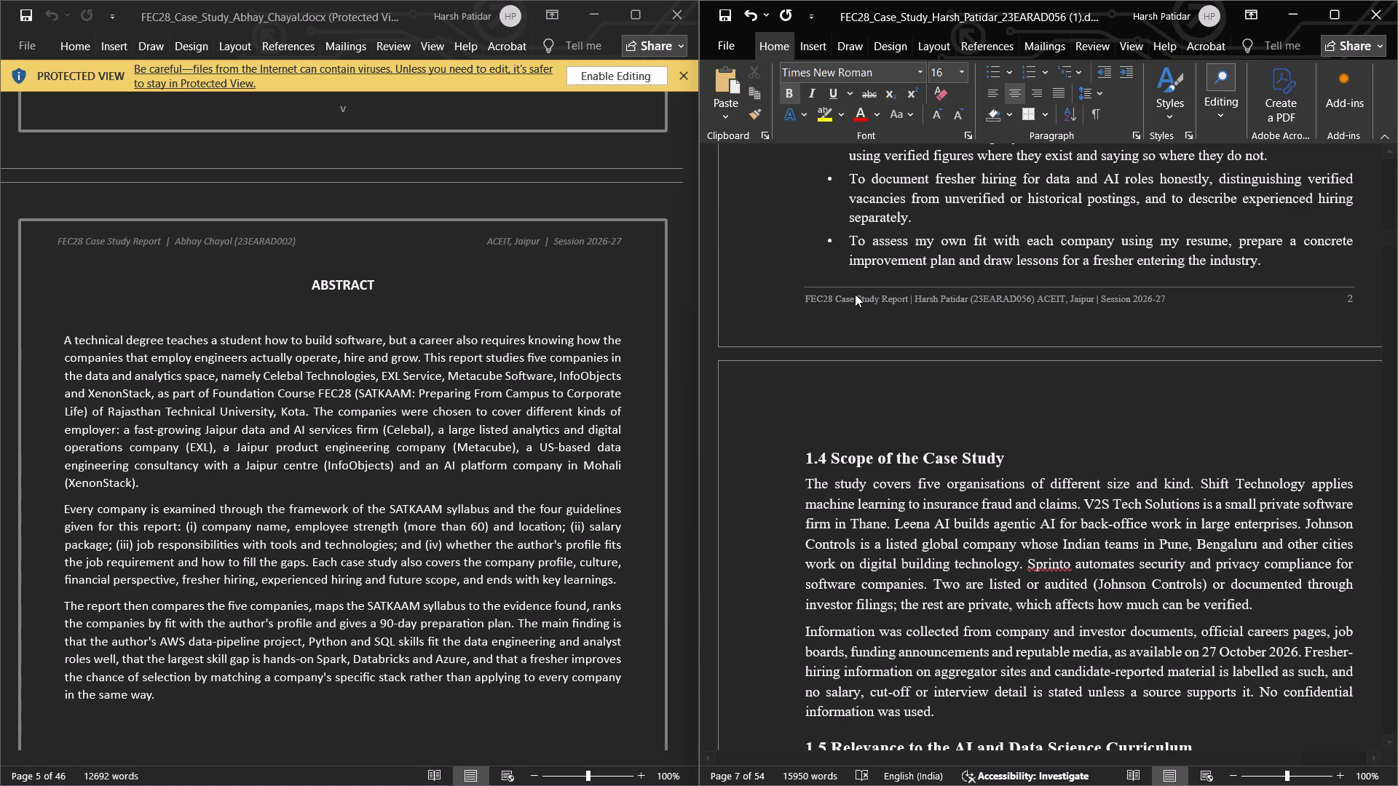
left_click_drag(855, 294, 991, 325)
scroll(991, 325, "down", 1)
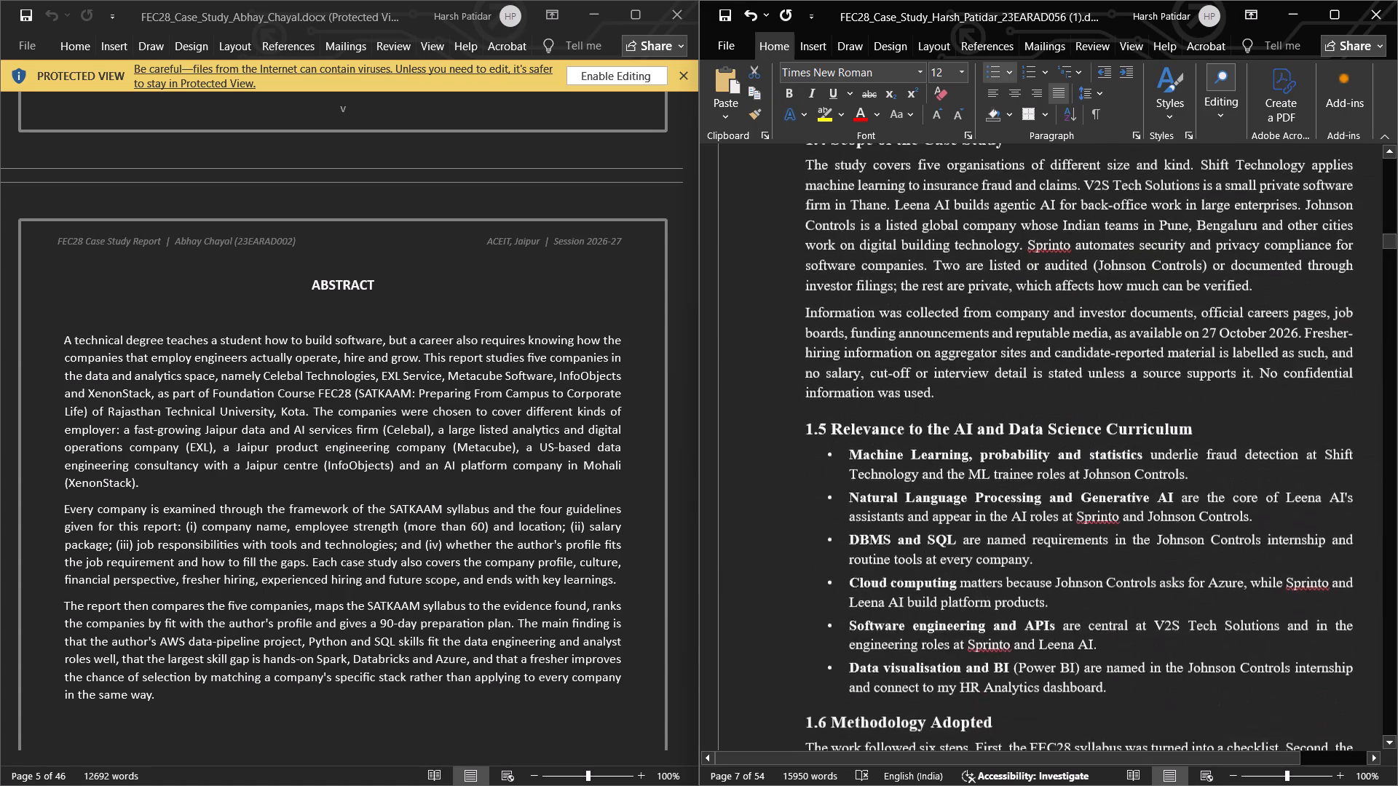
scroll(991, 325, "down", 1)
scroll(991, 325, "down", 3, "ctrl")
scroll(991, 325, "up", 1)
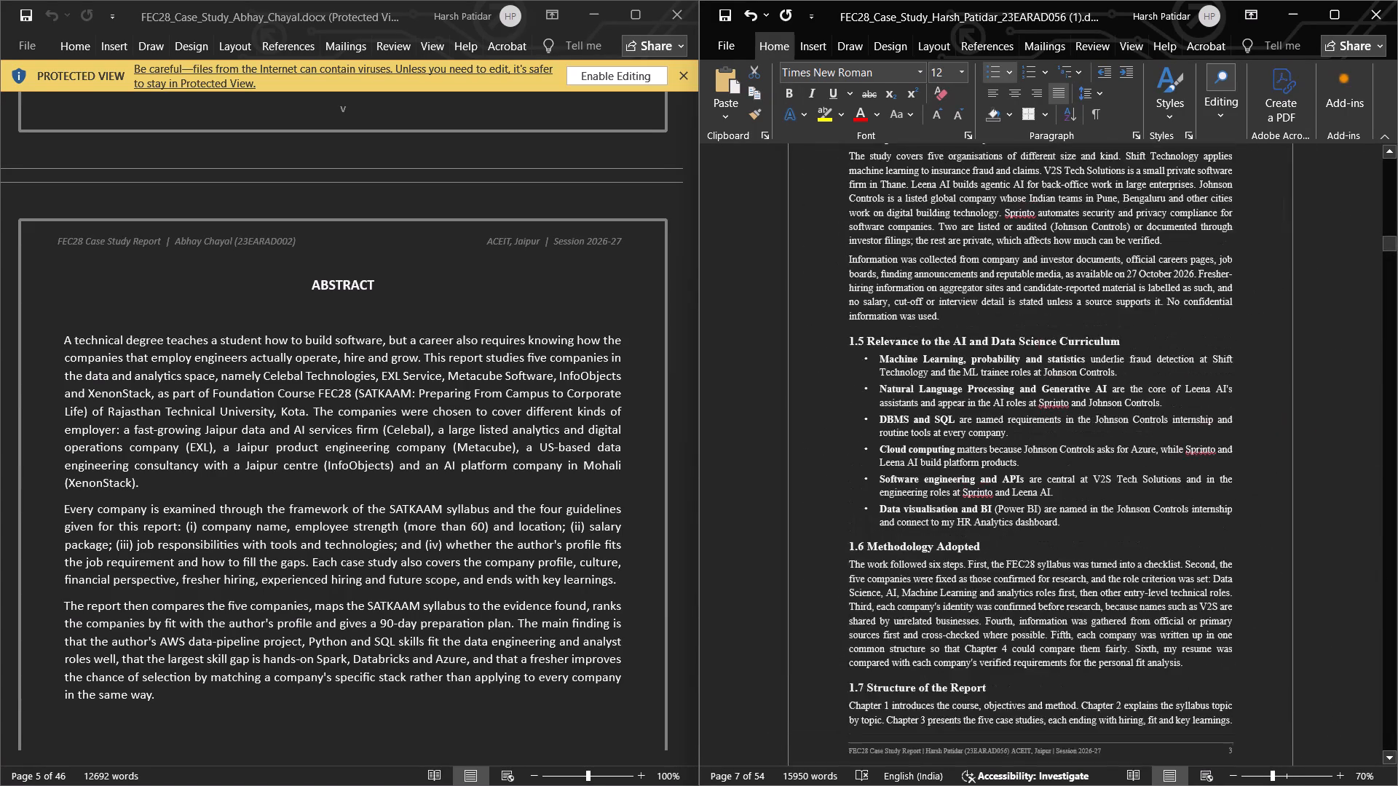
scroll(991, 325, "up", 1)
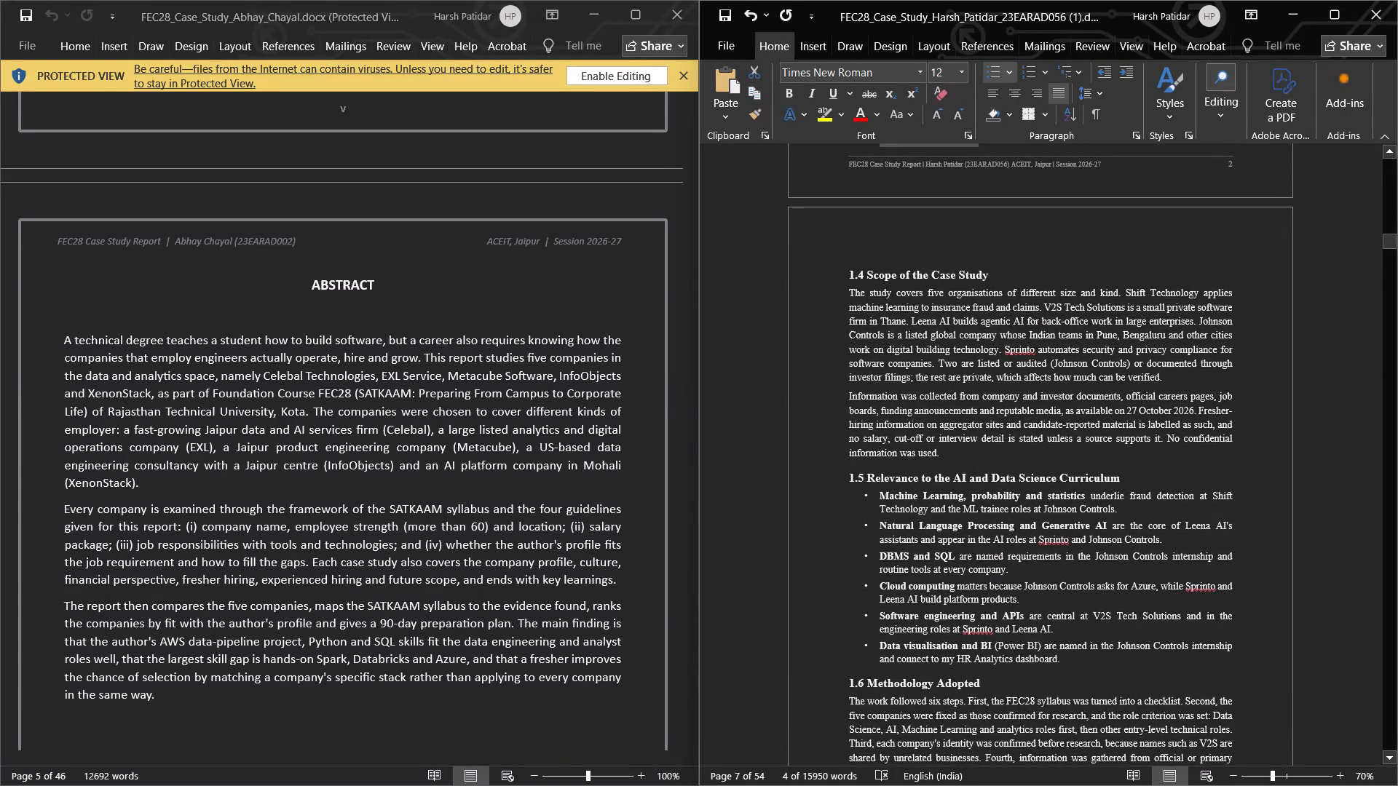
scroll(991, 325, "down", 1)
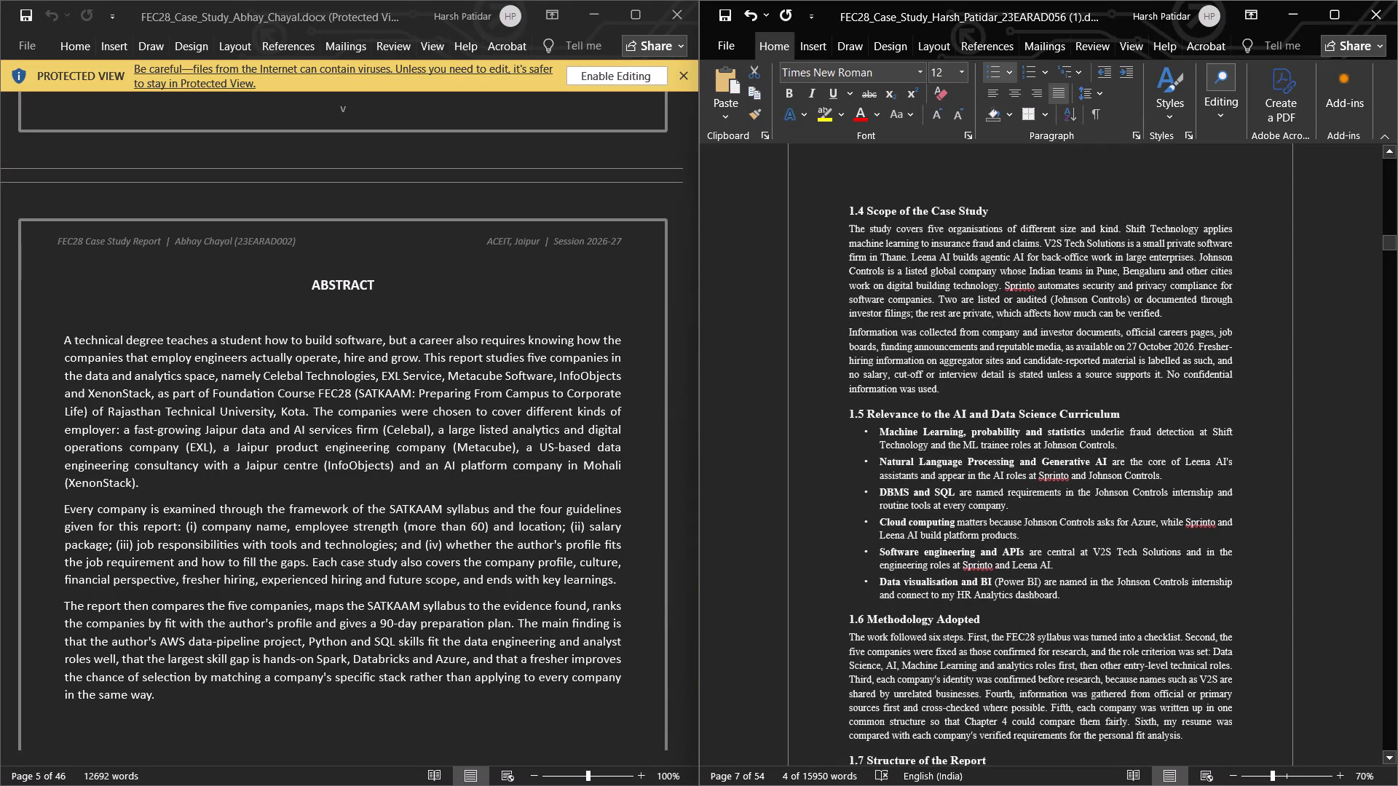
scroll(991, 325, "down", 1)
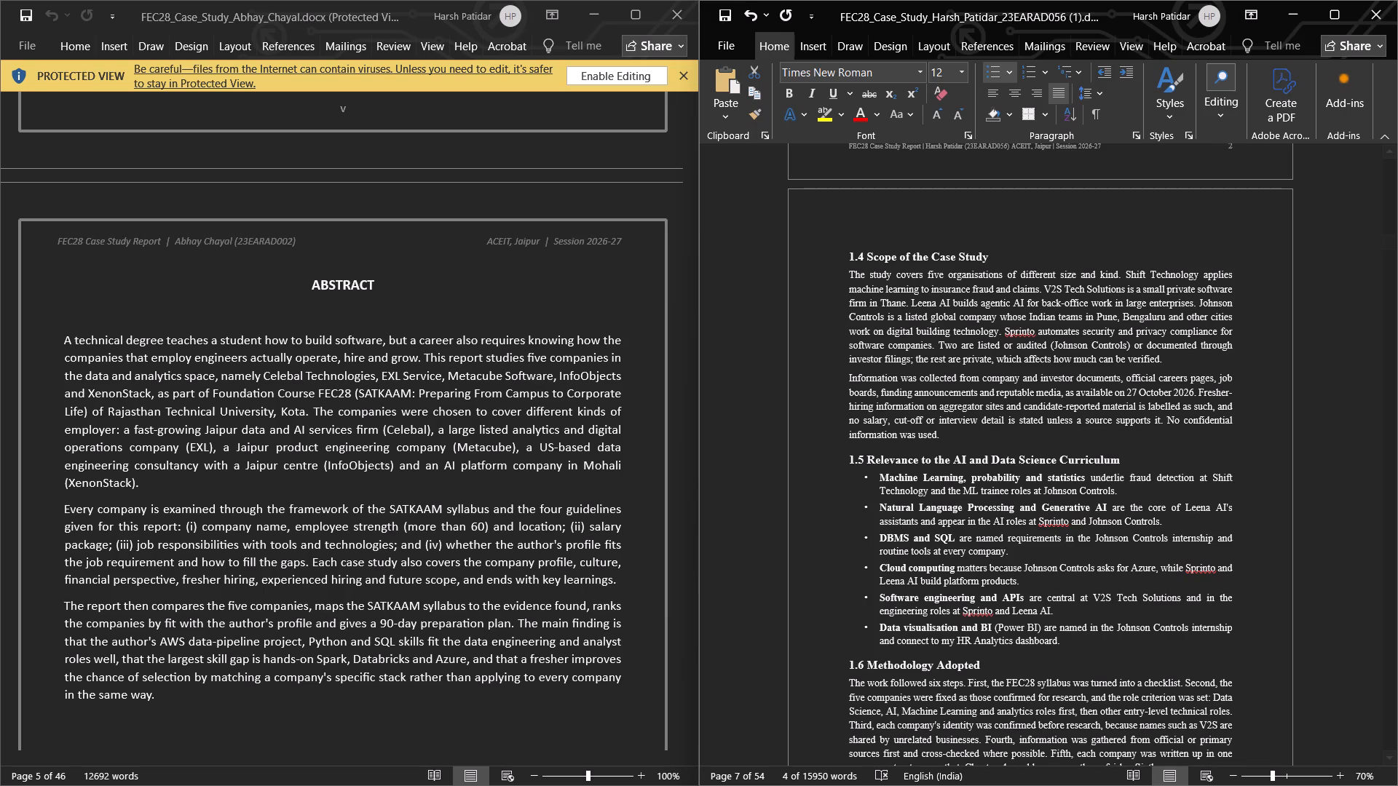
scroll(991, 325, "down", 3)
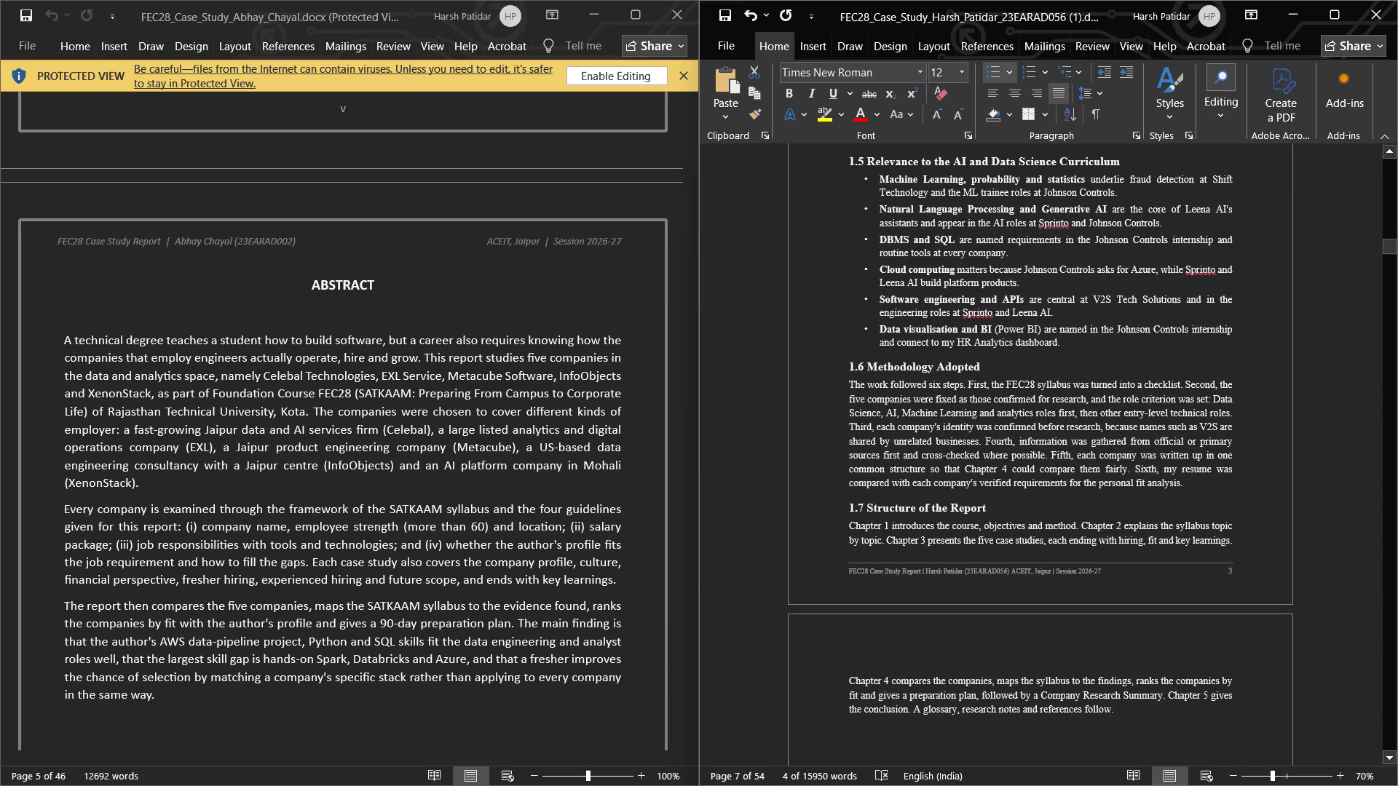
Cut the report title, author, college and session text from the editable report's Section 3 footer, excluding the page number.
triple_click(1079, 569)
double_click(1079, 569)
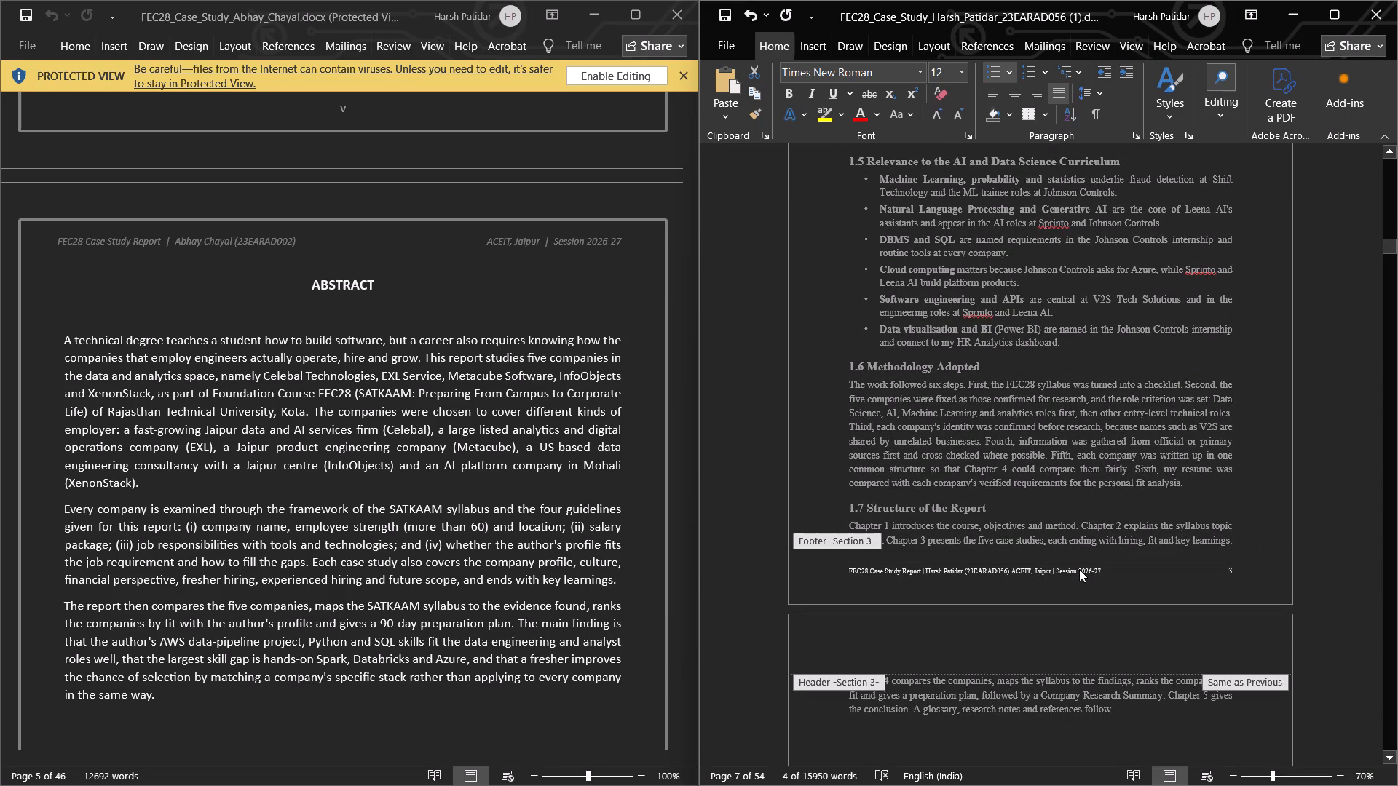
left_click(1079, 569)
left_click(1102, 574)
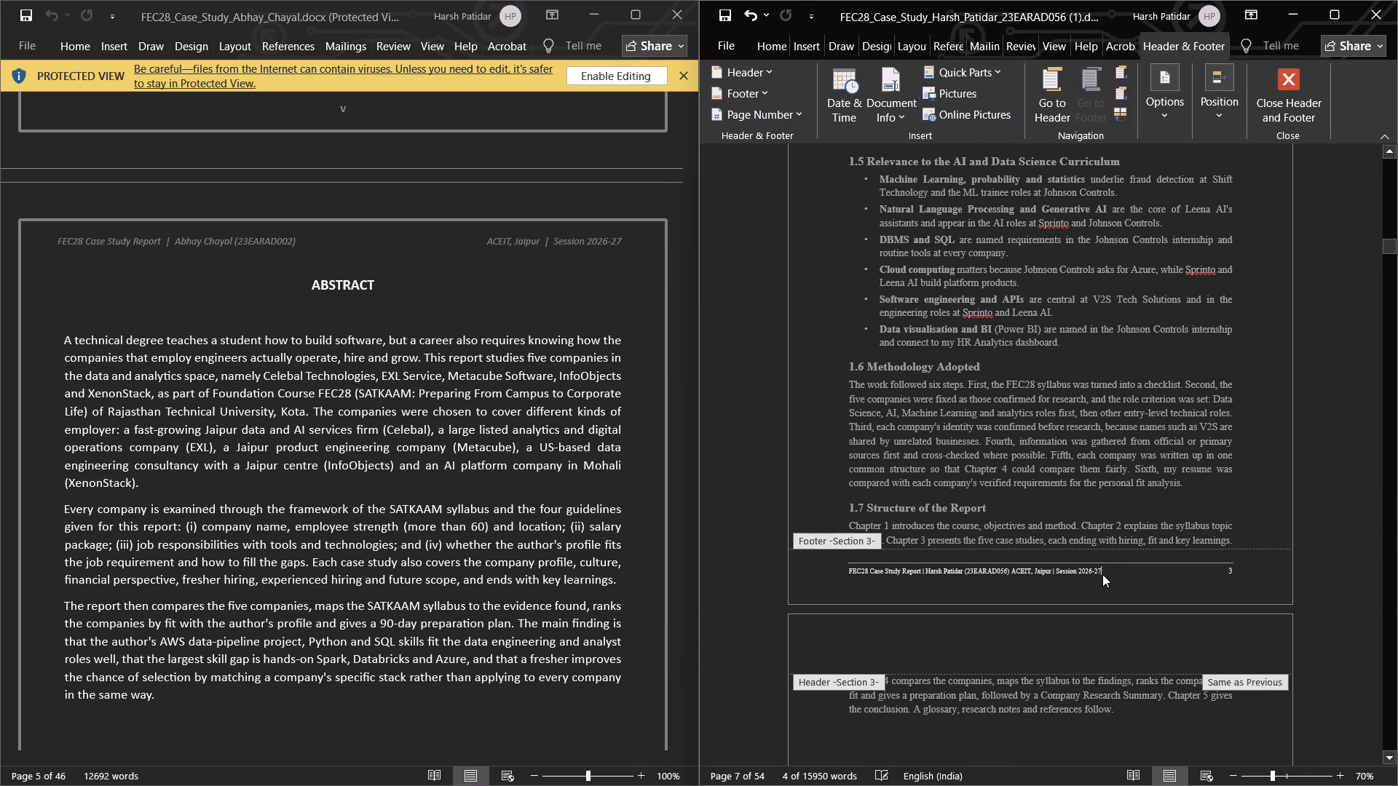
left_click_drag(1102, 574, 845, 569)
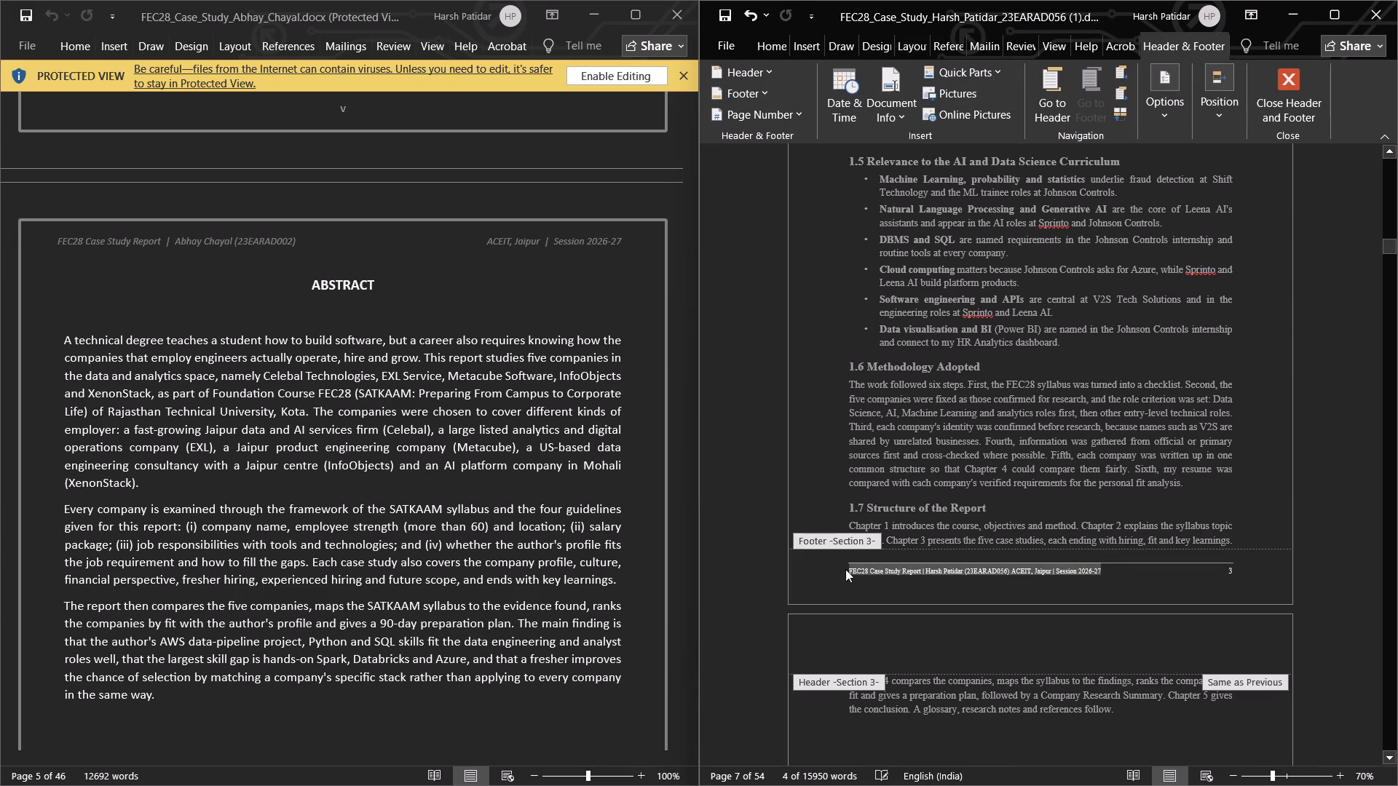
key("ctrl+x")
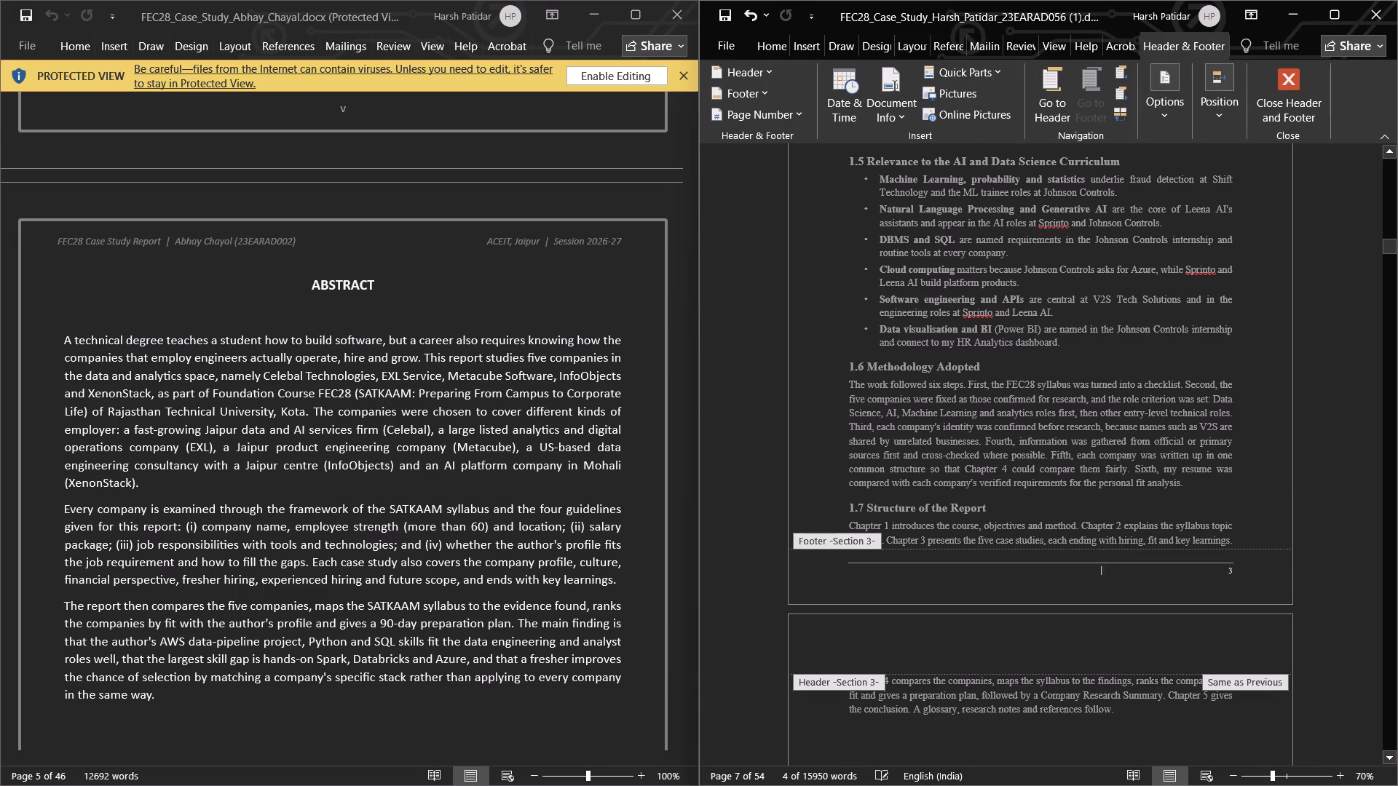
left_click(951, 606)
left_click(807, 472)
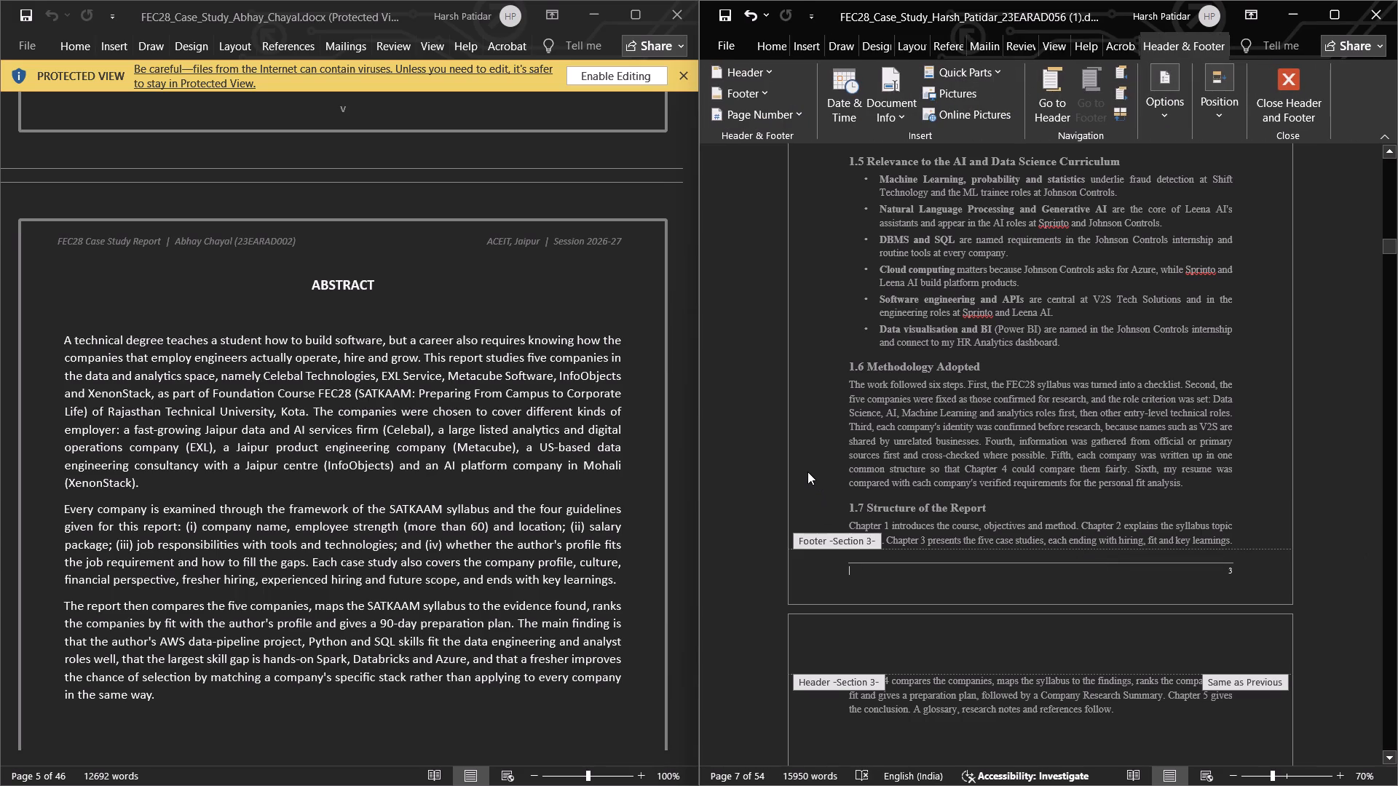
left_click(791, 464)
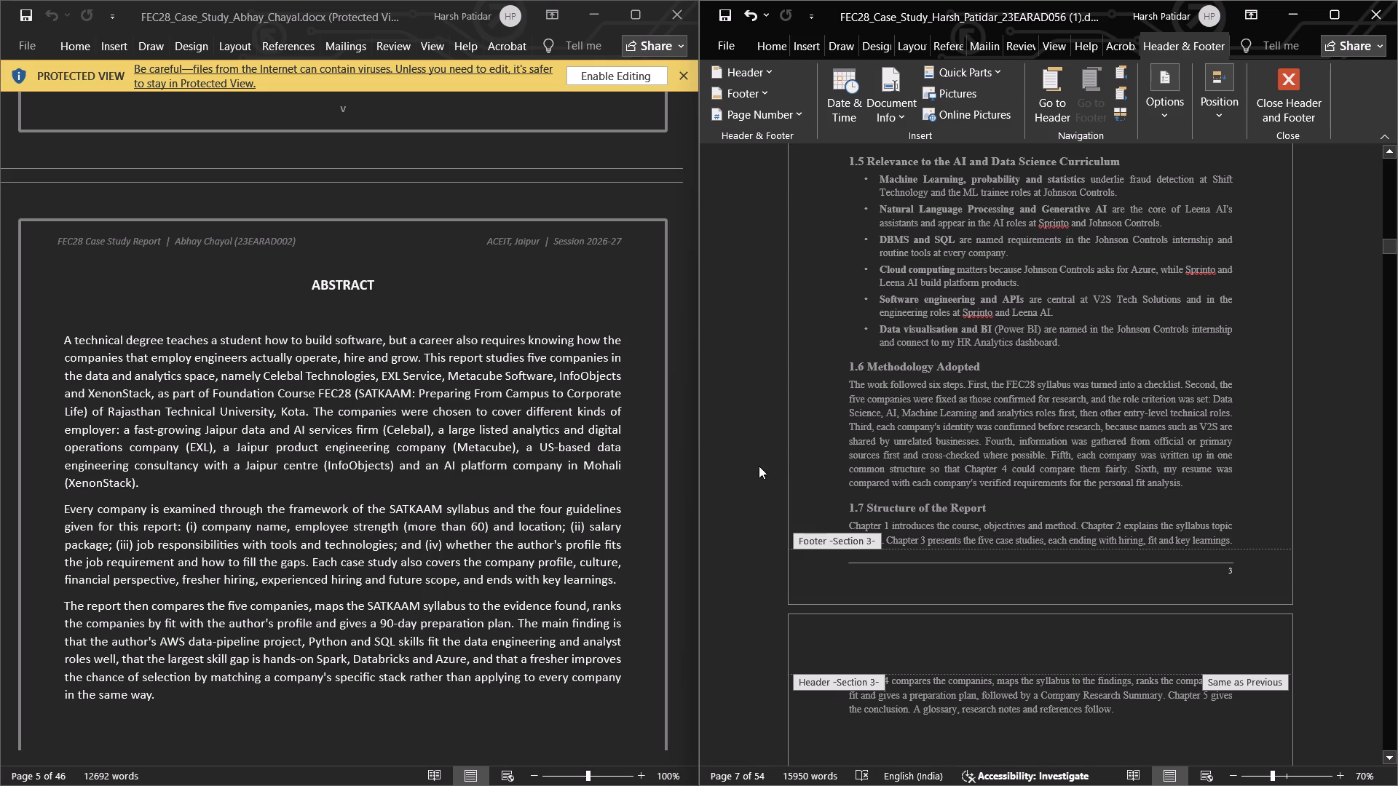
left_click(759, 466)
Check the certificate and acknowledgement pages in the classmate's report, including where the page number sits.
scroll(617, 516, "up", 6)
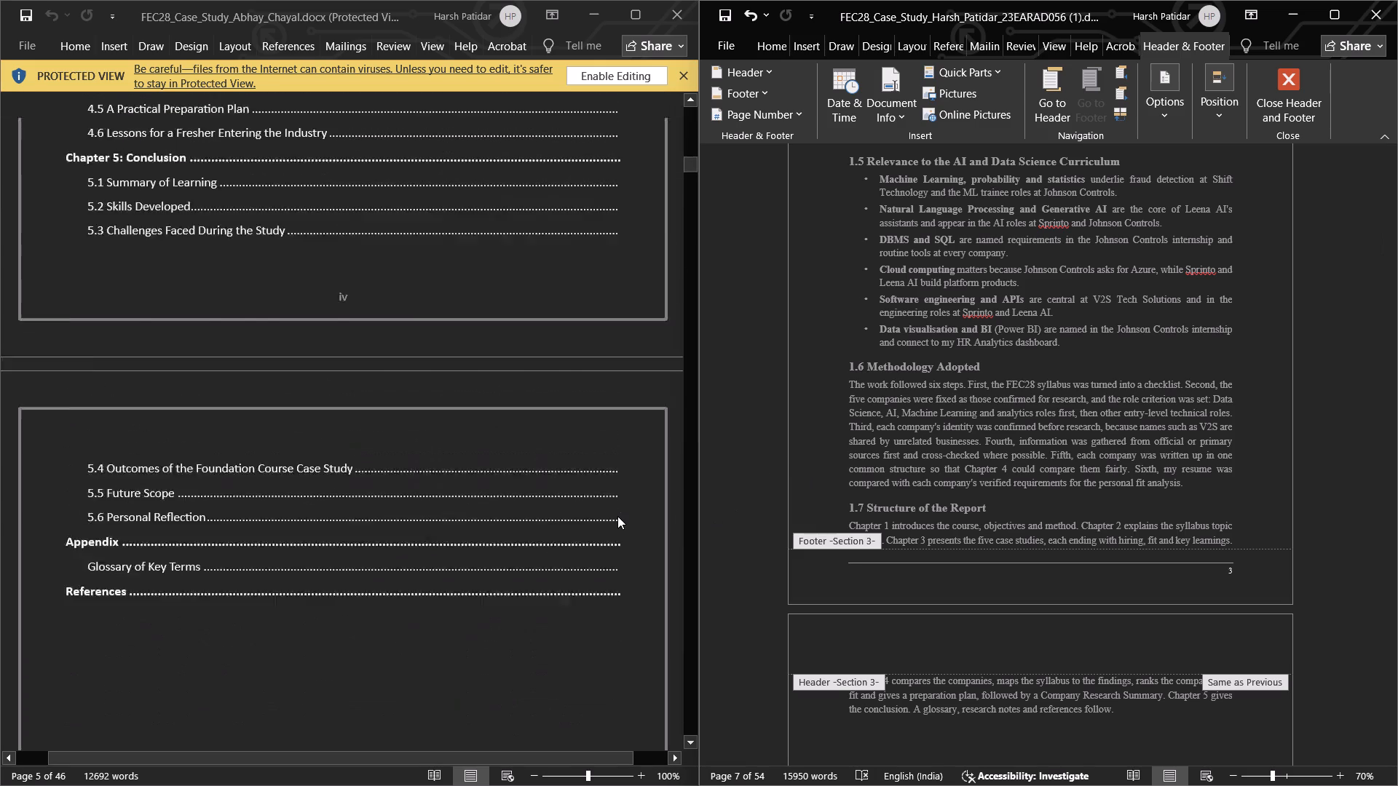
scroll(617, 516, "up", 6)
scroll(586, 557, "down", 2)
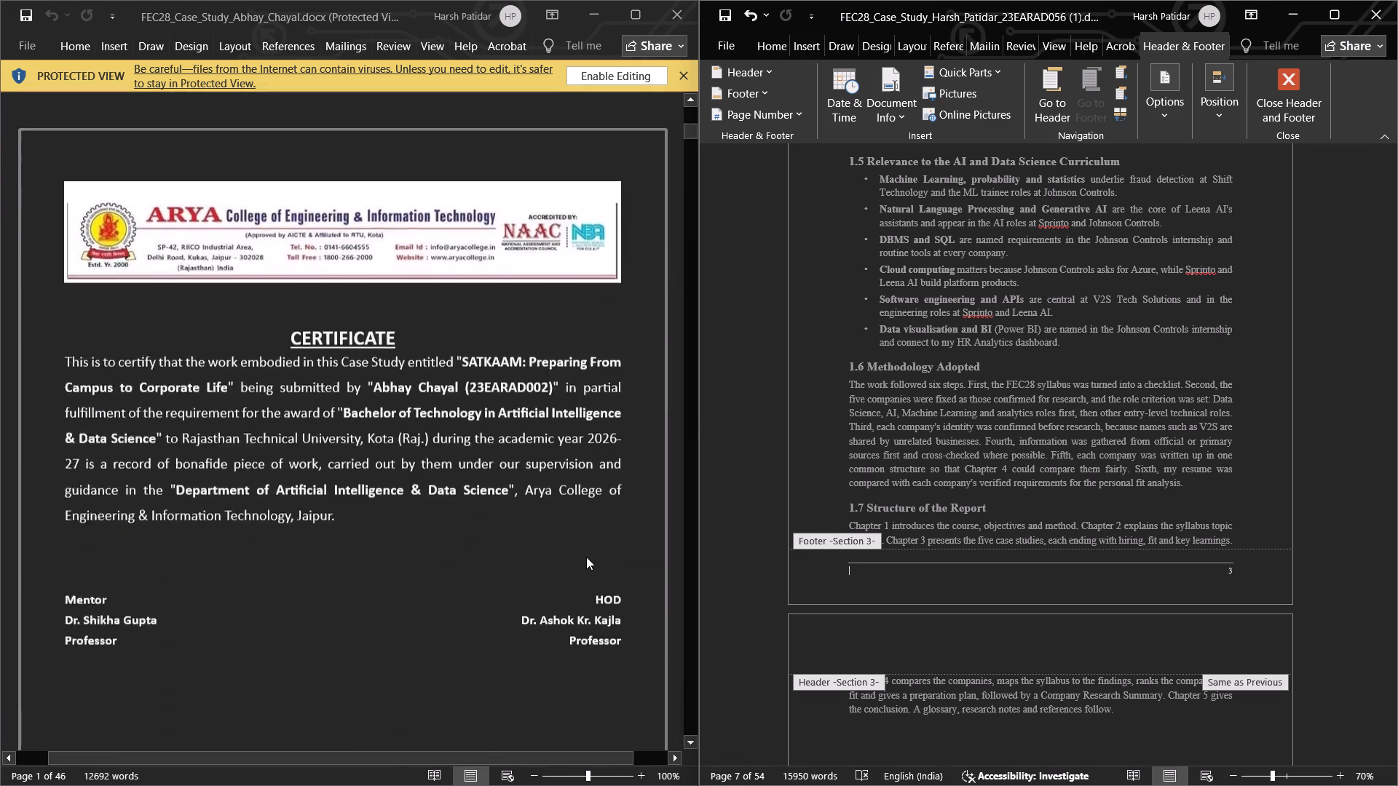
scroll(586, 557, "down", 3)
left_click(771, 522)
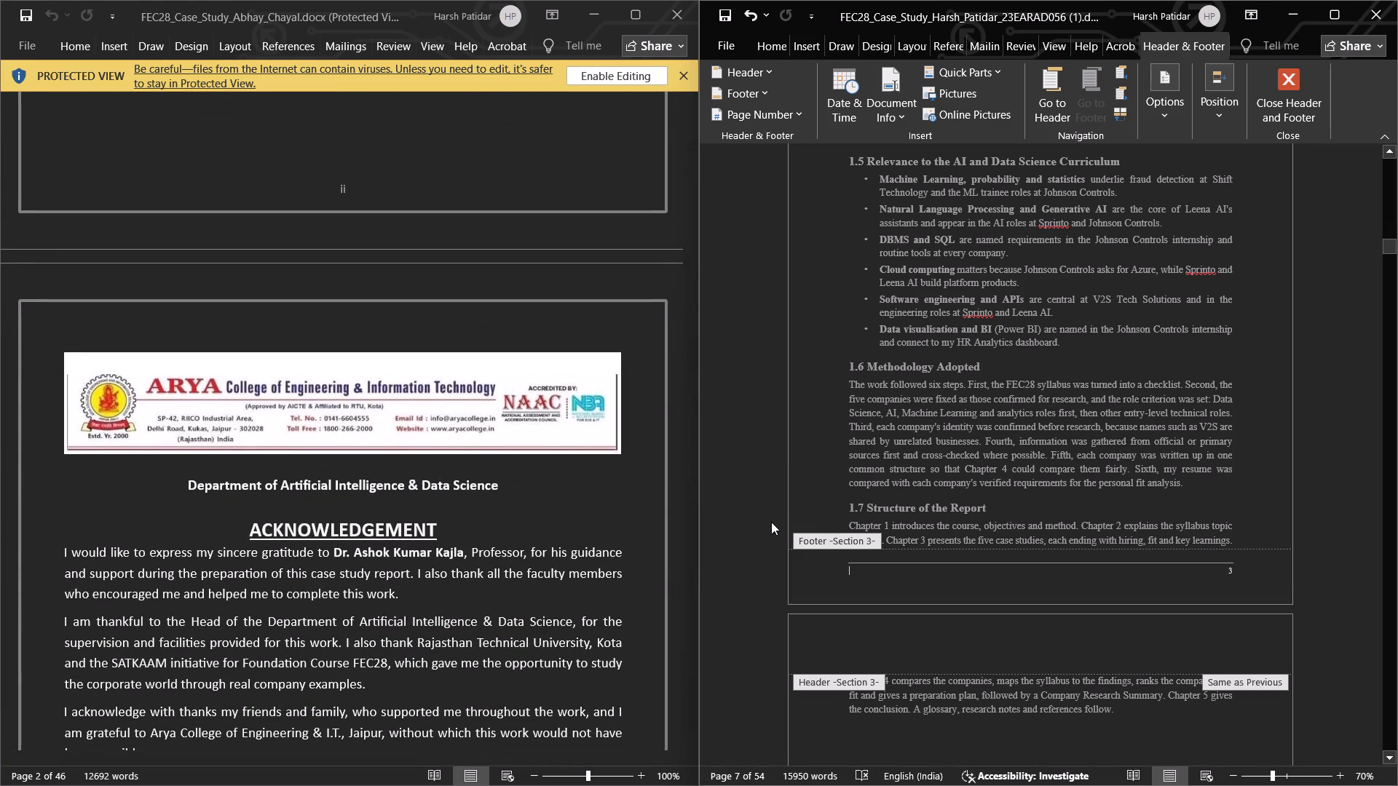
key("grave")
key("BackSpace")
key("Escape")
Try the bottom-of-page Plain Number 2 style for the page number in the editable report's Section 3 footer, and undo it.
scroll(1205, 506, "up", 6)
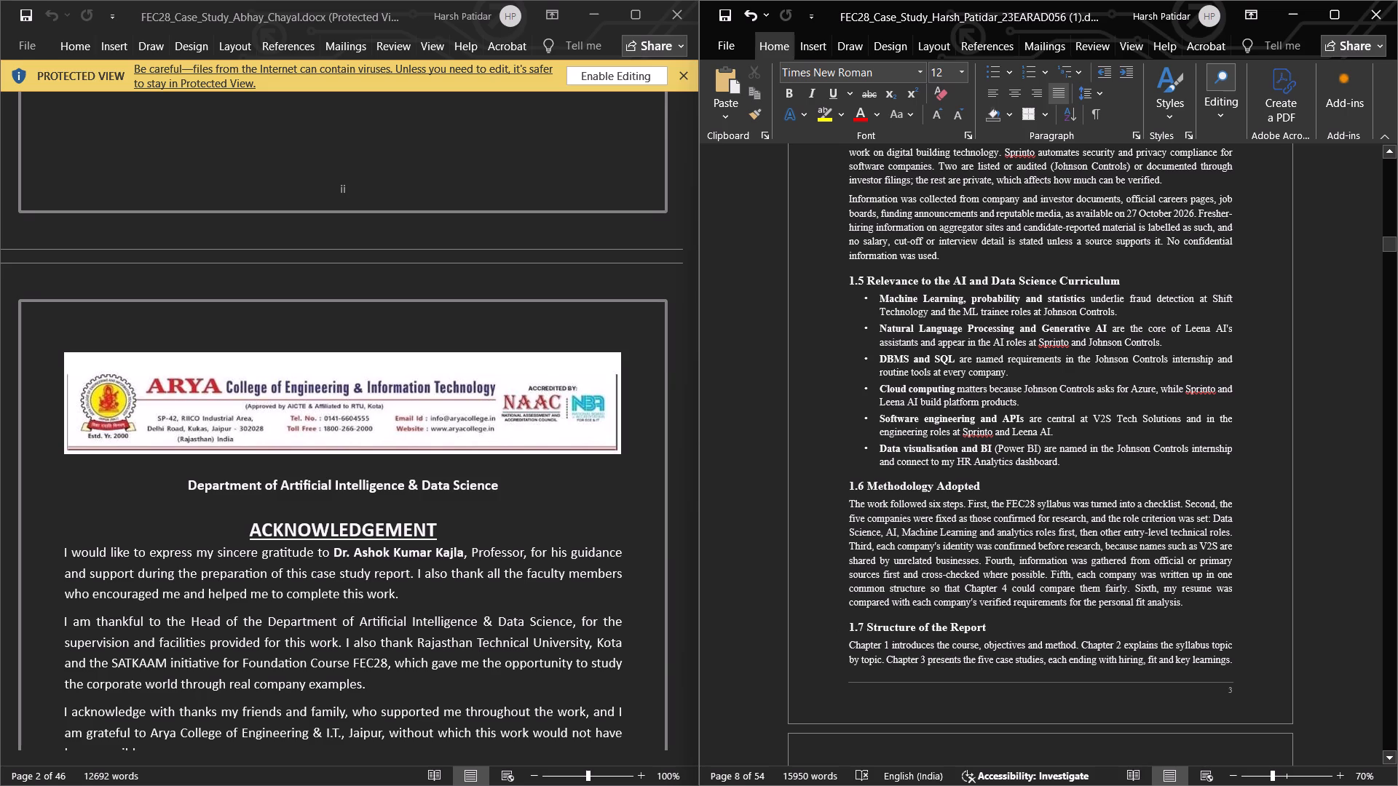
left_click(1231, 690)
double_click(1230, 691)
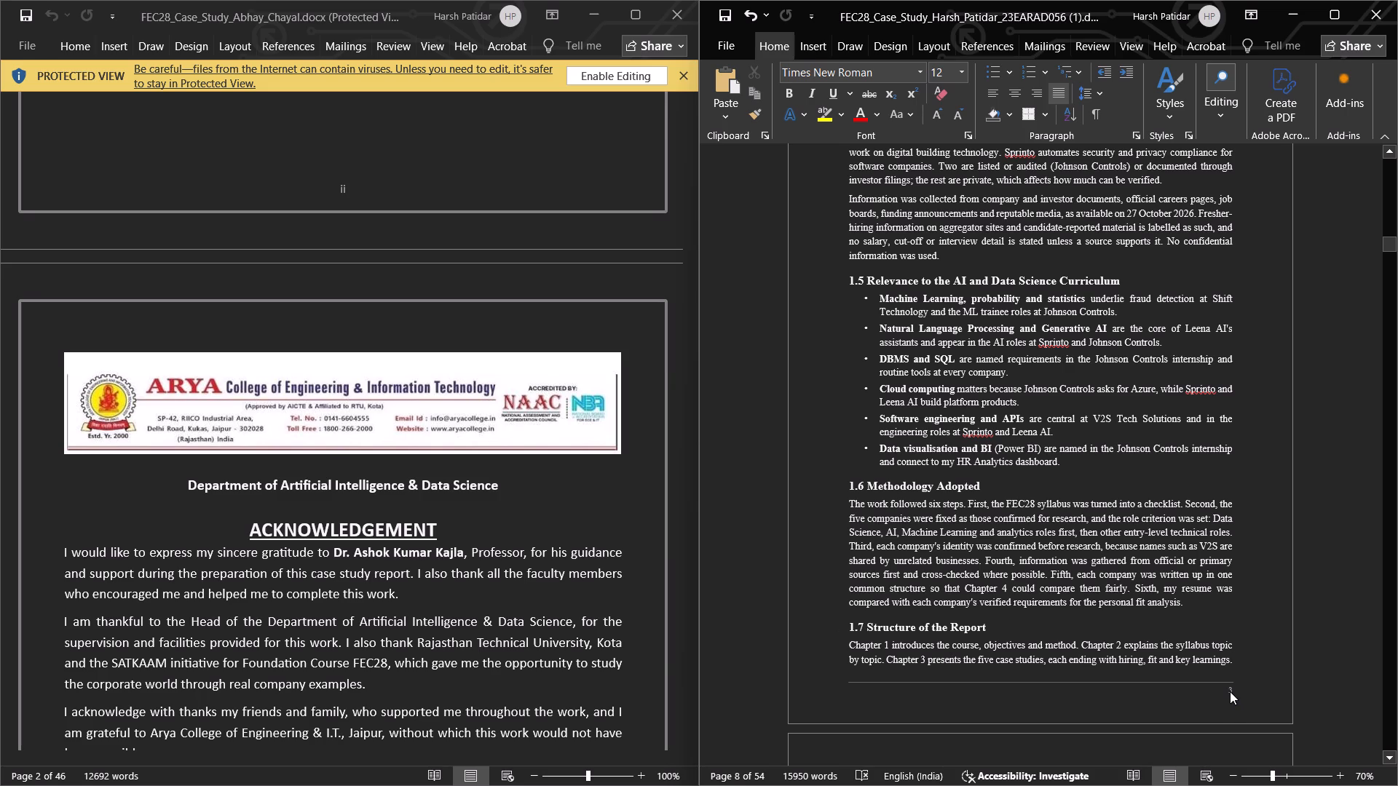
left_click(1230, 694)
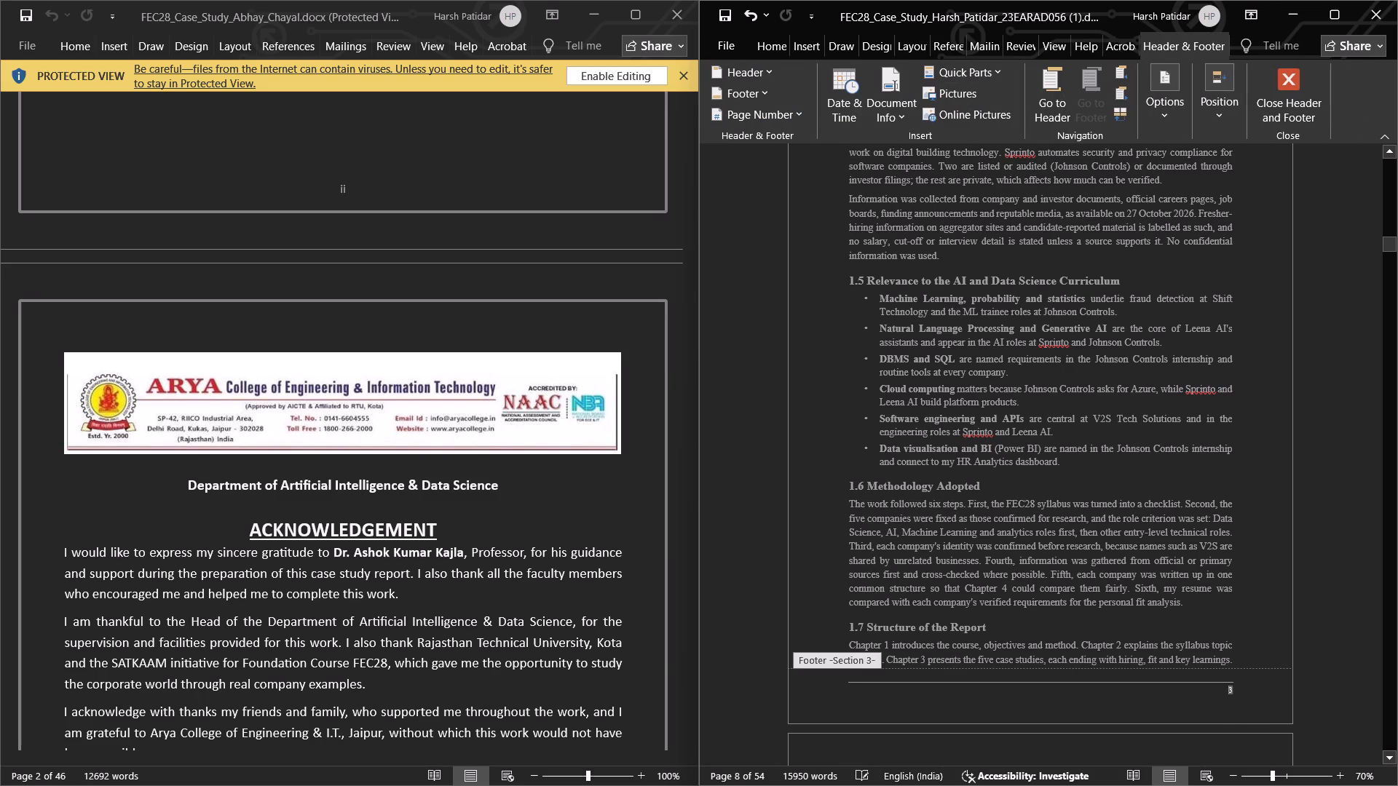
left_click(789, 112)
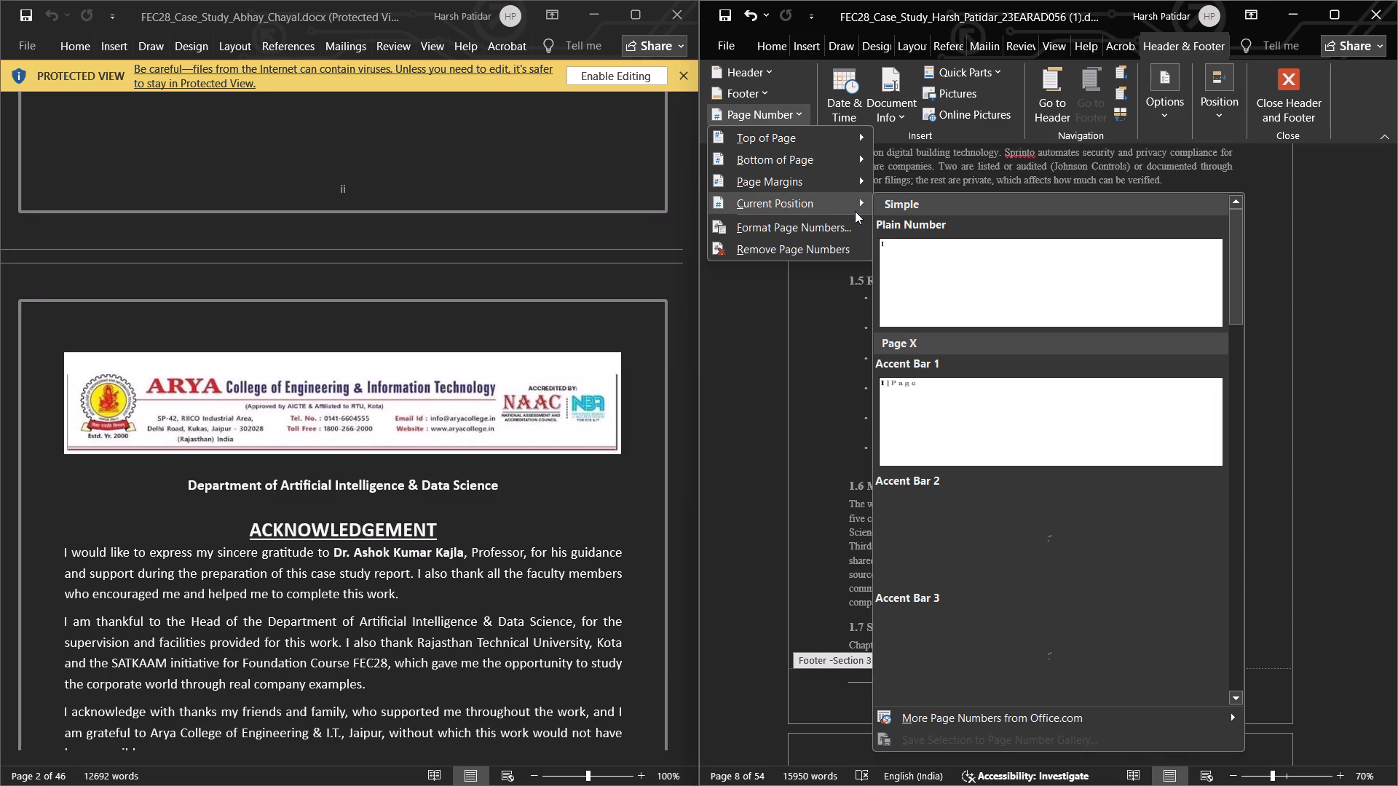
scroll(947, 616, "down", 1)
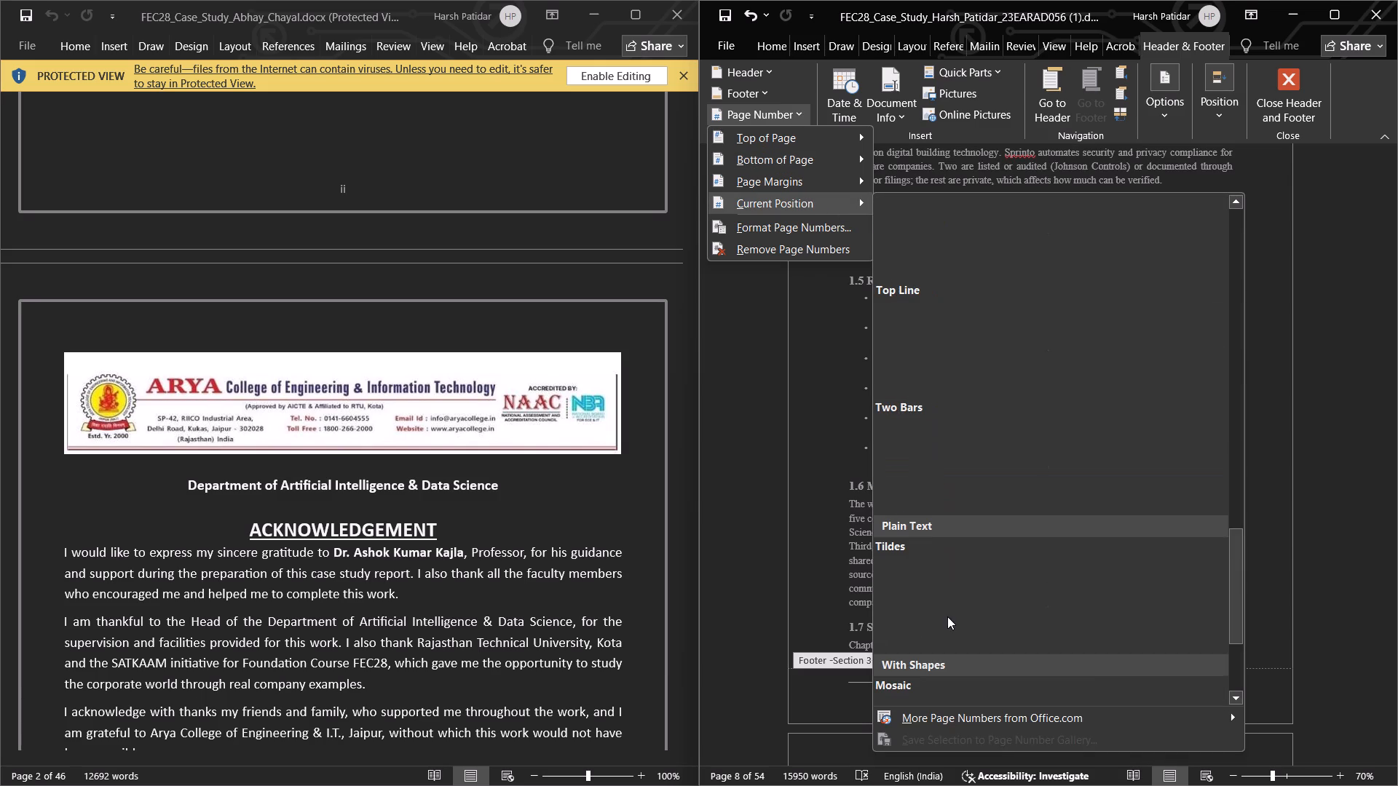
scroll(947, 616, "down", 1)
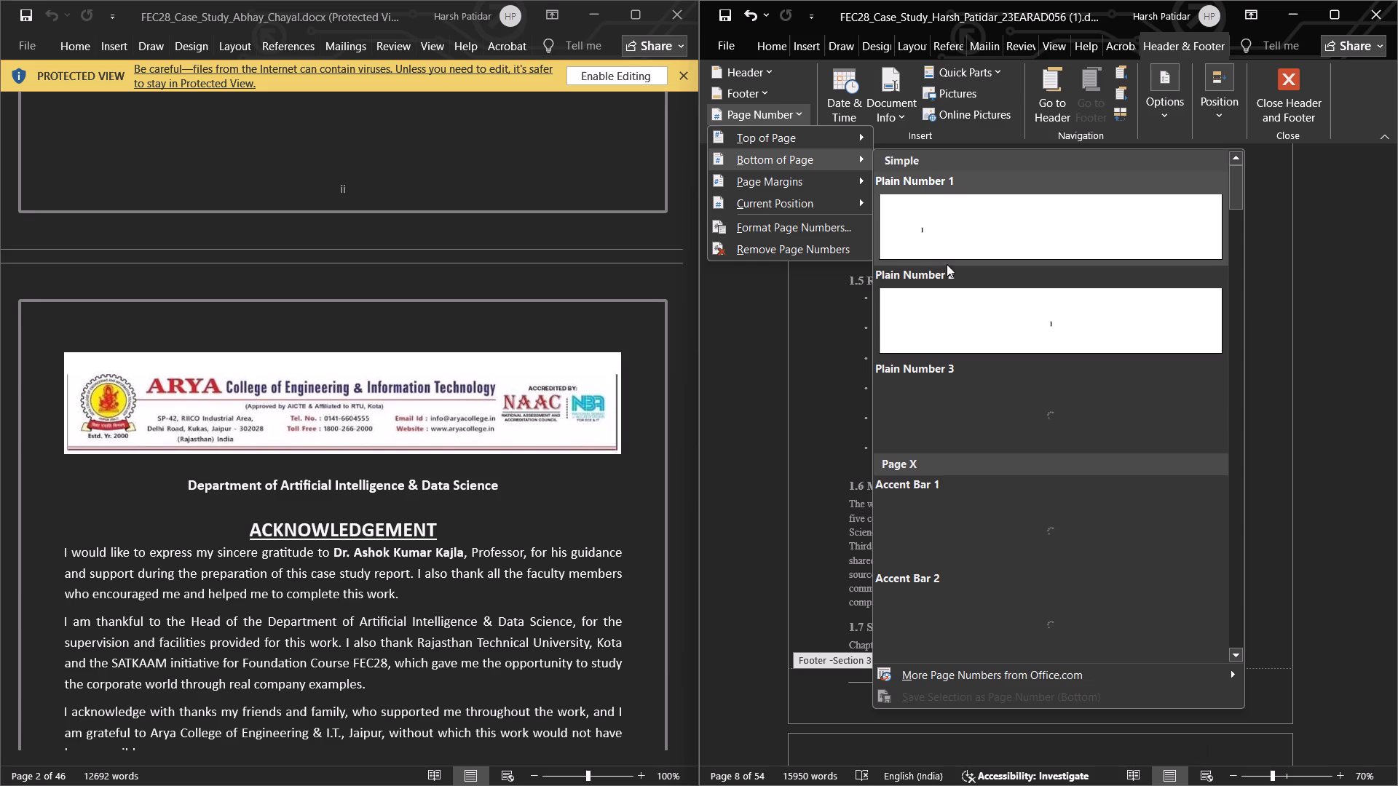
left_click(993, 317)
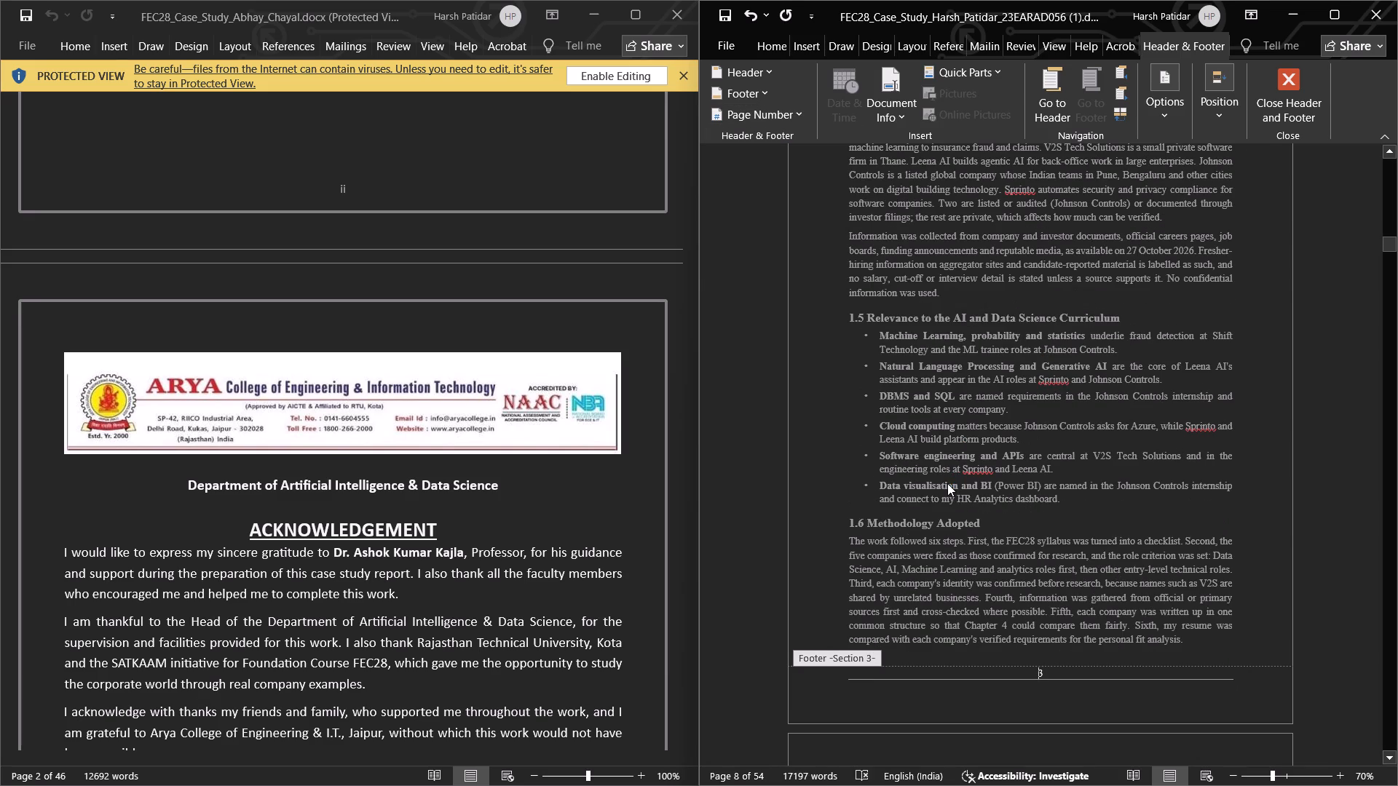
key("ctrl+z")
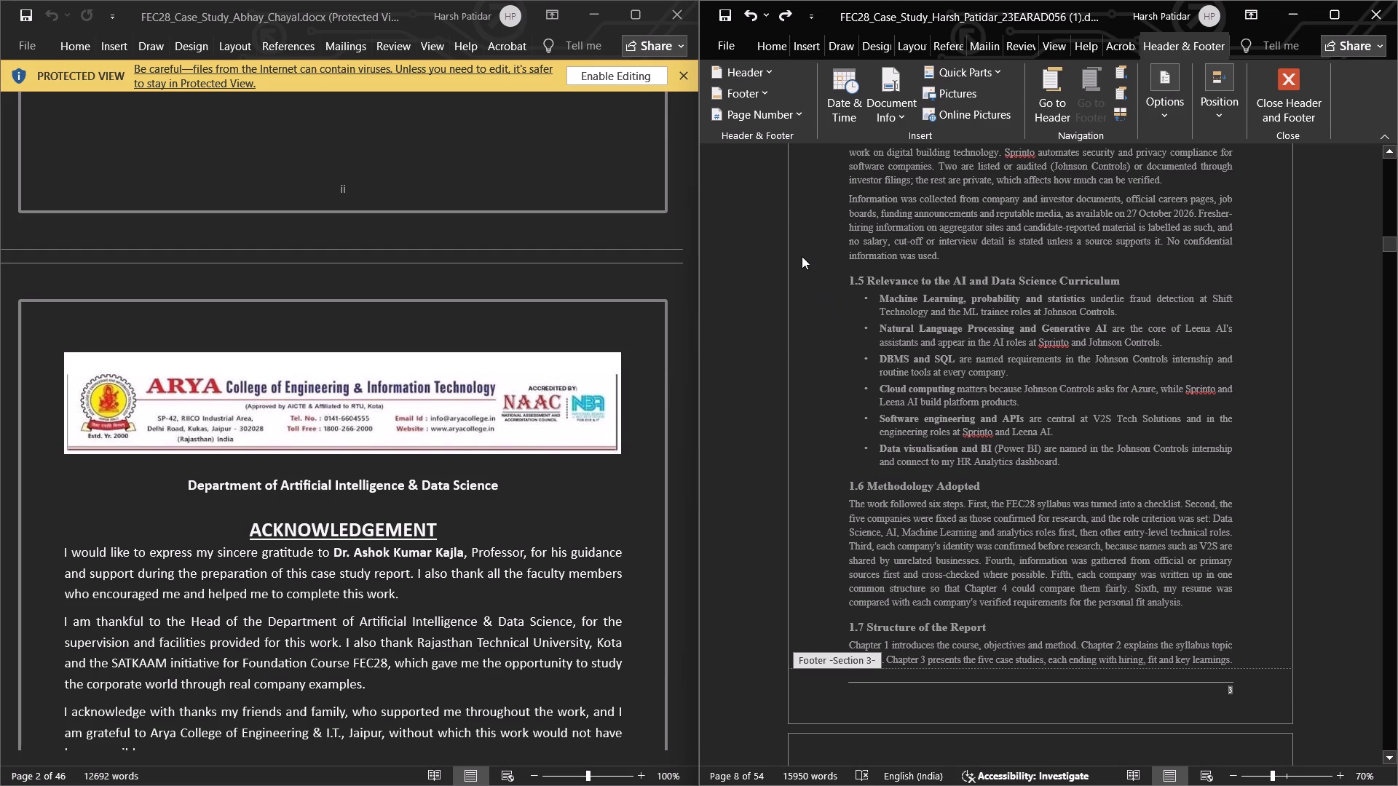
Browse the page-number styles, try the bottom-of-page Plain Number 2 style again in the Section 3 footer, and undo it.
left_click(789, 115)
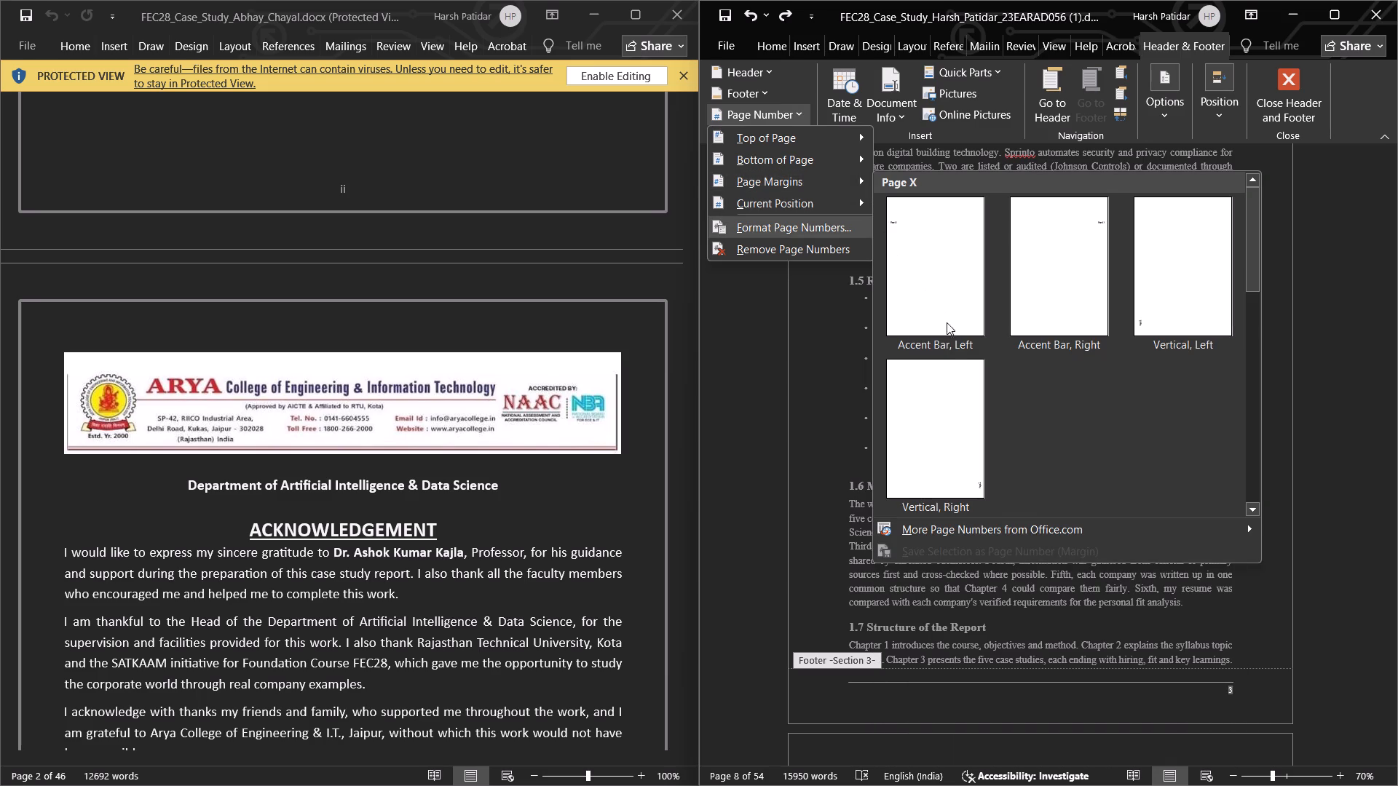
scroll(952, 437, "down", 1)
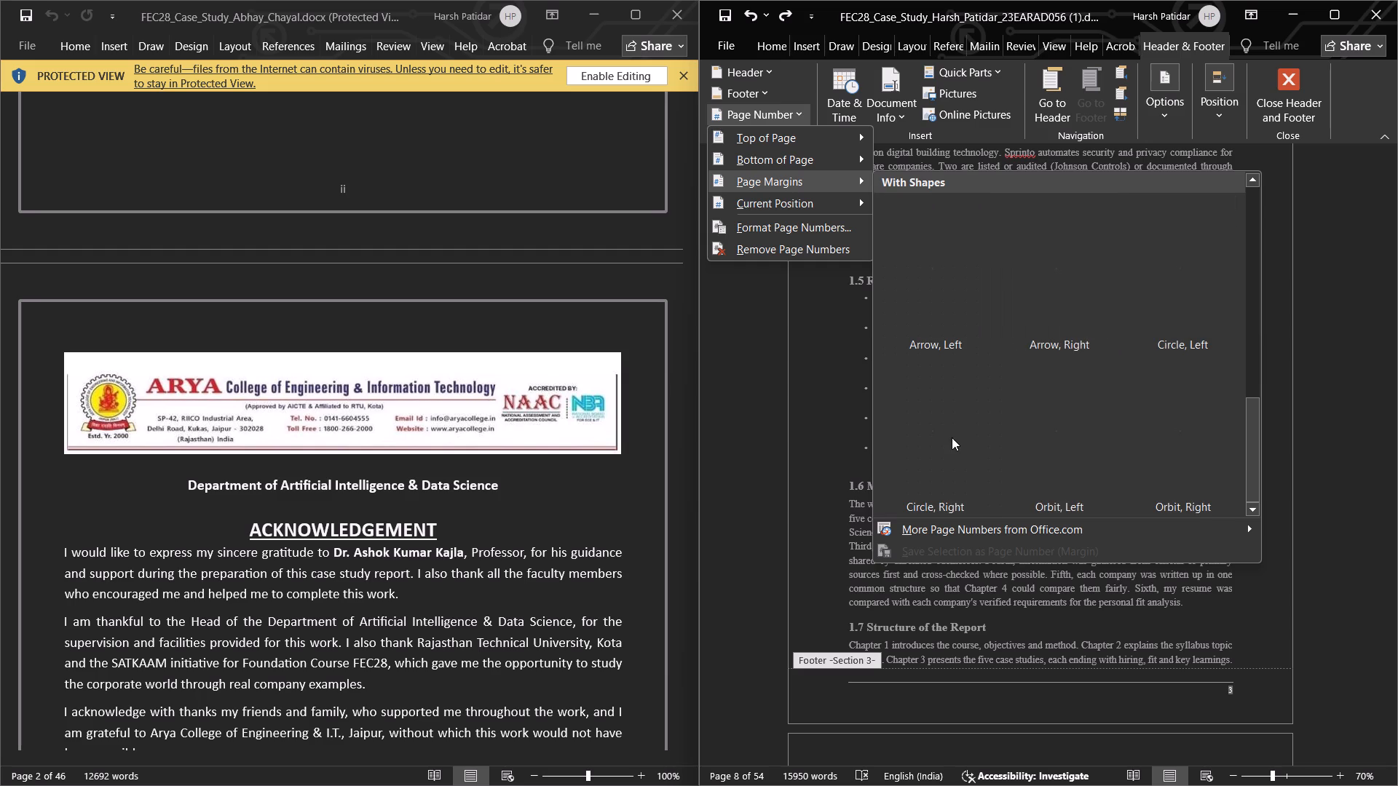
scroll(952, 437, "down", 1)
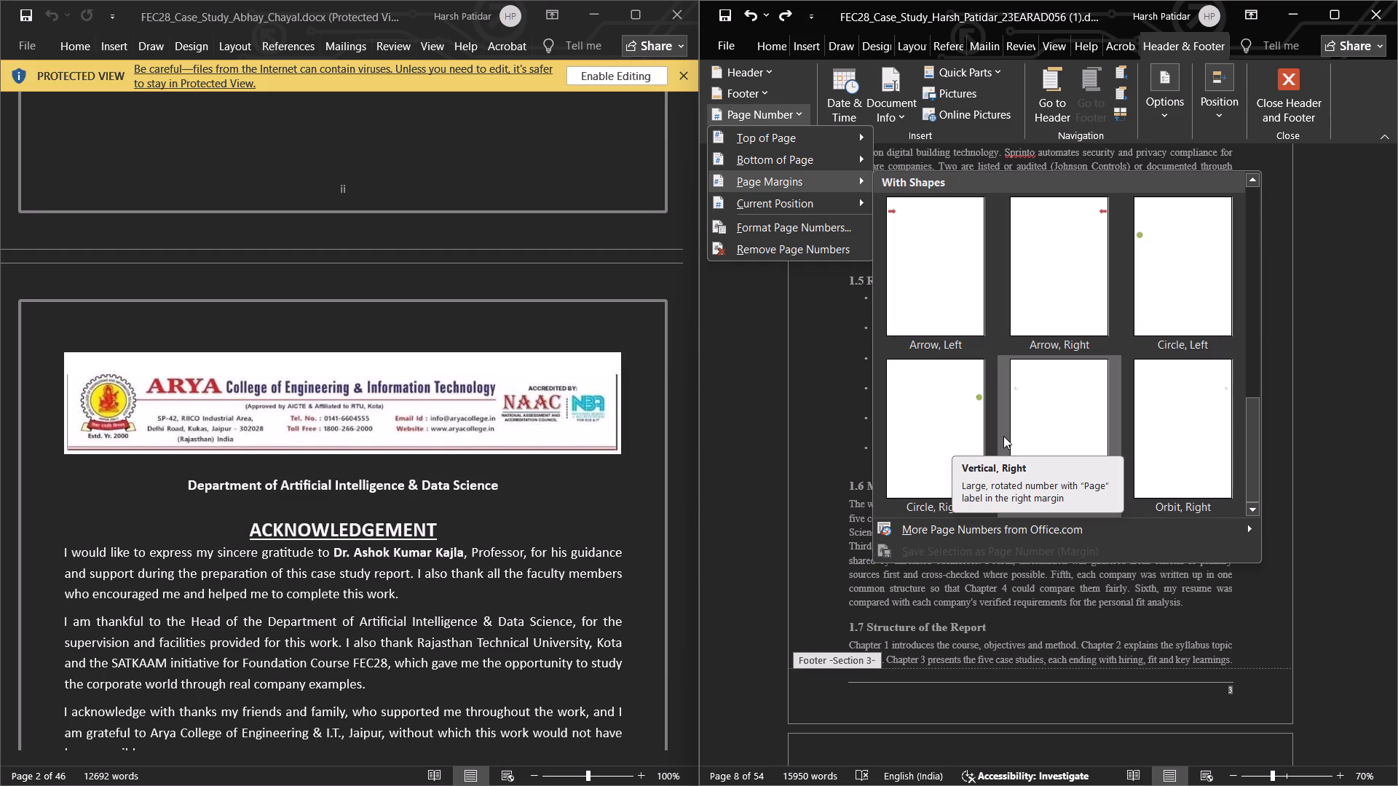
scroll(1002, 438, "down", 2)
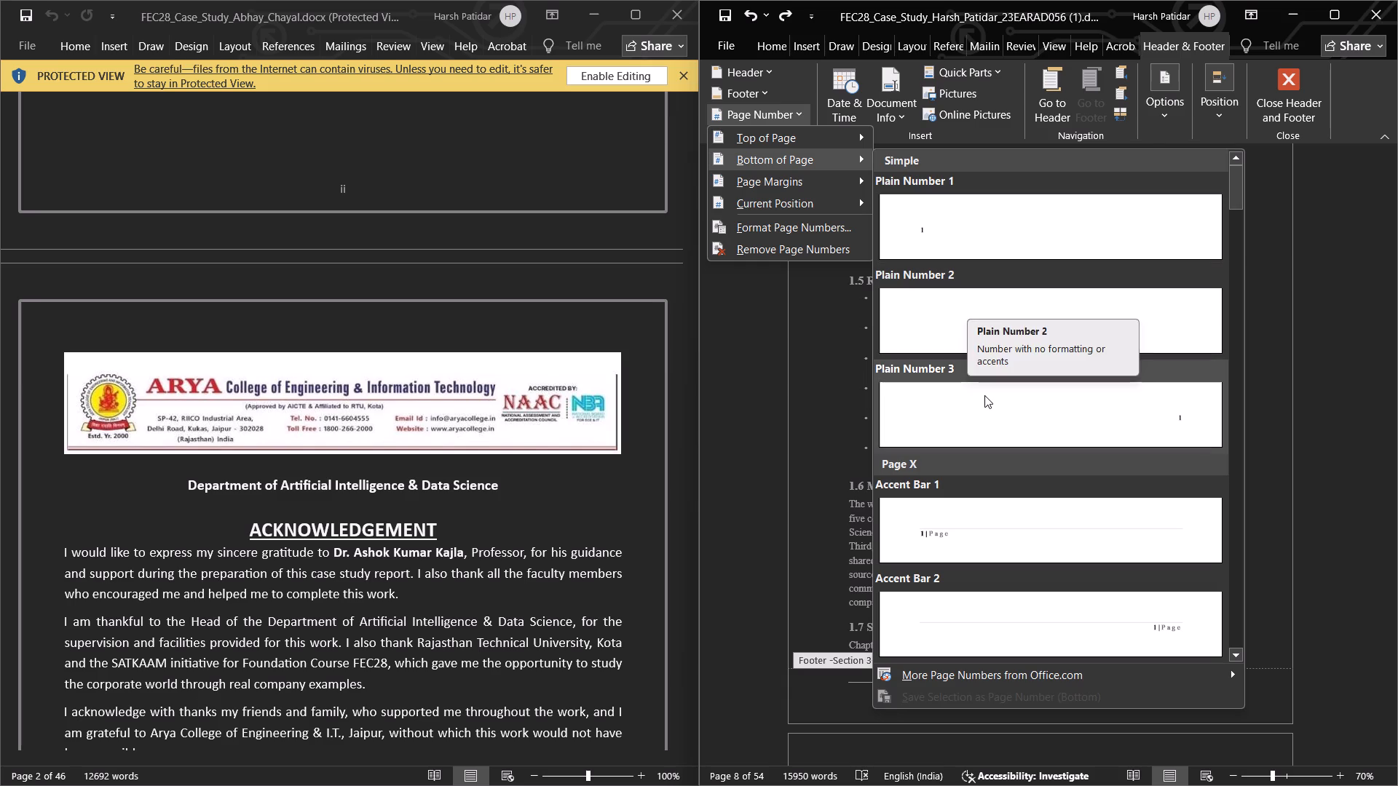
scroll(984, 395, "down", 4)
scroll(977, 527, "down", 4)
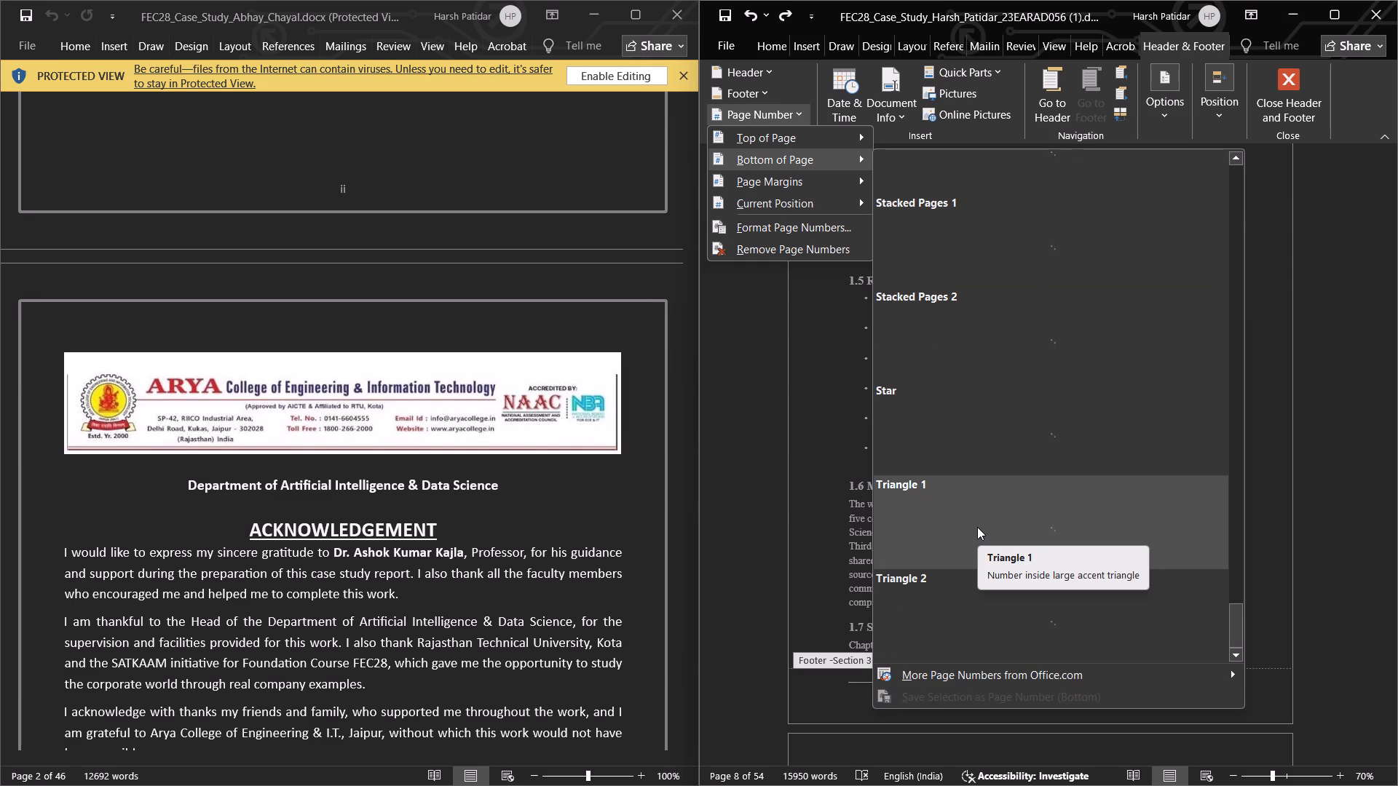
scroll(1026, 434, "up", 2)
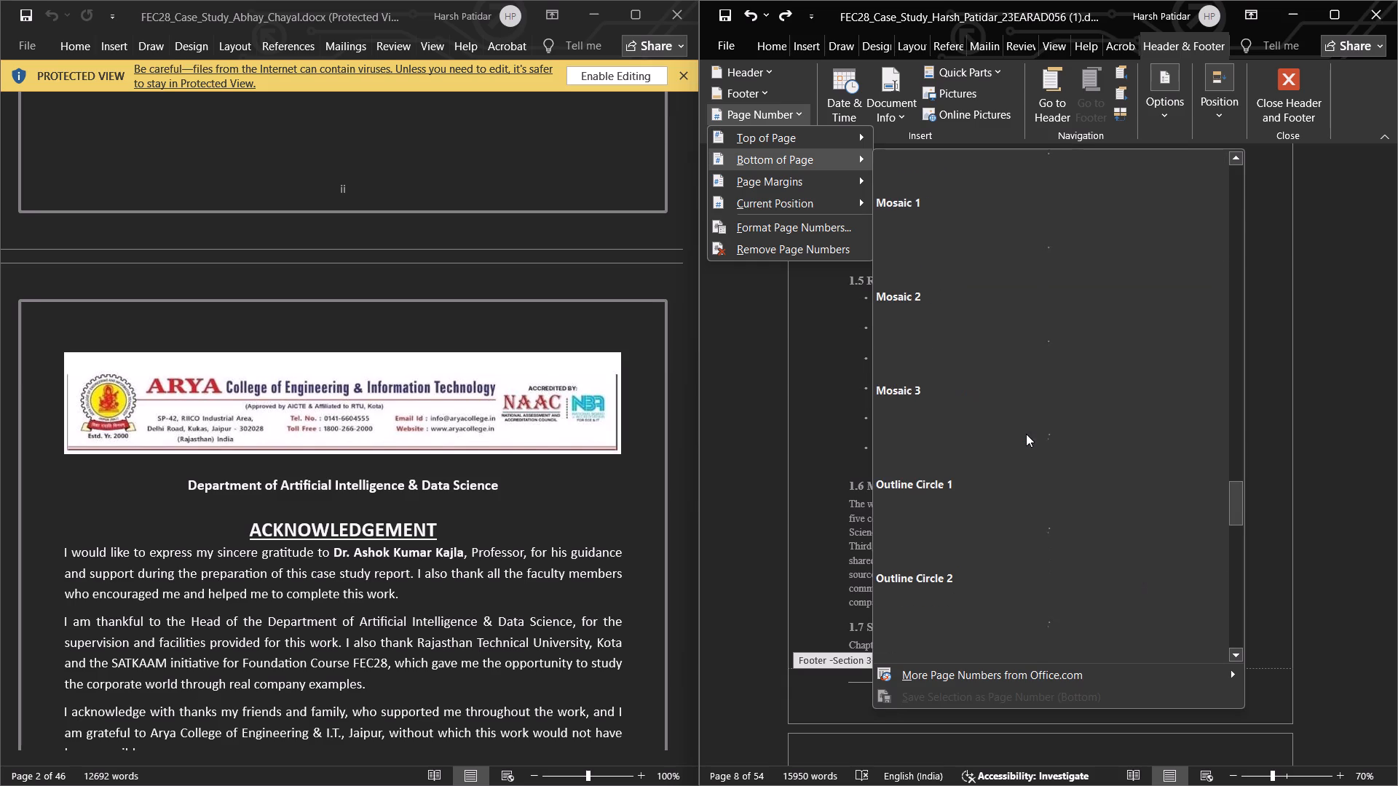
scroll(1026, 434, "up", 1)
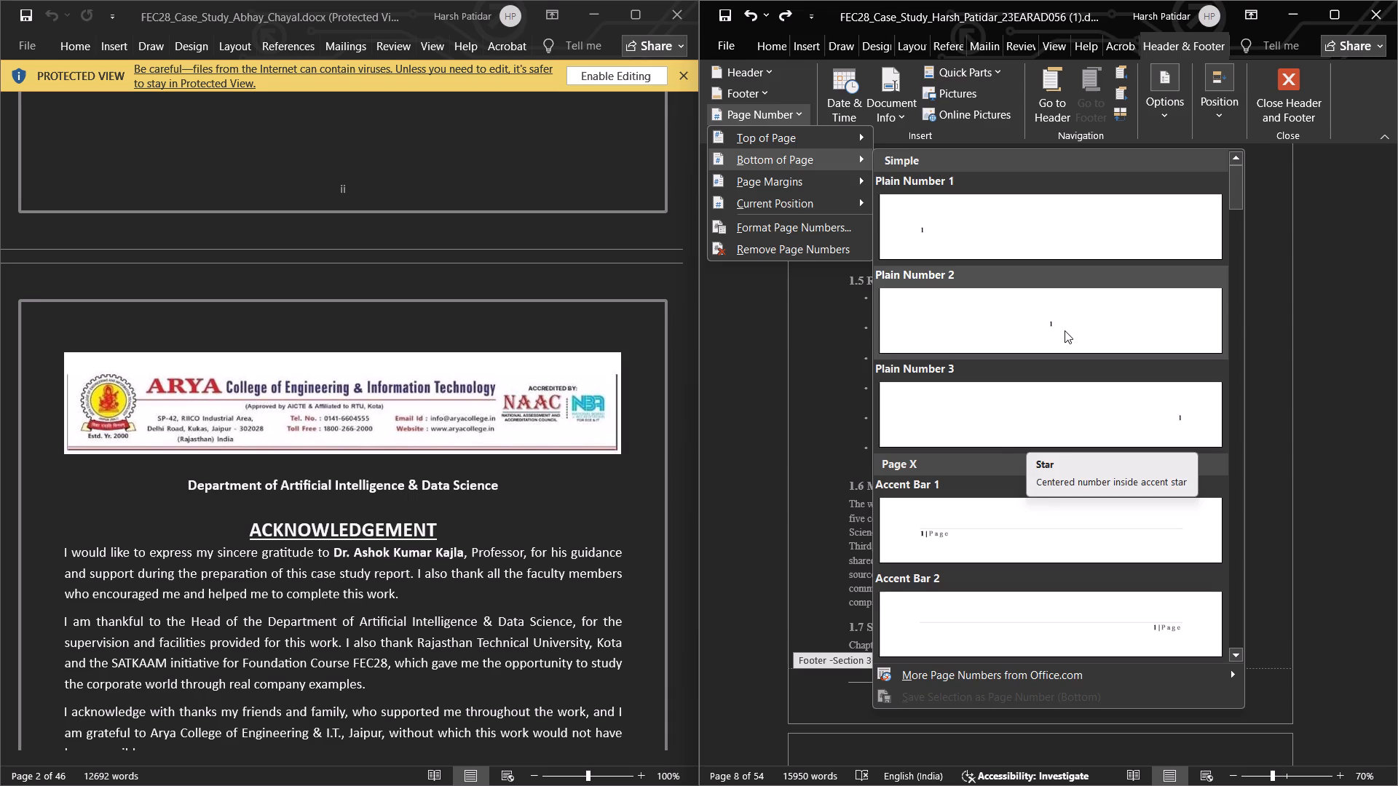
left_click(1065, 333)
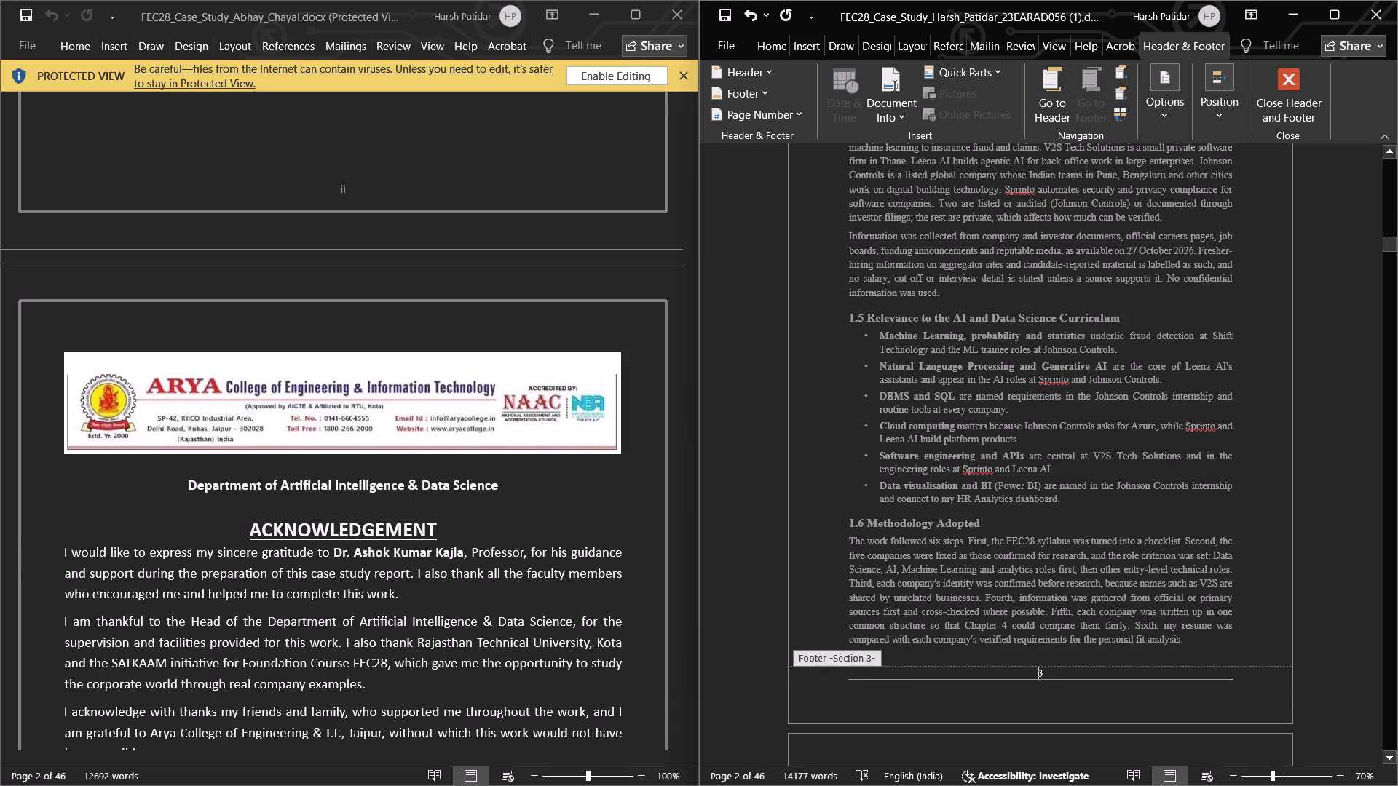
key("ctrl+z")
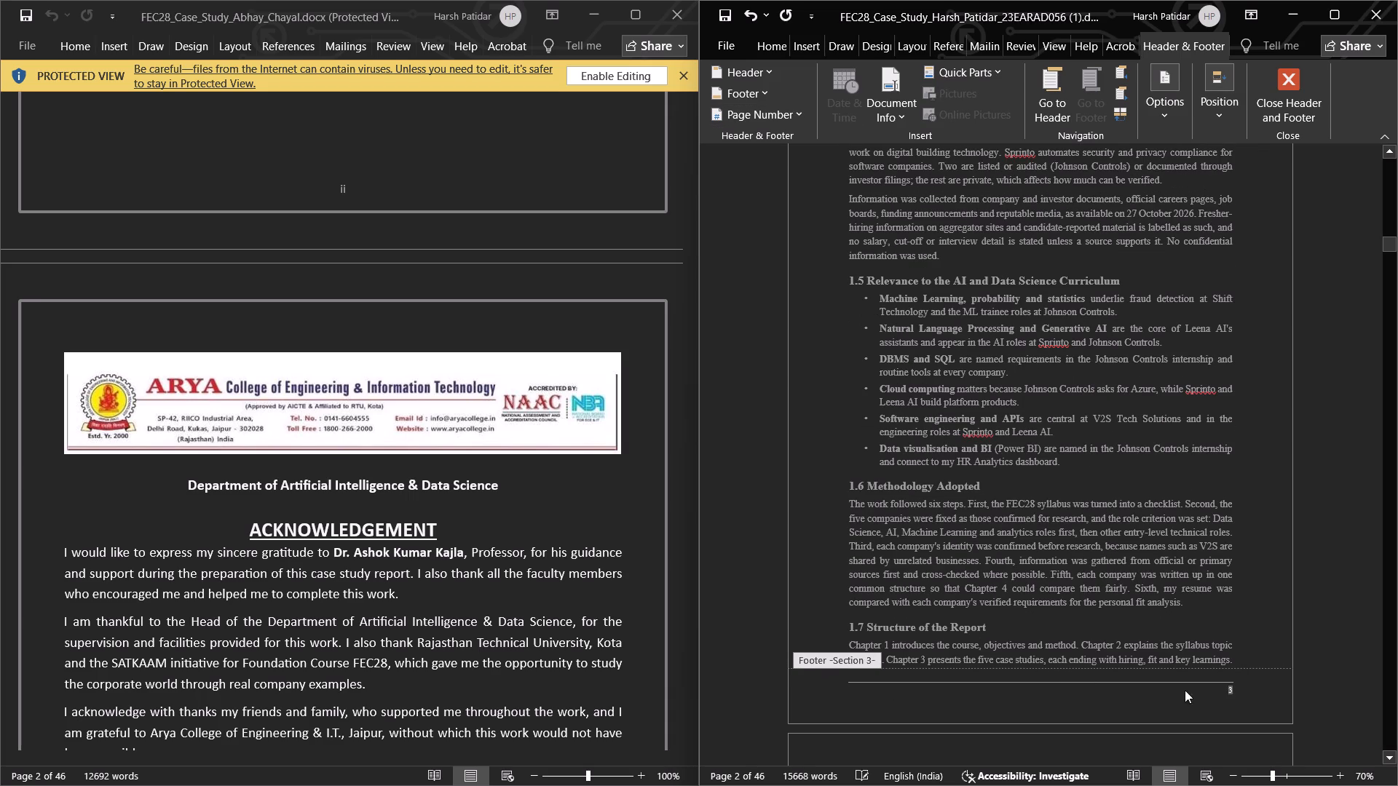
Delete the tab spacing in front of the page number in the editable report's Section 3 footer.
left_click(1188, 693)
left_click(1209, 697)
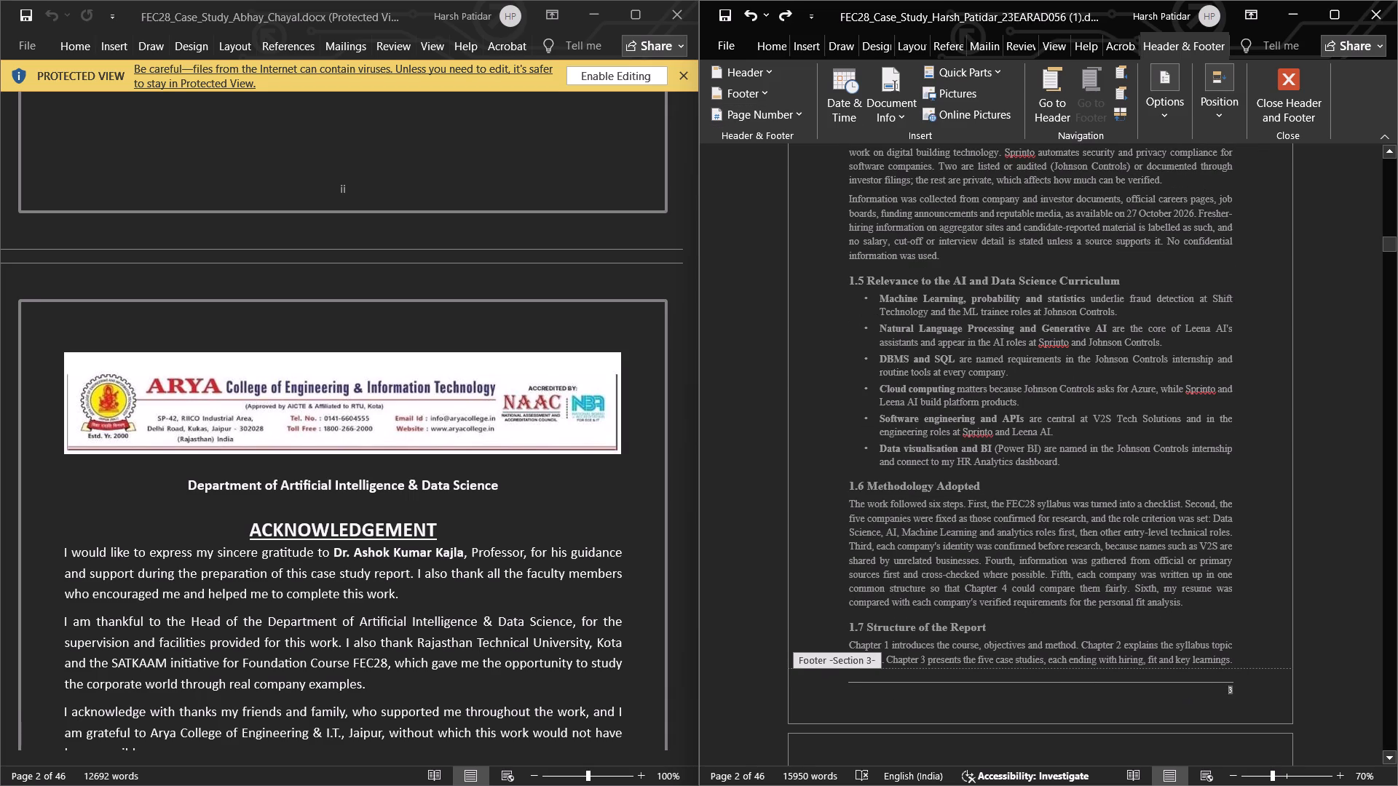
key("Left")
key("Right")
key("BackSpace")
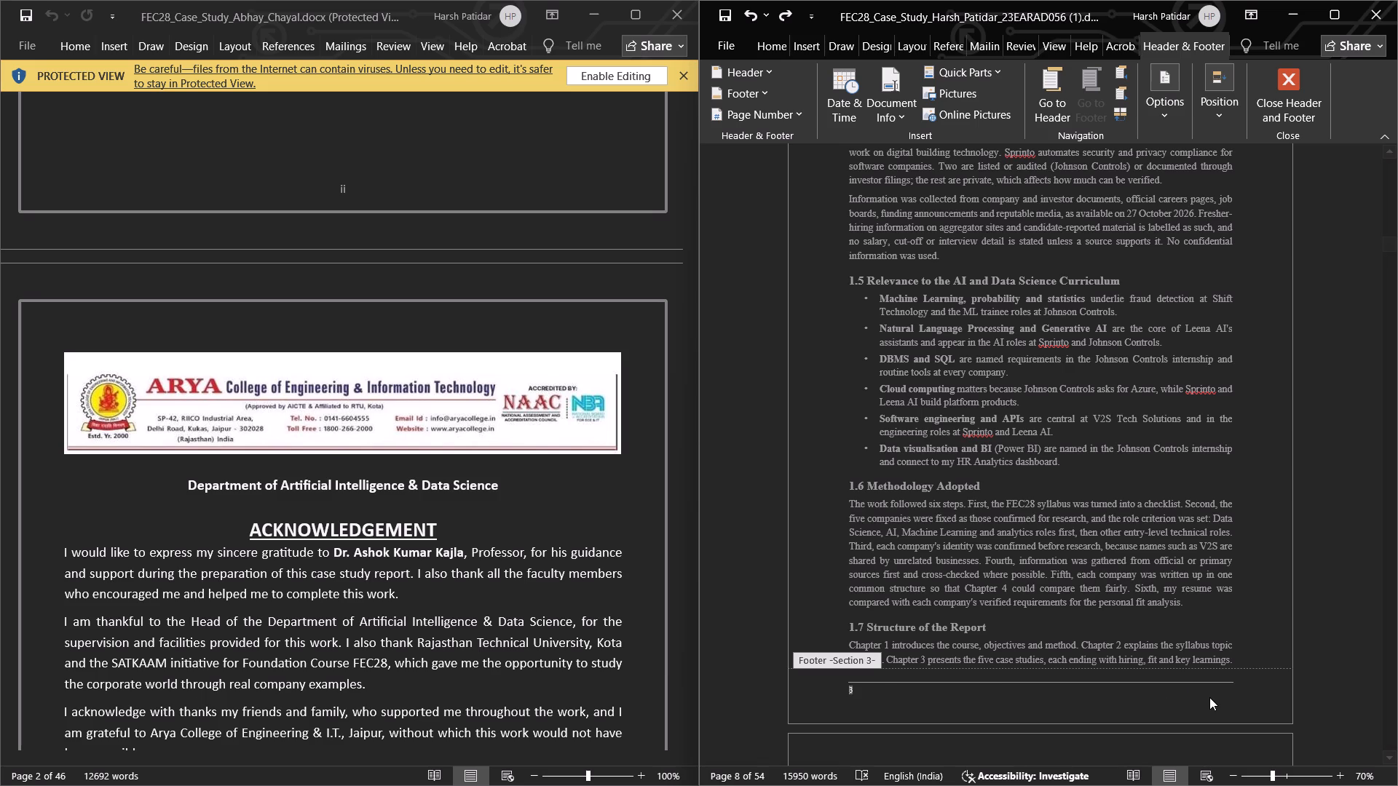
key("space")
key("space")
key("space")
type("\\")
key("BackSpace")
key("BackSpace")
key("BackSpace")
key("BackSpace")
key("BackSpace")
Centre the page number in the editable report's Section 3 footer.
key("shift+Right")
left_click(764, 55)
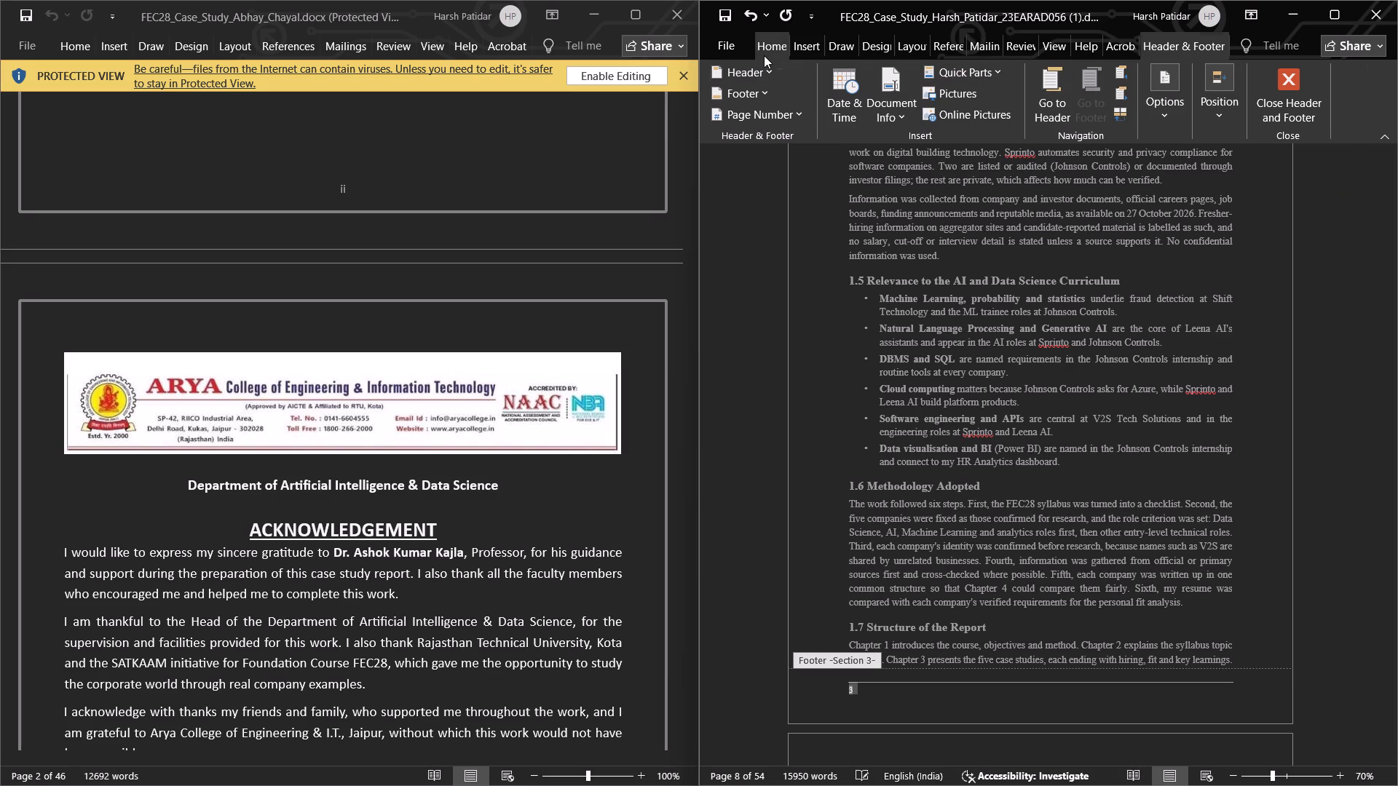
left_click(1018, 91)
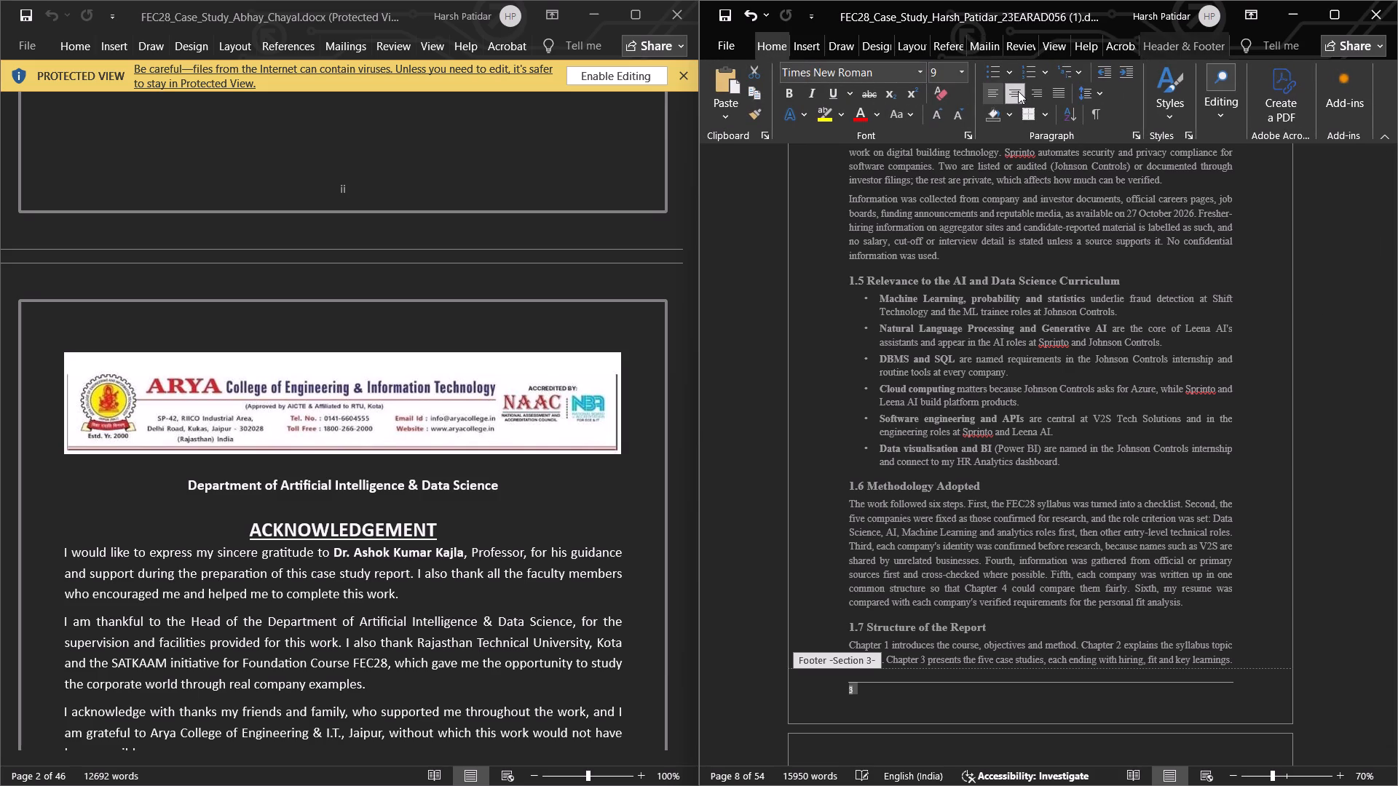
left_click(1062, 690)
Check the page number footers and page headers across Chapter 2 and the start of Chapter 3 in the editable report.
scroll(1094, 713, "down", 1)
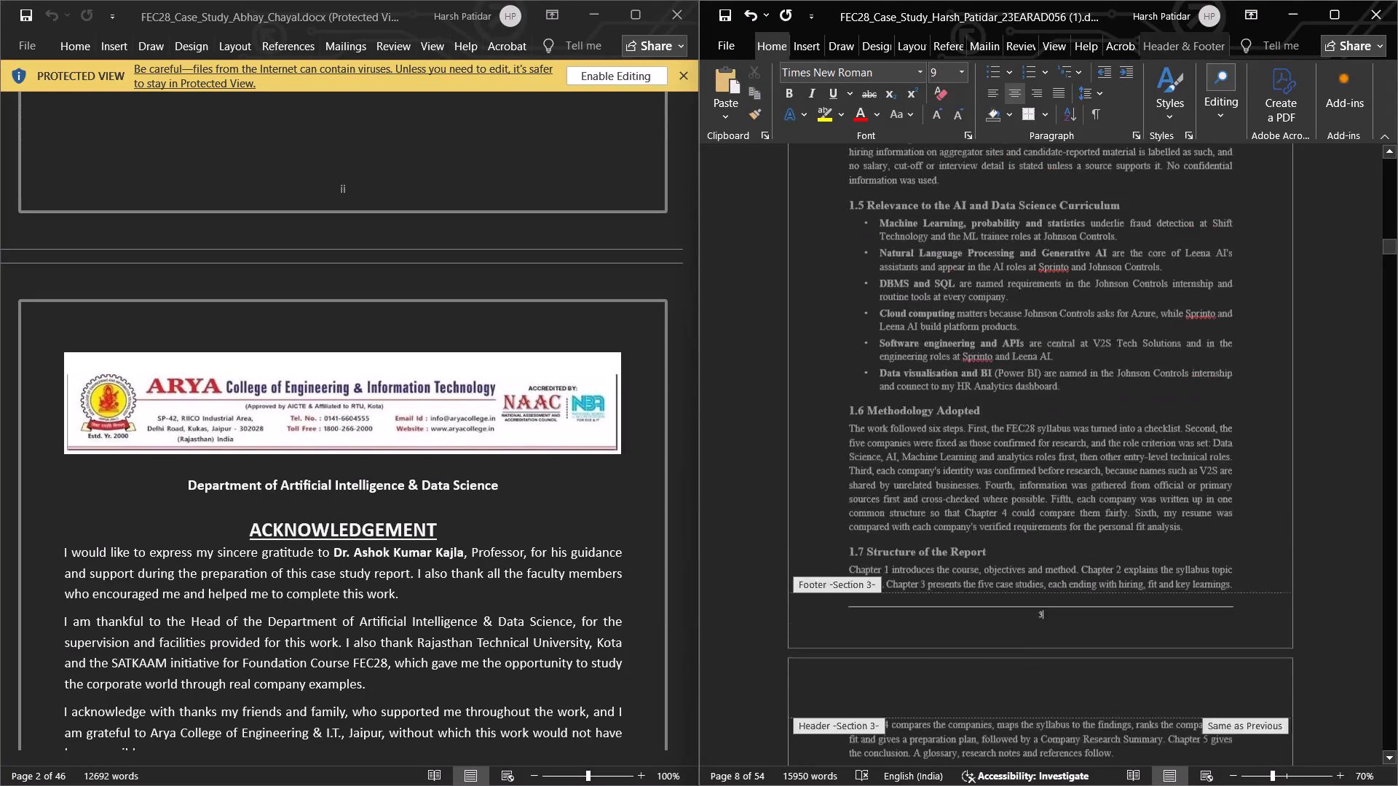
scroll(1094, 713, "down", 7)
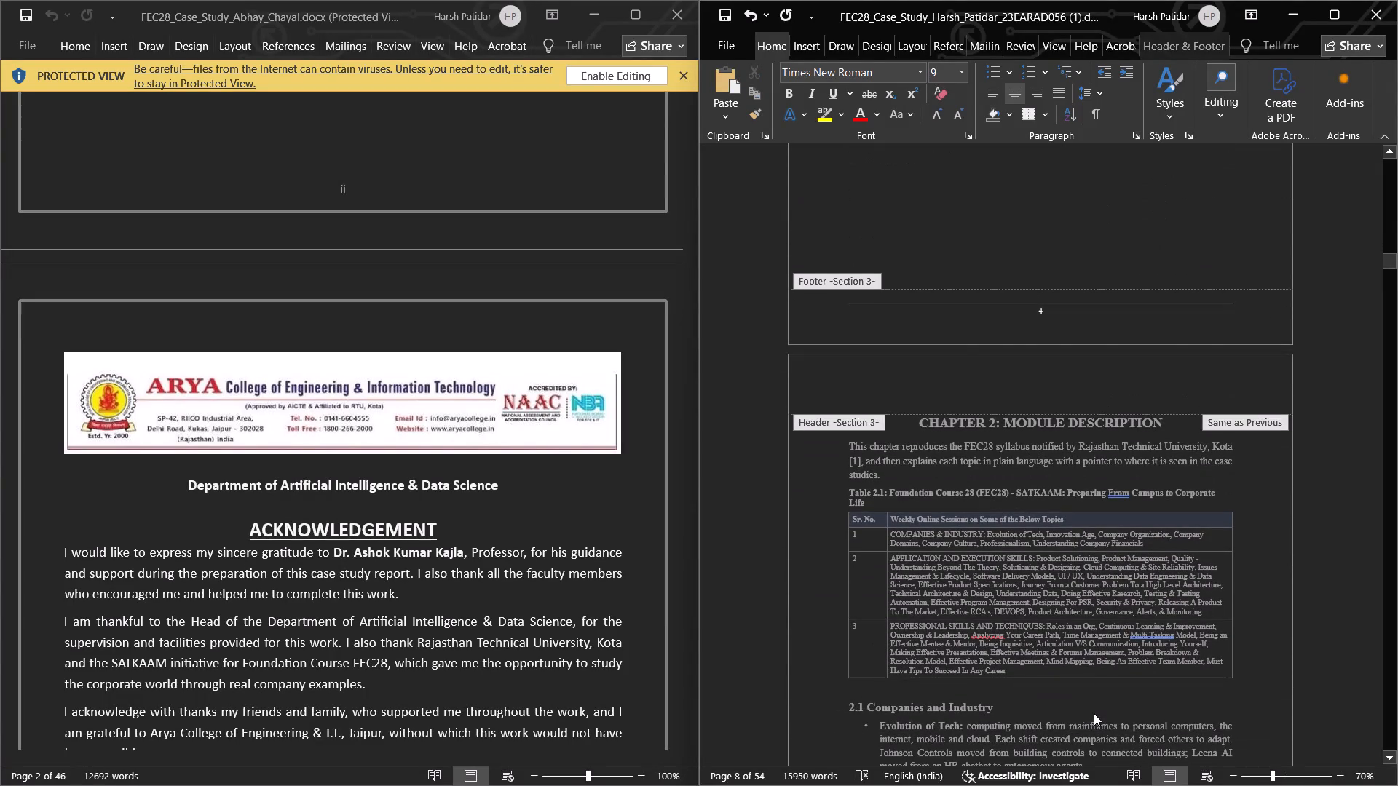
scroll(1094, 713, "down", 2)
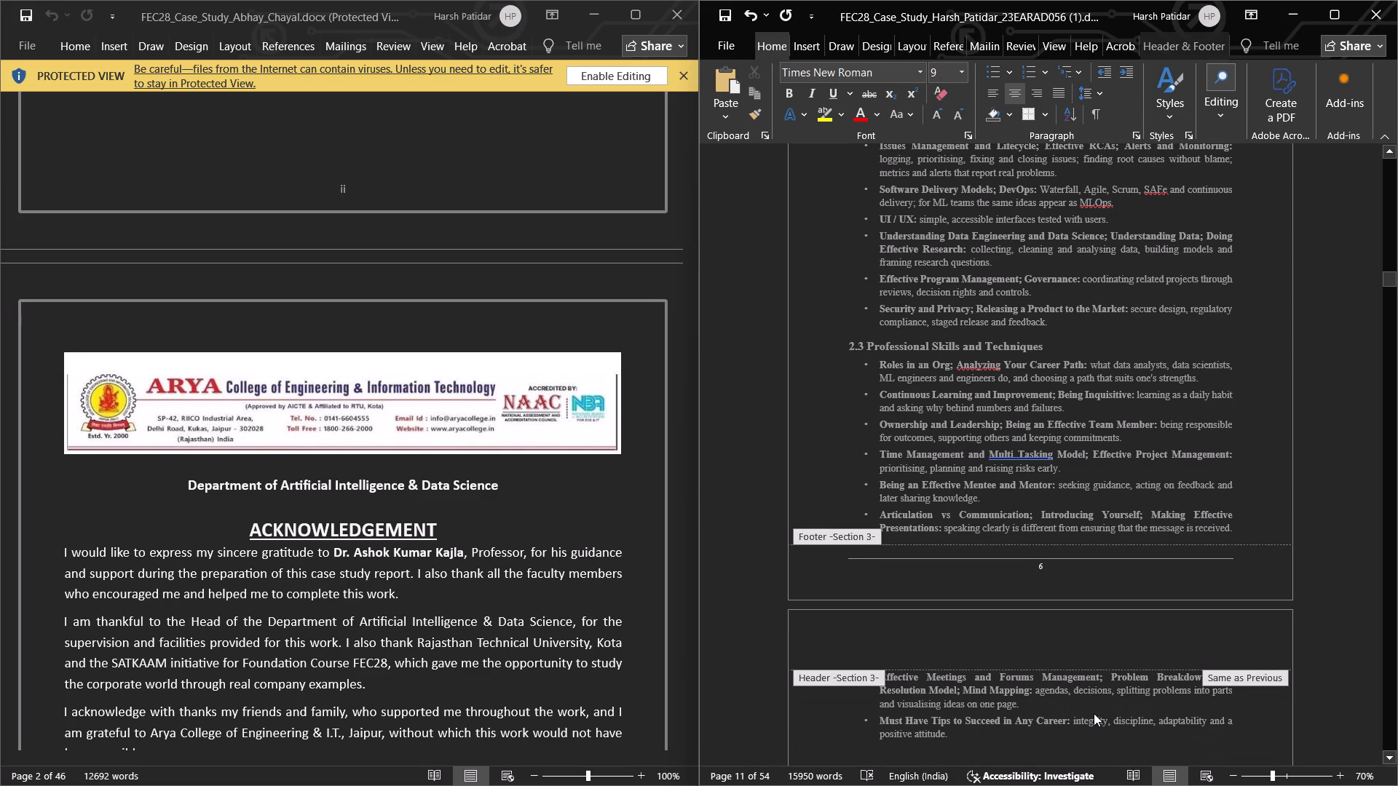
scroll(1094, 713, "down", 2)
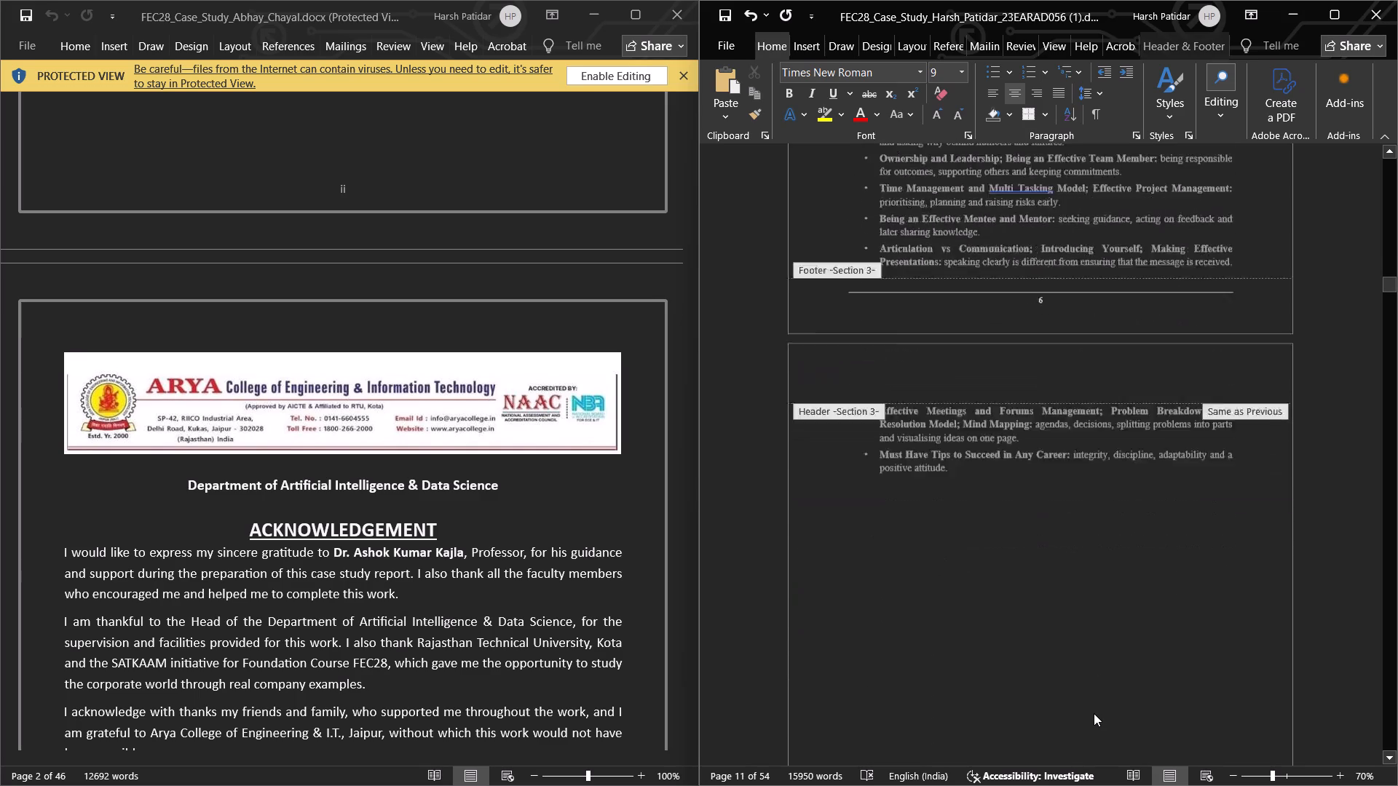
scroll(1094, 713, "down", 3)
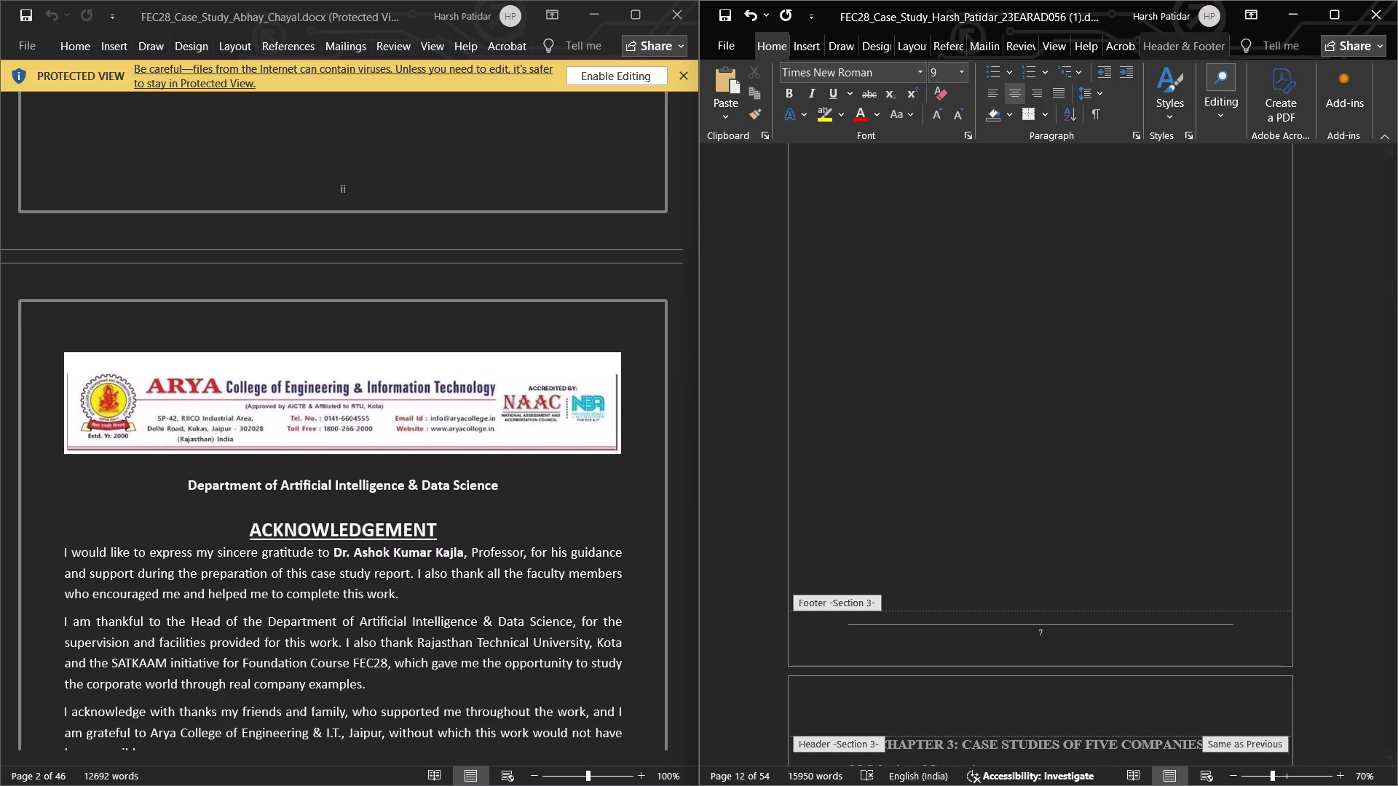
scroll(1105, 561, "down", 2)
scroll(1105, 561, "up", 1)
scroll(1105, 561, "down", 1)
scroll(1105, 561, "up", 1)
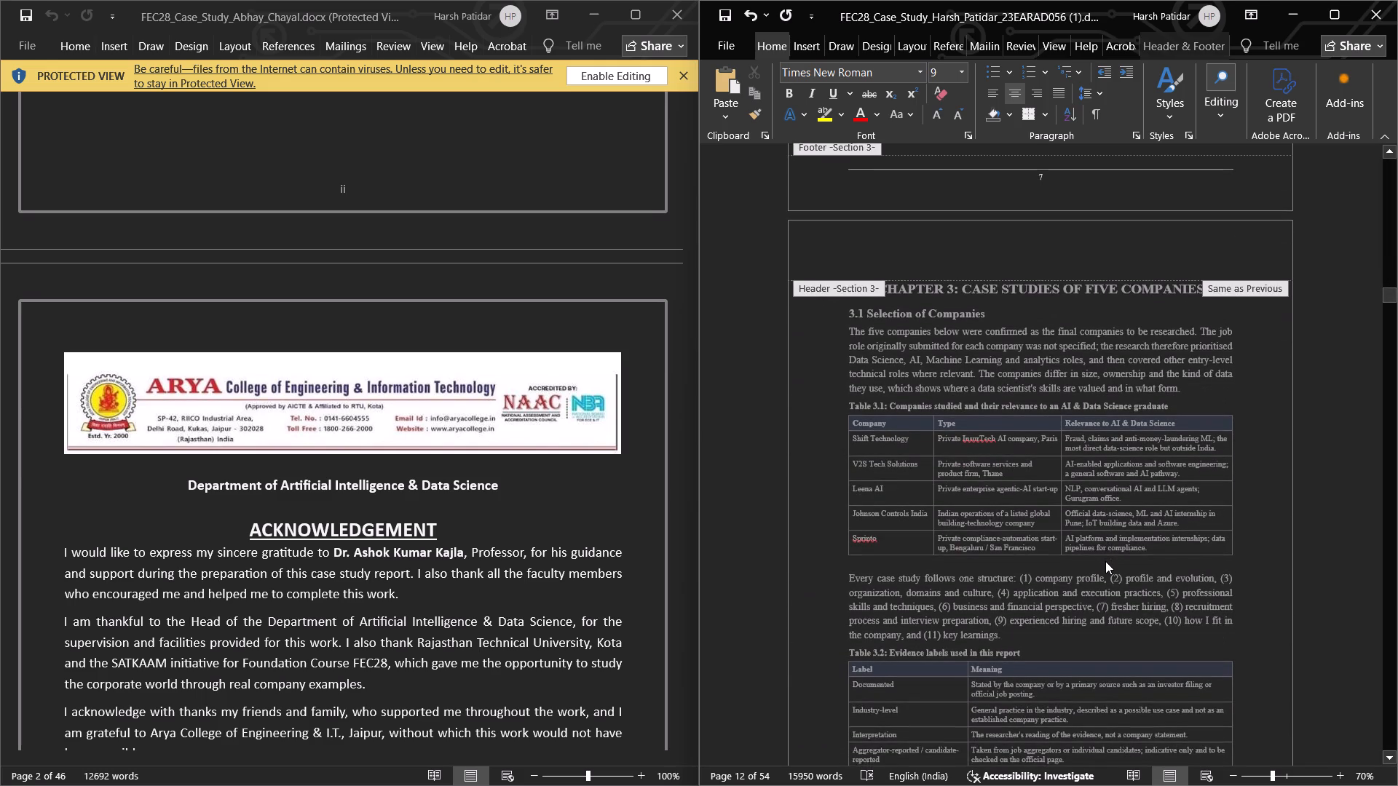
scroll(1105, 561, "up", 4)
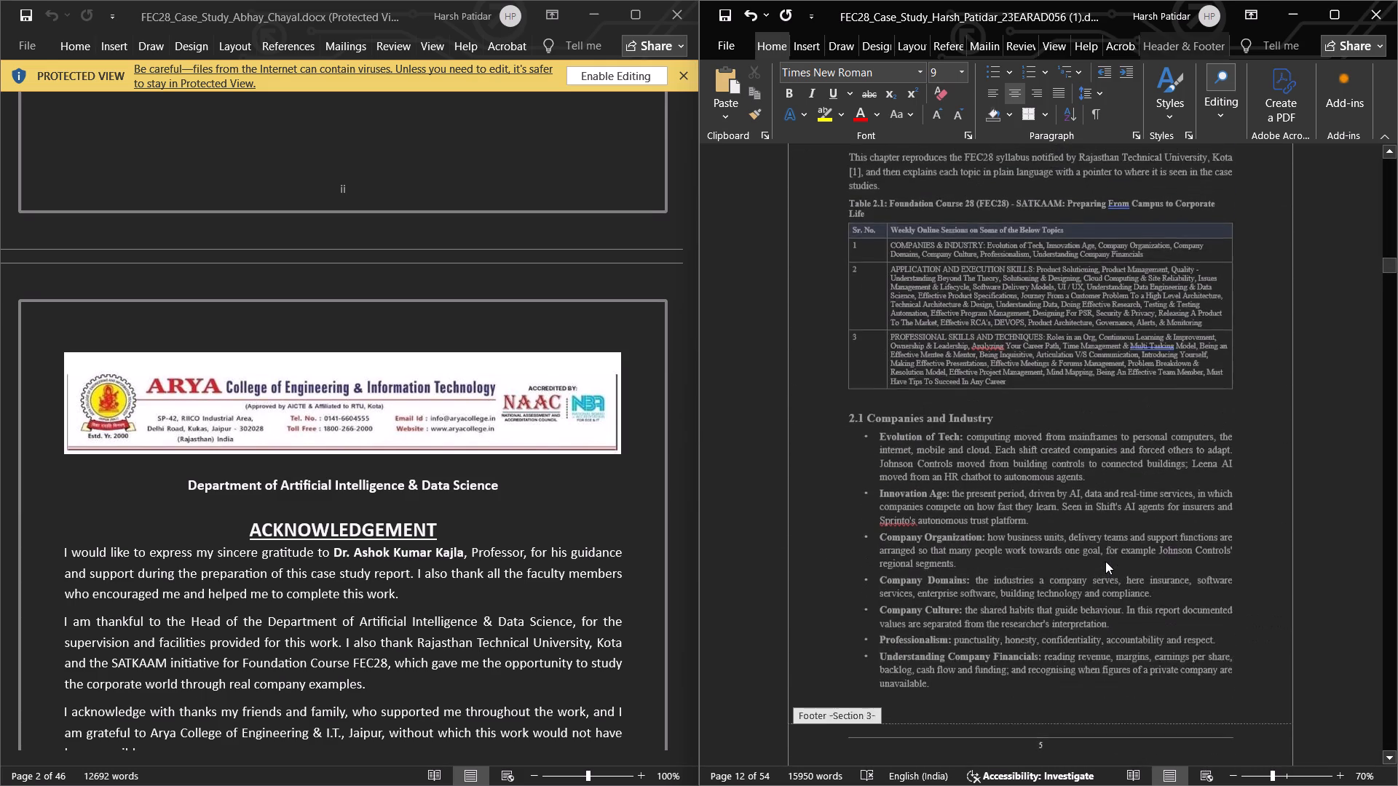
scroll(1105, 561, "up", 2)
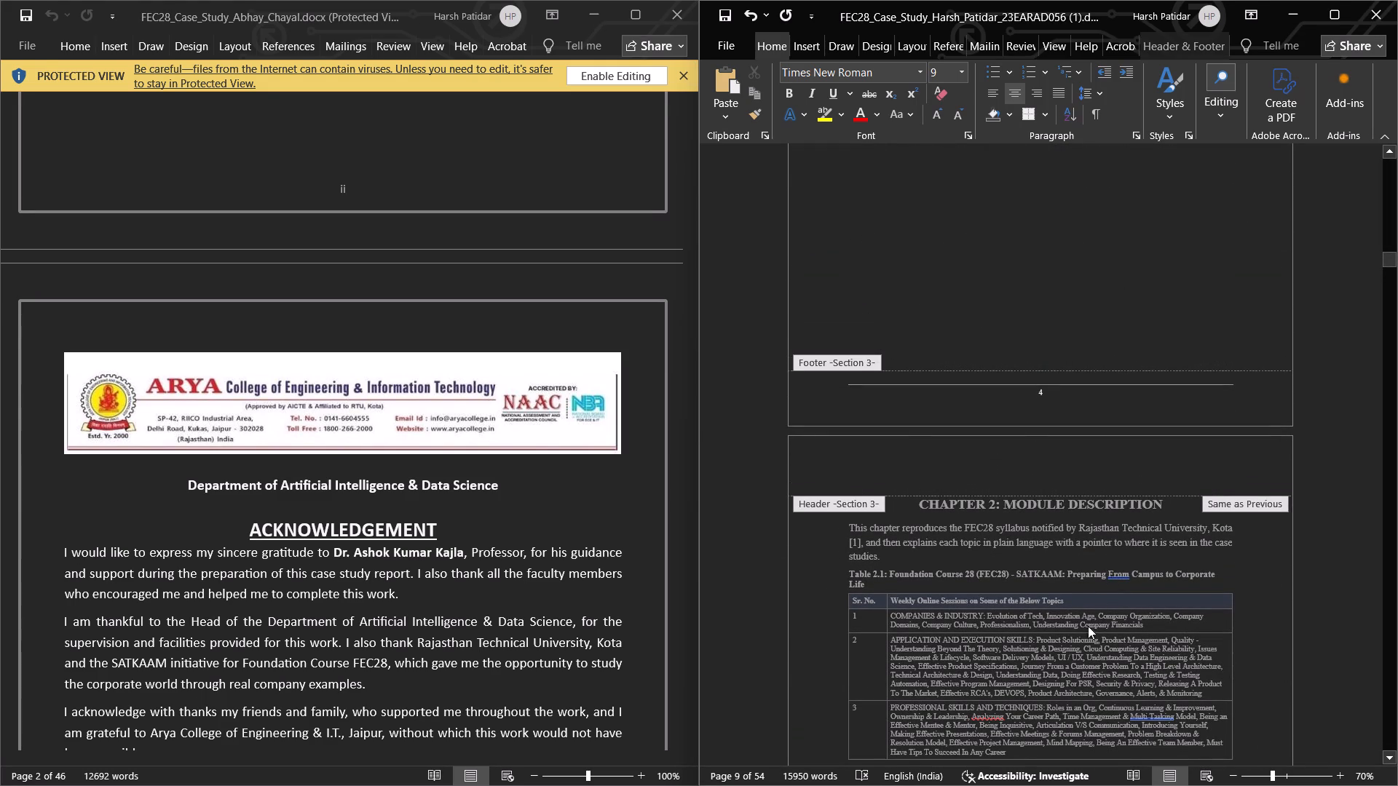
scroll(1124, 565, "down", 1)
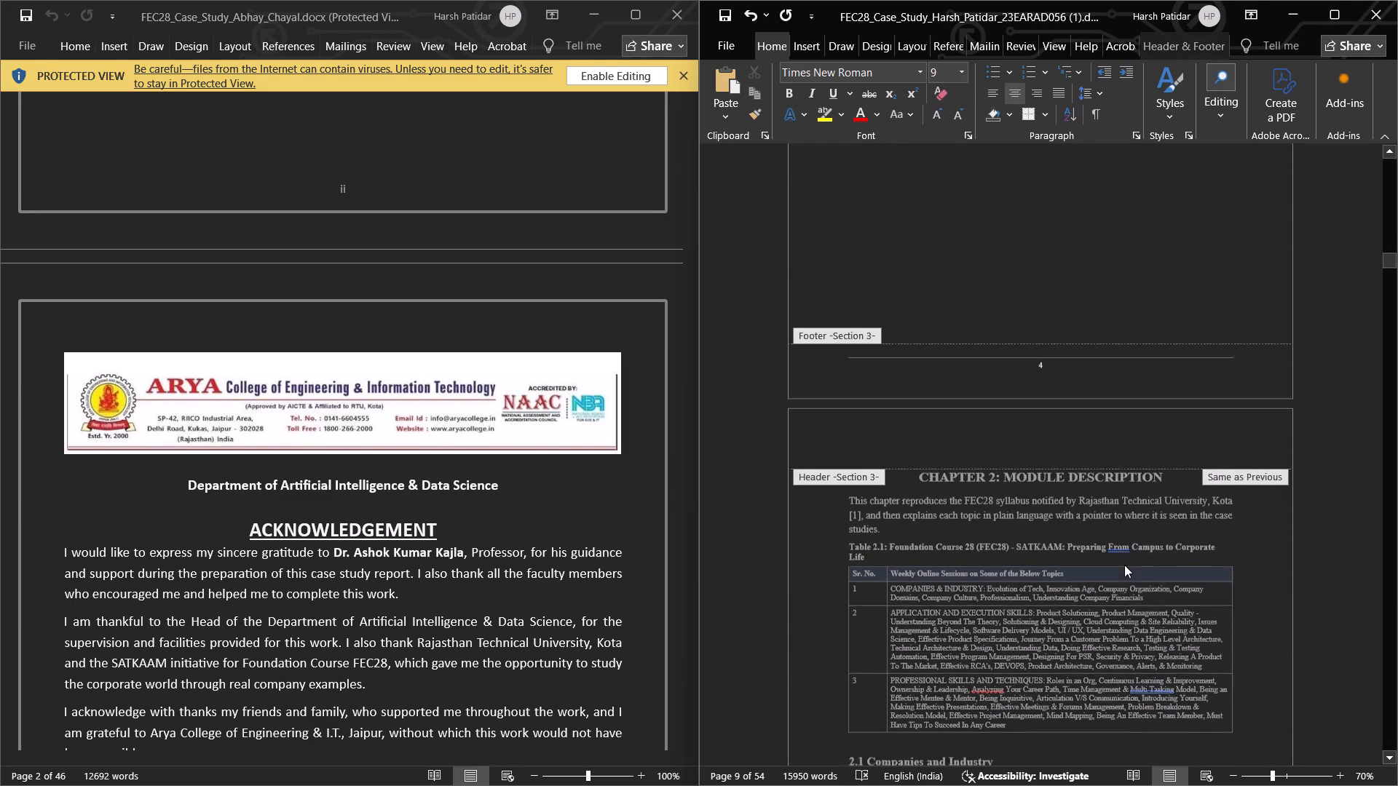
scroll(1124, 565, "down", 1)
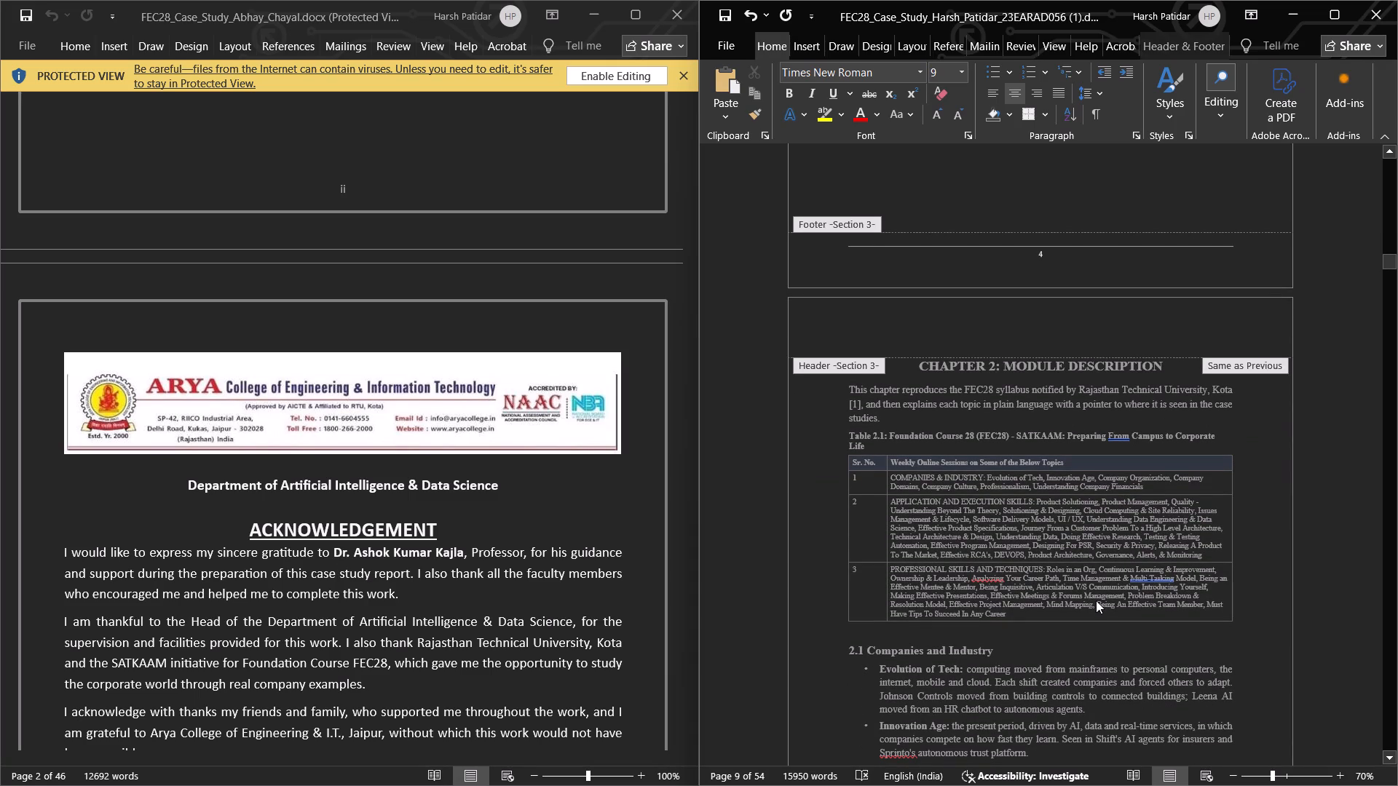
scroll(1096, 600, "down", 2)
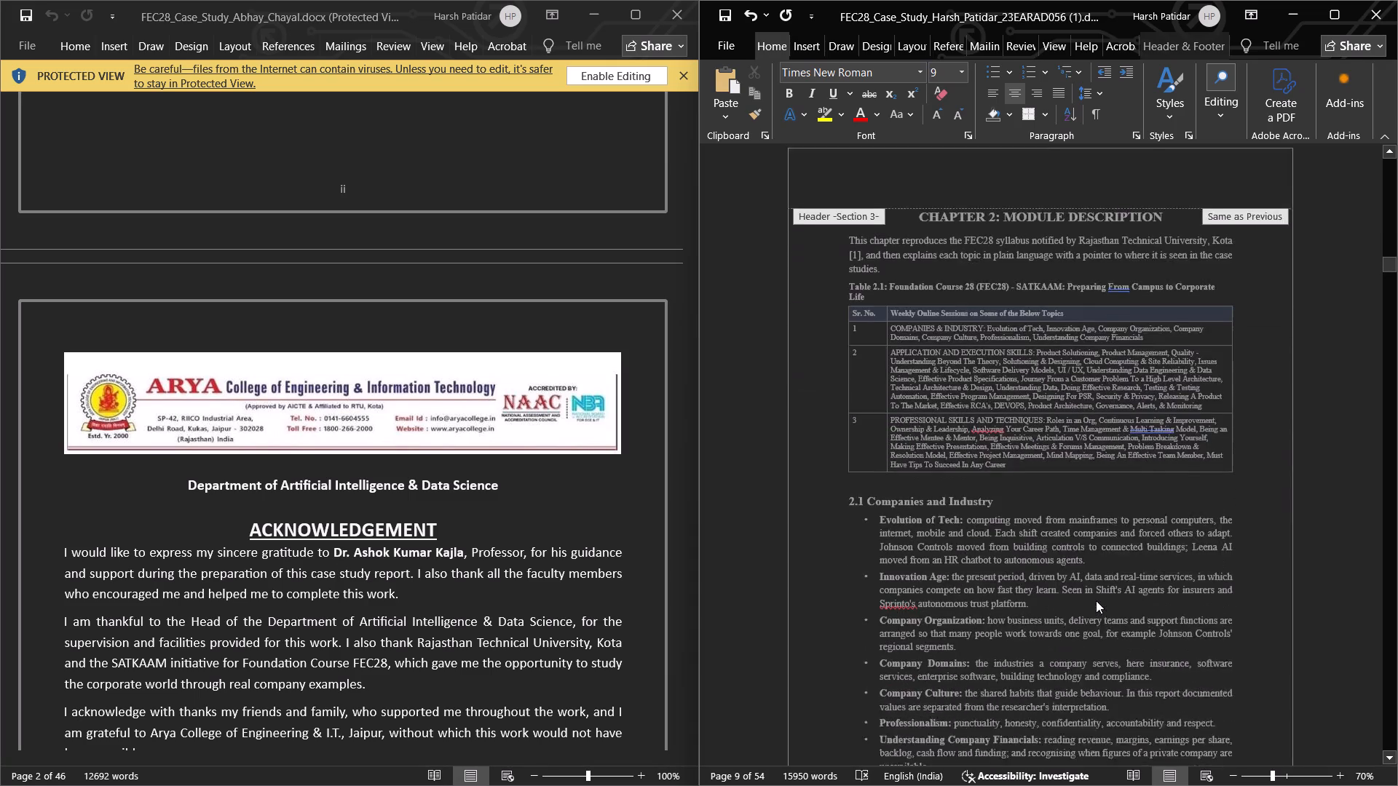
scroll(1096, 600, "down", 1)
scroll(1096, 600, "up", 2)
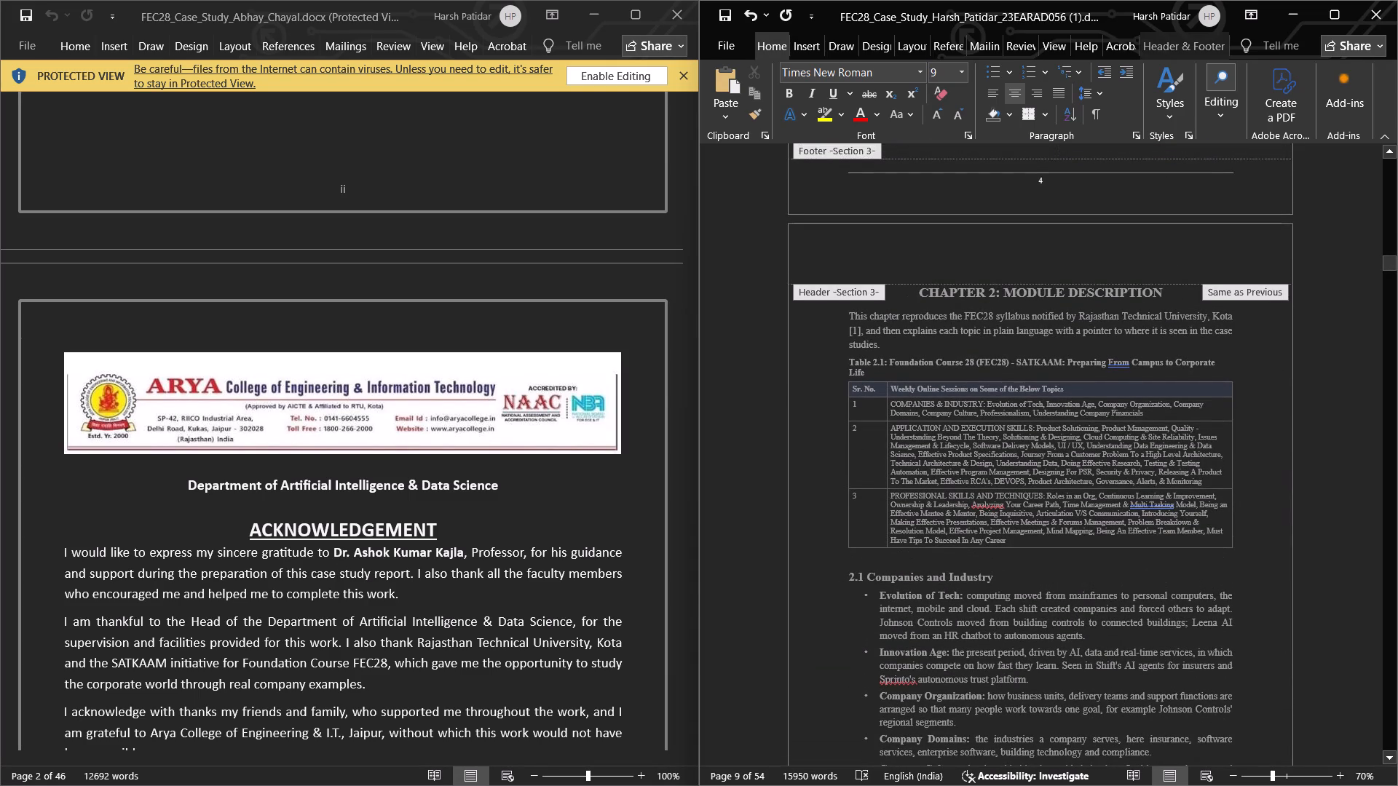
Paste the cut report title, author, ACEIT, Jaipur and Session 2026-27 text into the Section 3 header above the Chapter 1 heading.
left_click(933, 256)
scroll(932, 255, "up", 4)
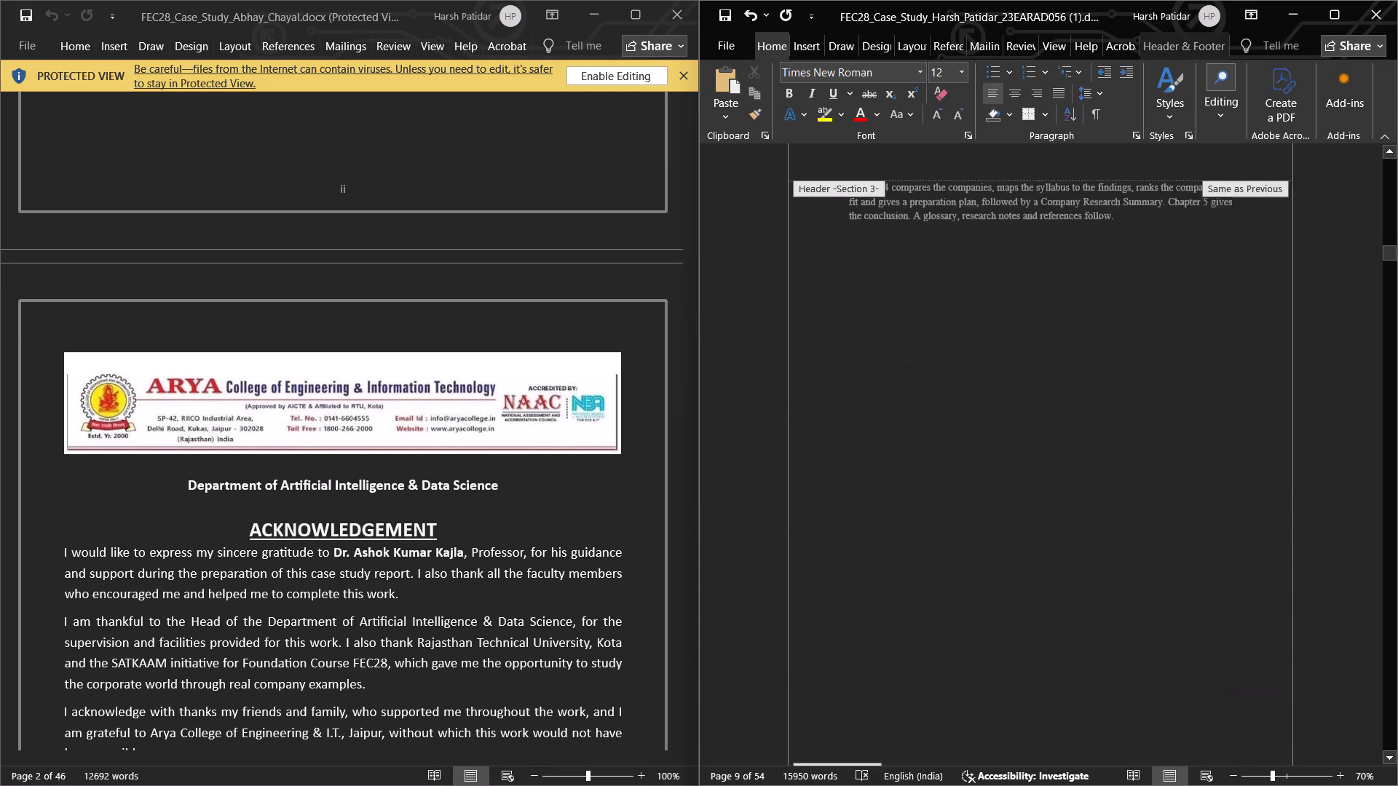
scroll(932, 255, "up", 3)
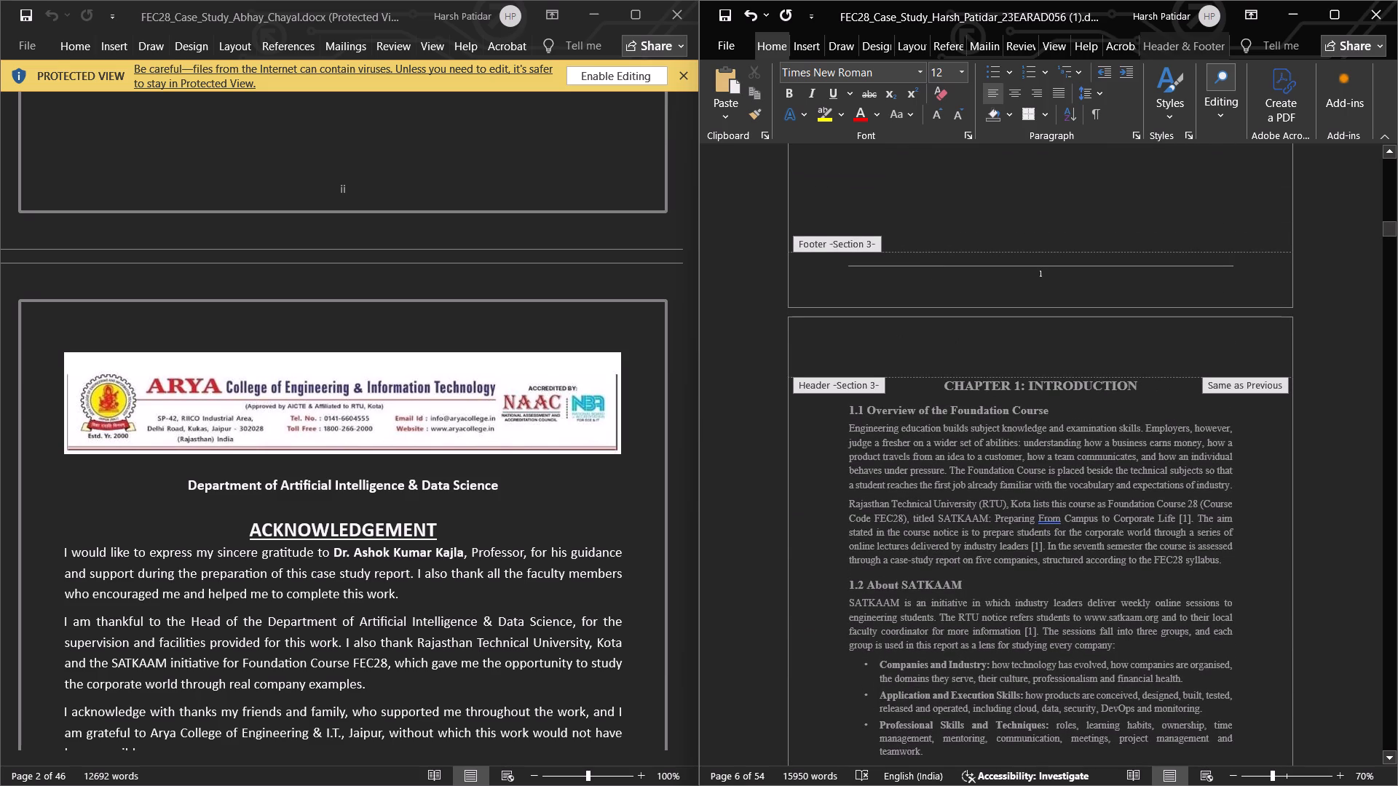
scroll(896, 344, "up", 3)
scroll(896, 344, "down", 1)
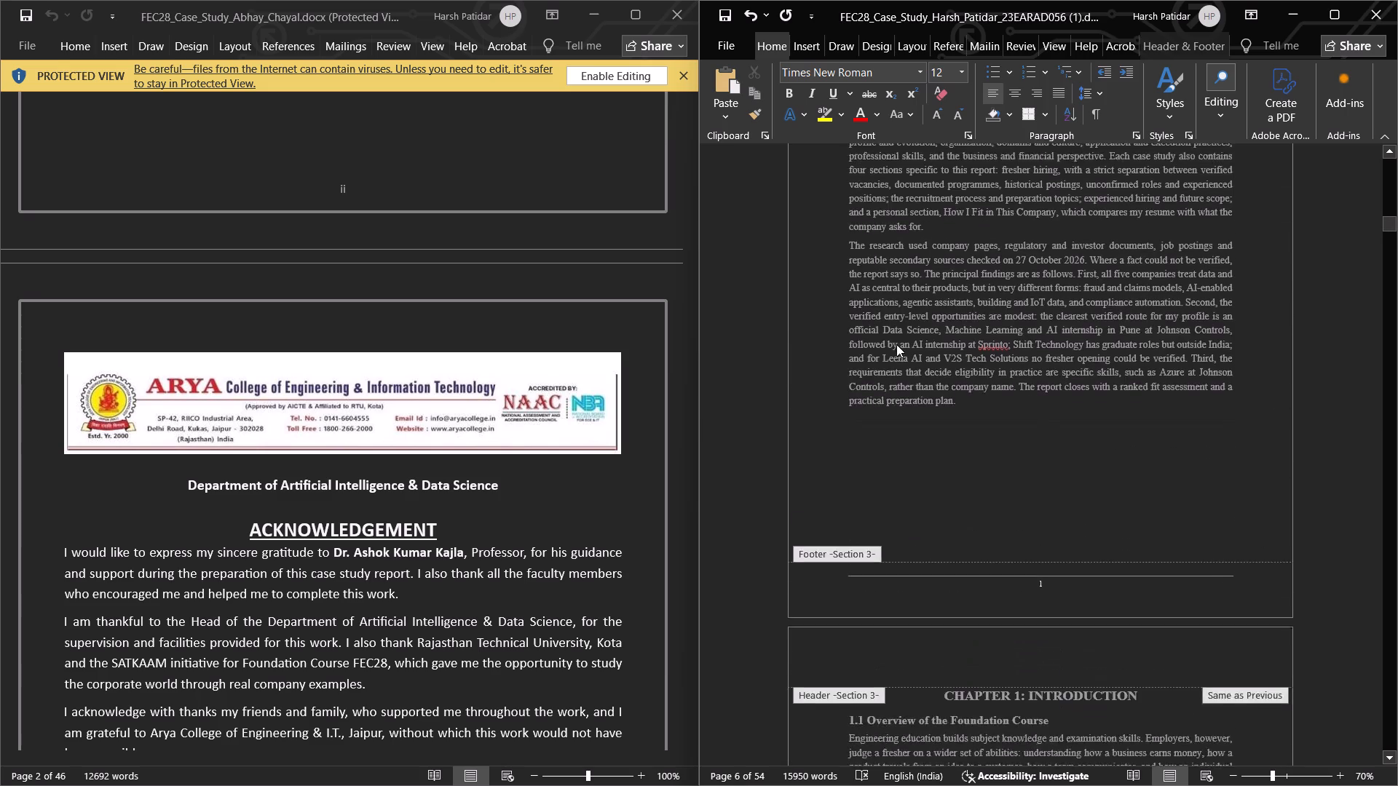
scroll(896, 344, "down", 1)
scroll(896, 344, "up", 1)
scroll(896, 344, "down", 1)
left_click(856, 503)
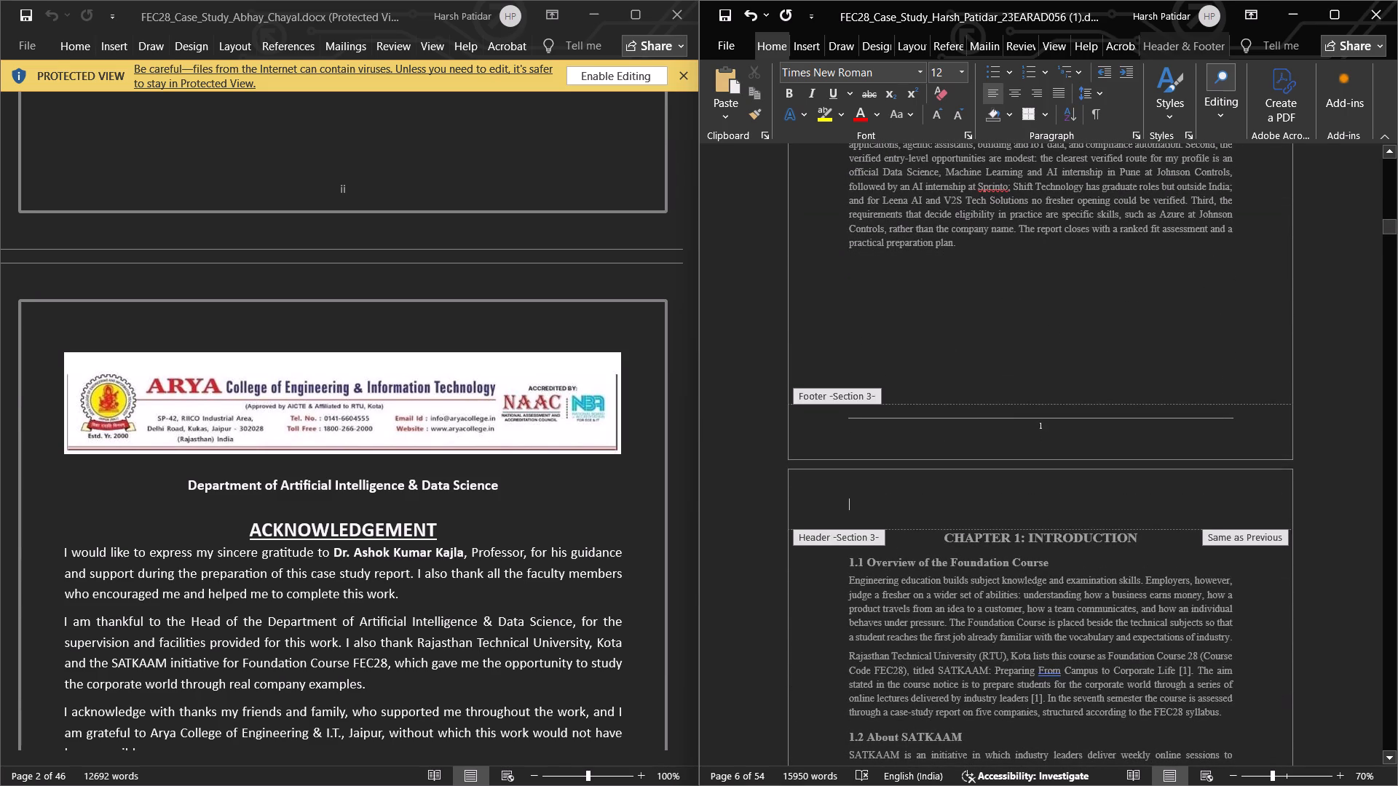
left_click(856, 503, "ctrl")
key("ctrl+v")
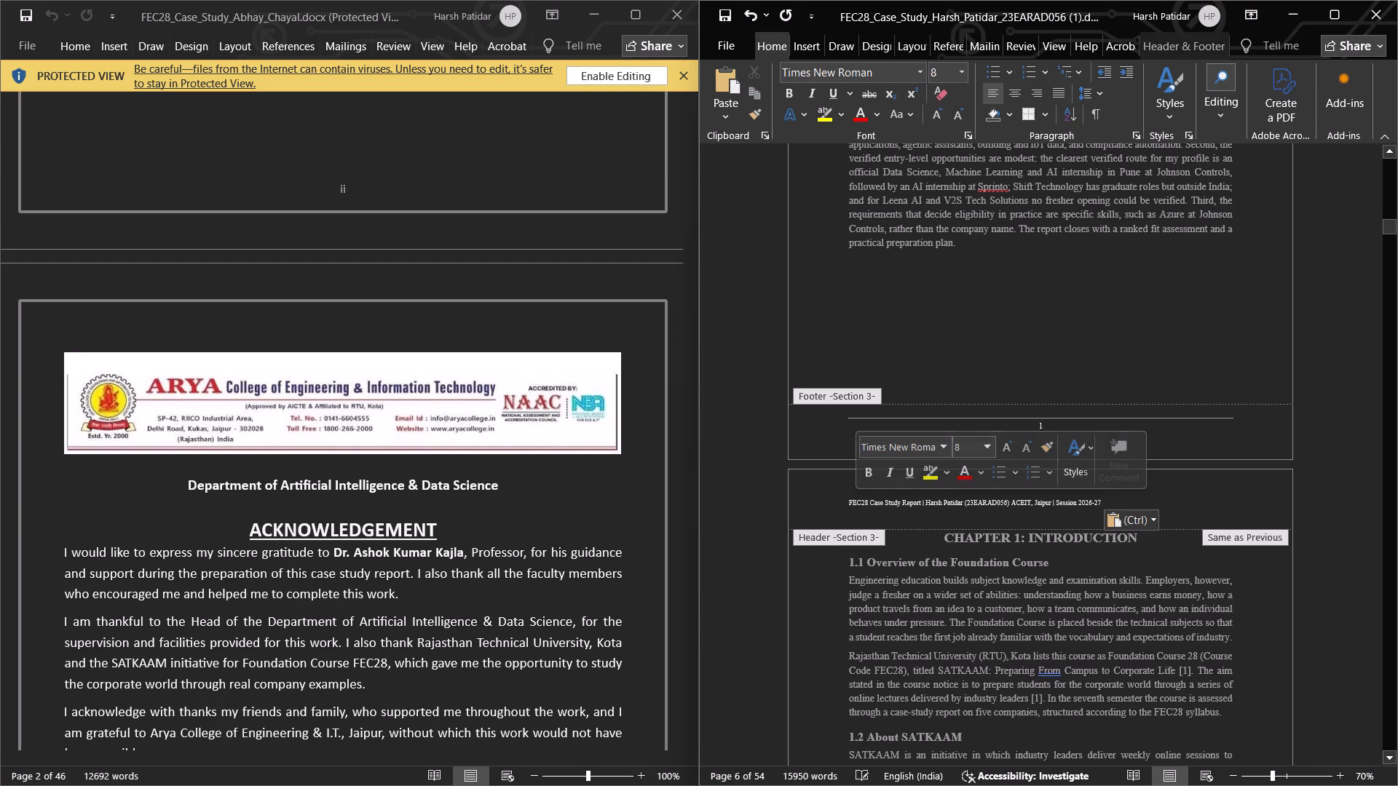
left_click(962, 515)
left_click(980, 522)
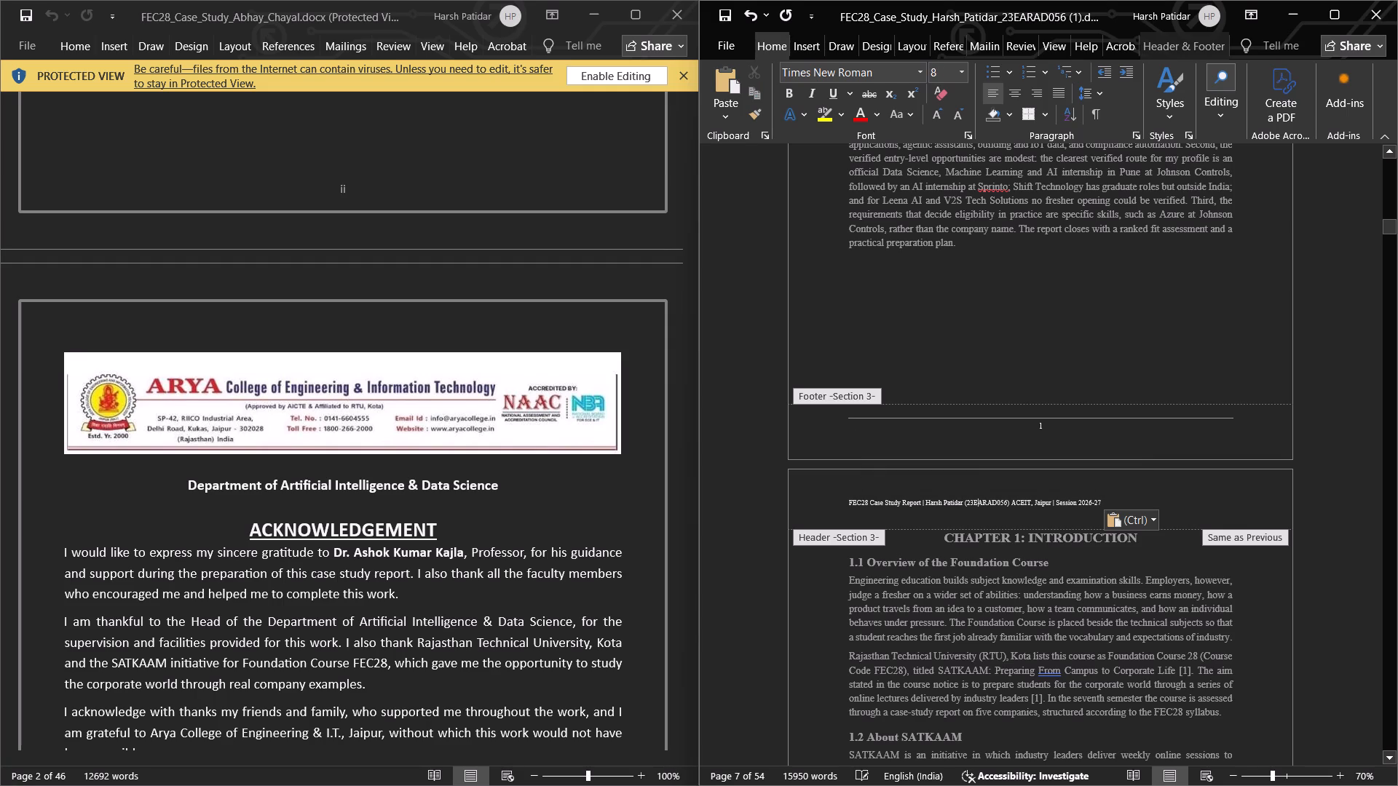
Compare the classmate's Abstract page header layout with the headers on the editable report's Chapter 1 pages.
scroll(563, 539, "up", 4)
scroll(563, 539, "down", 3)
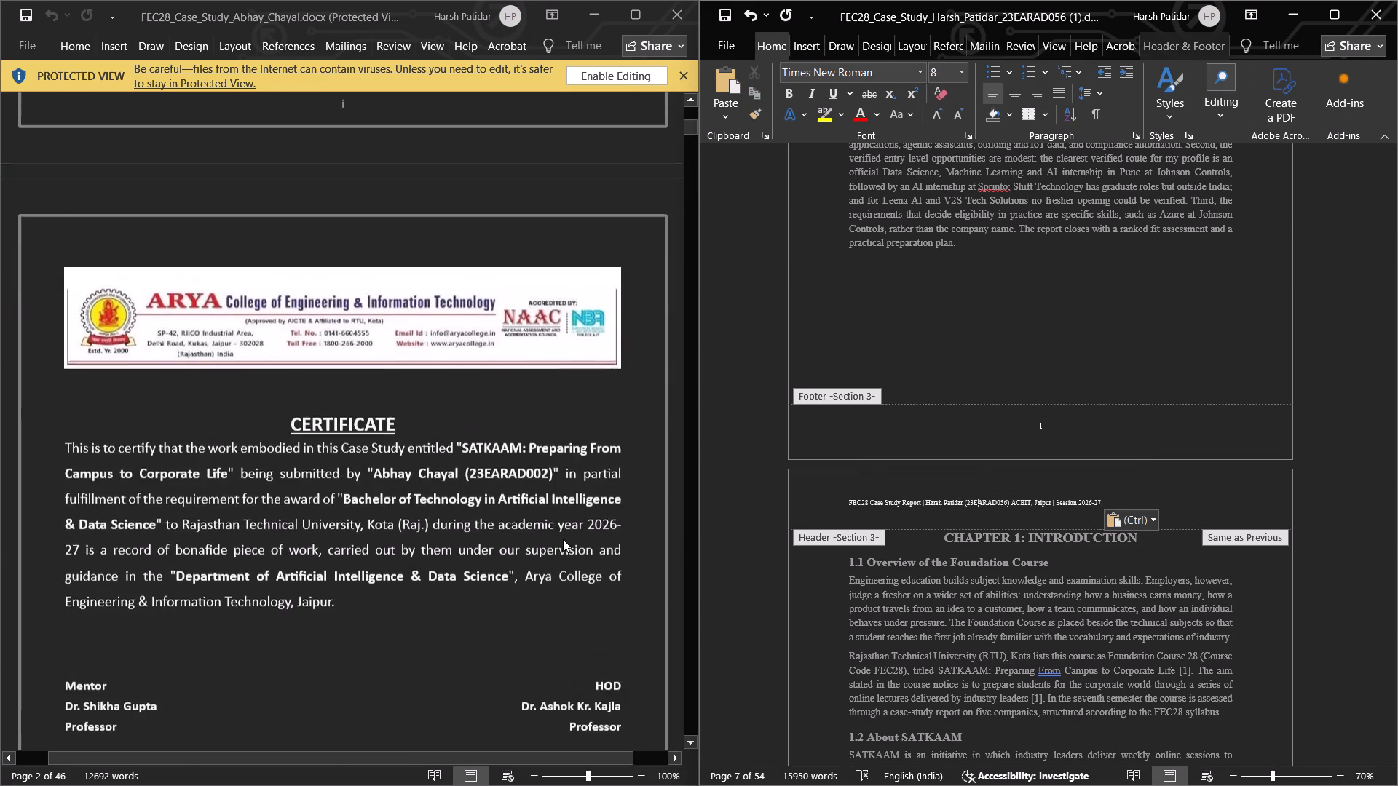
scroll(563, 539, "down", 8)
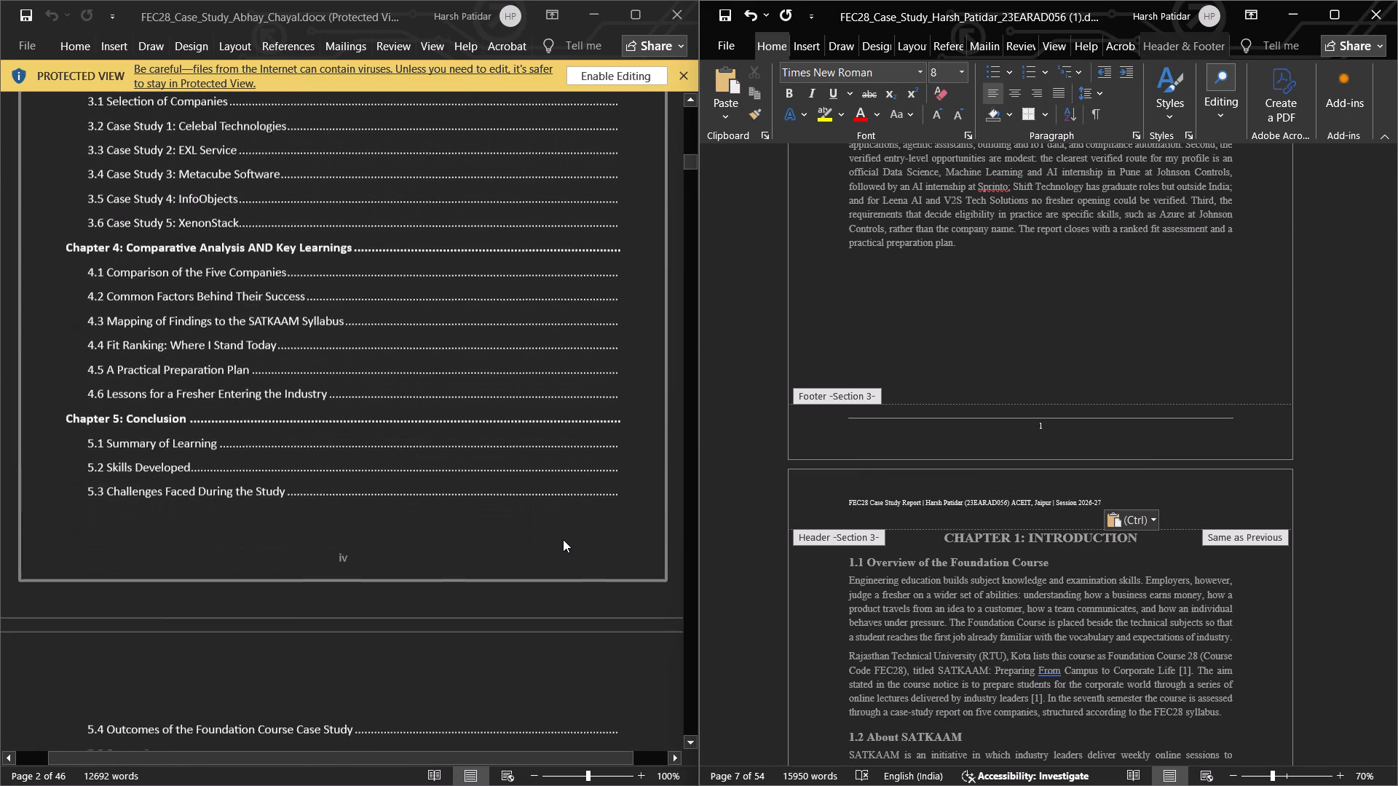
scroll(563, 539, "down", 5)
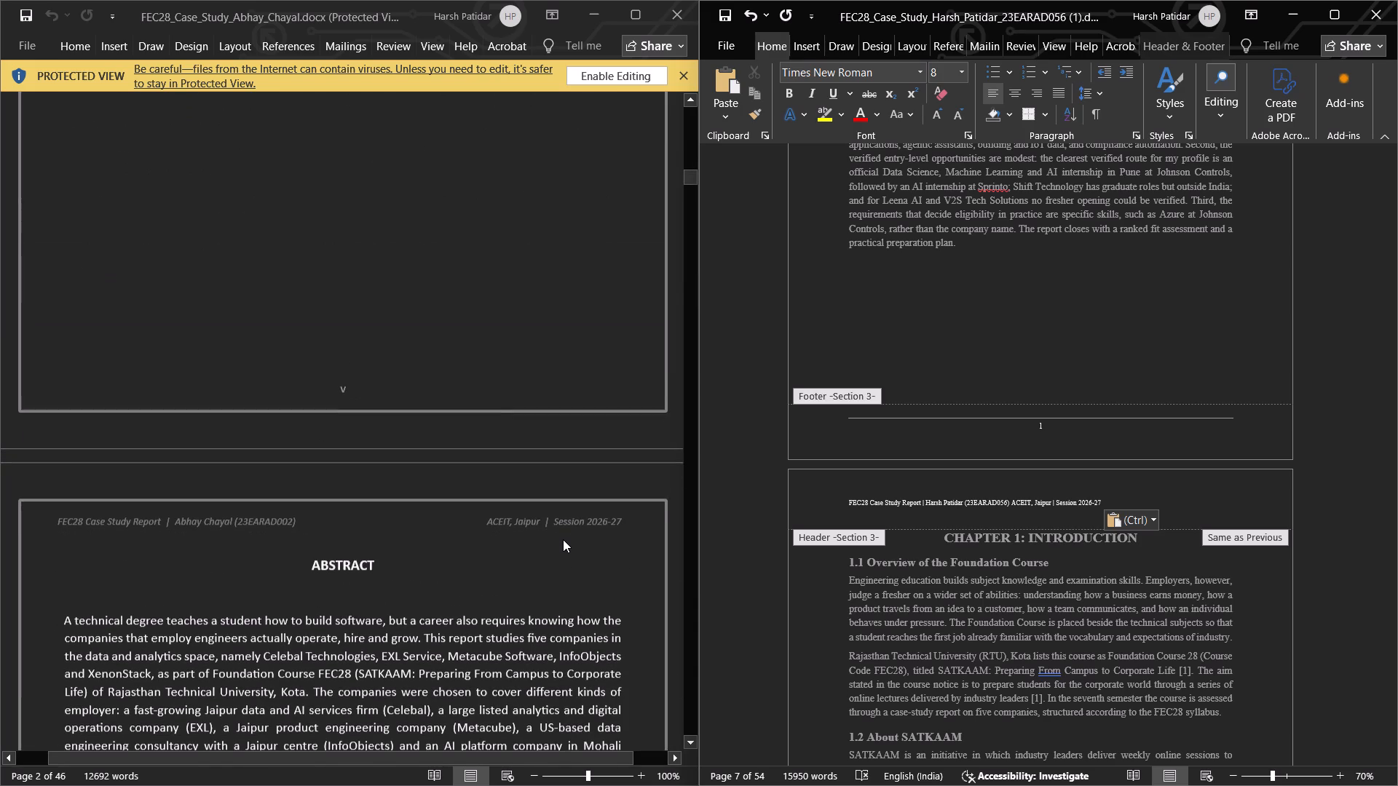
left_click(1286, 616)
left_click(1347, 617)
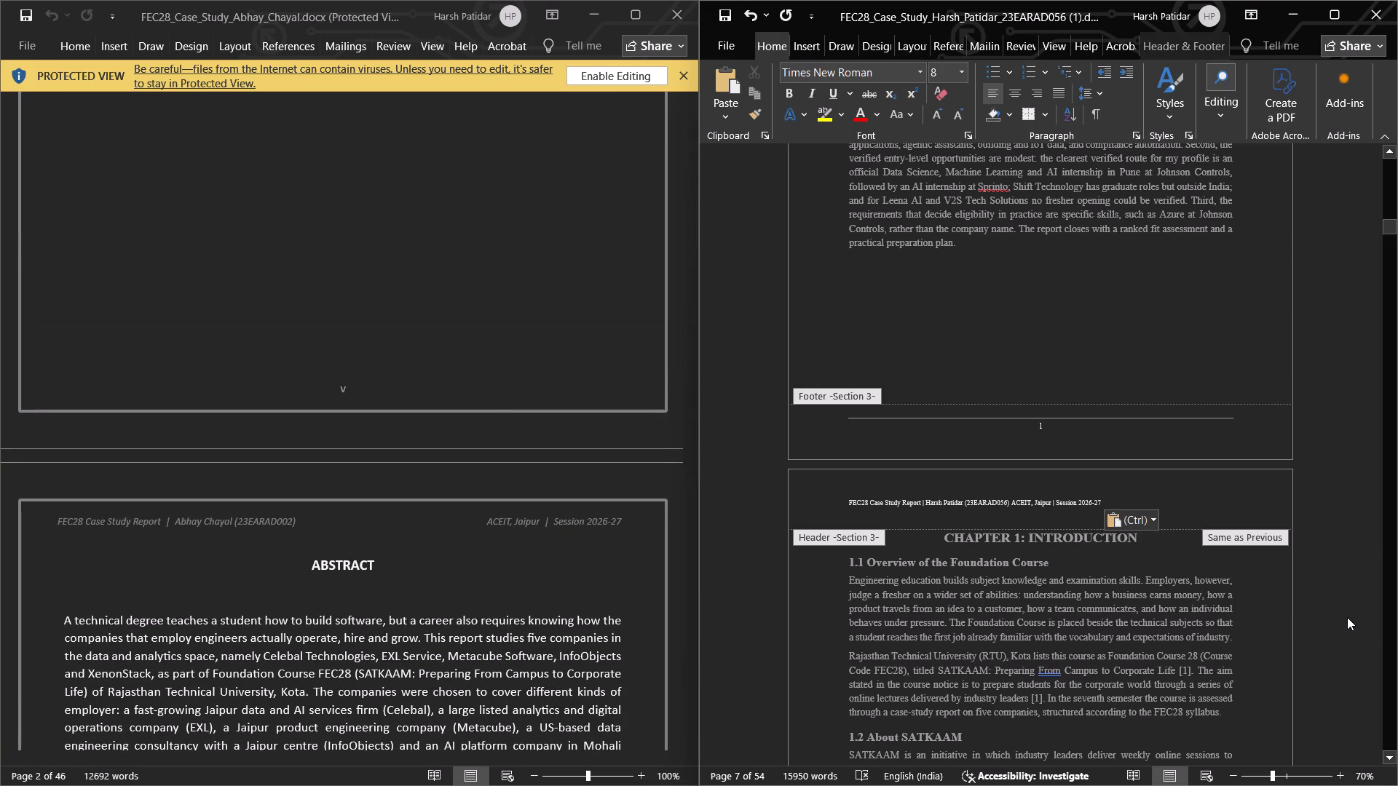
key("Escape")
left_click(1319, 595)
key("Escape")
scroll(1145, 549, "down", 1)
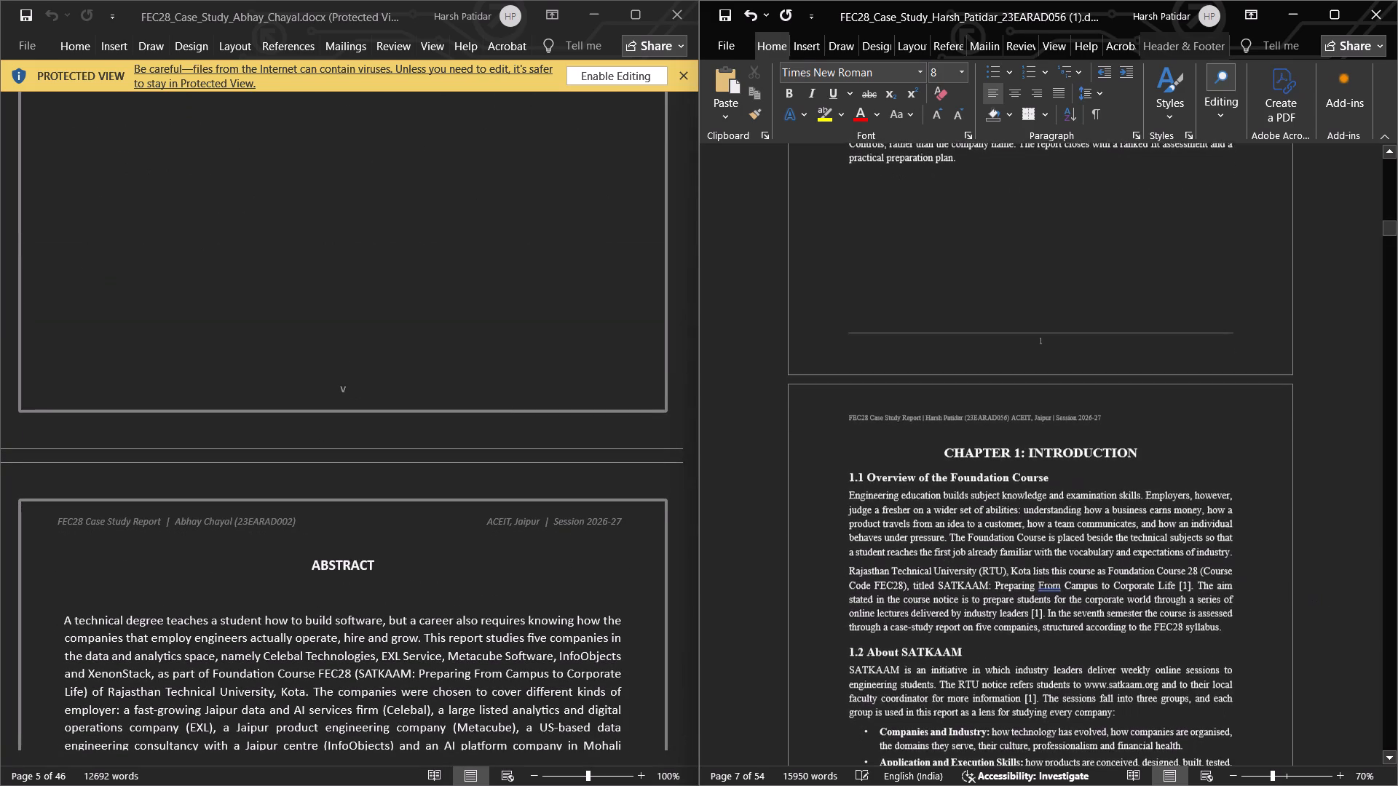
scroll(1103, 451, "up", 2)
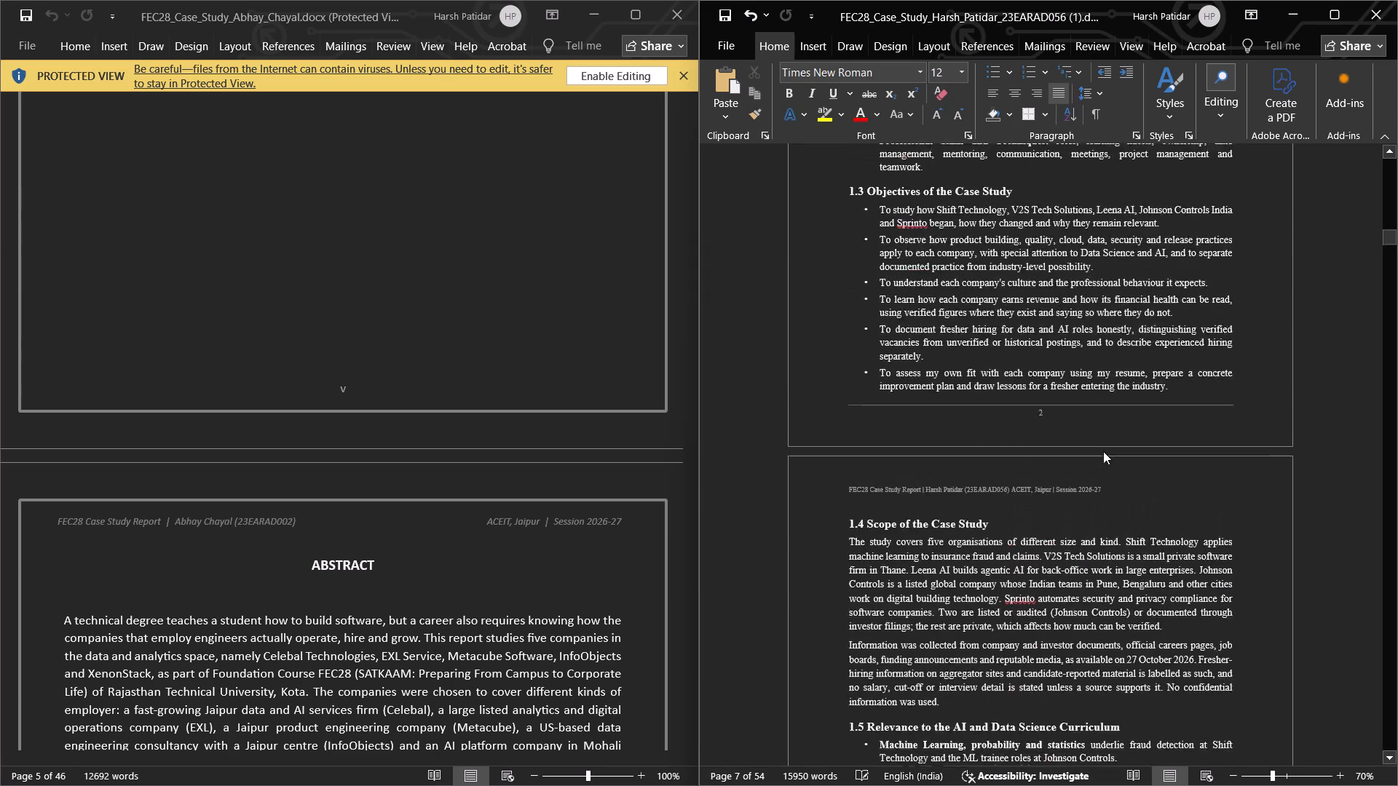
scroll(1103, 451, "up", 3)
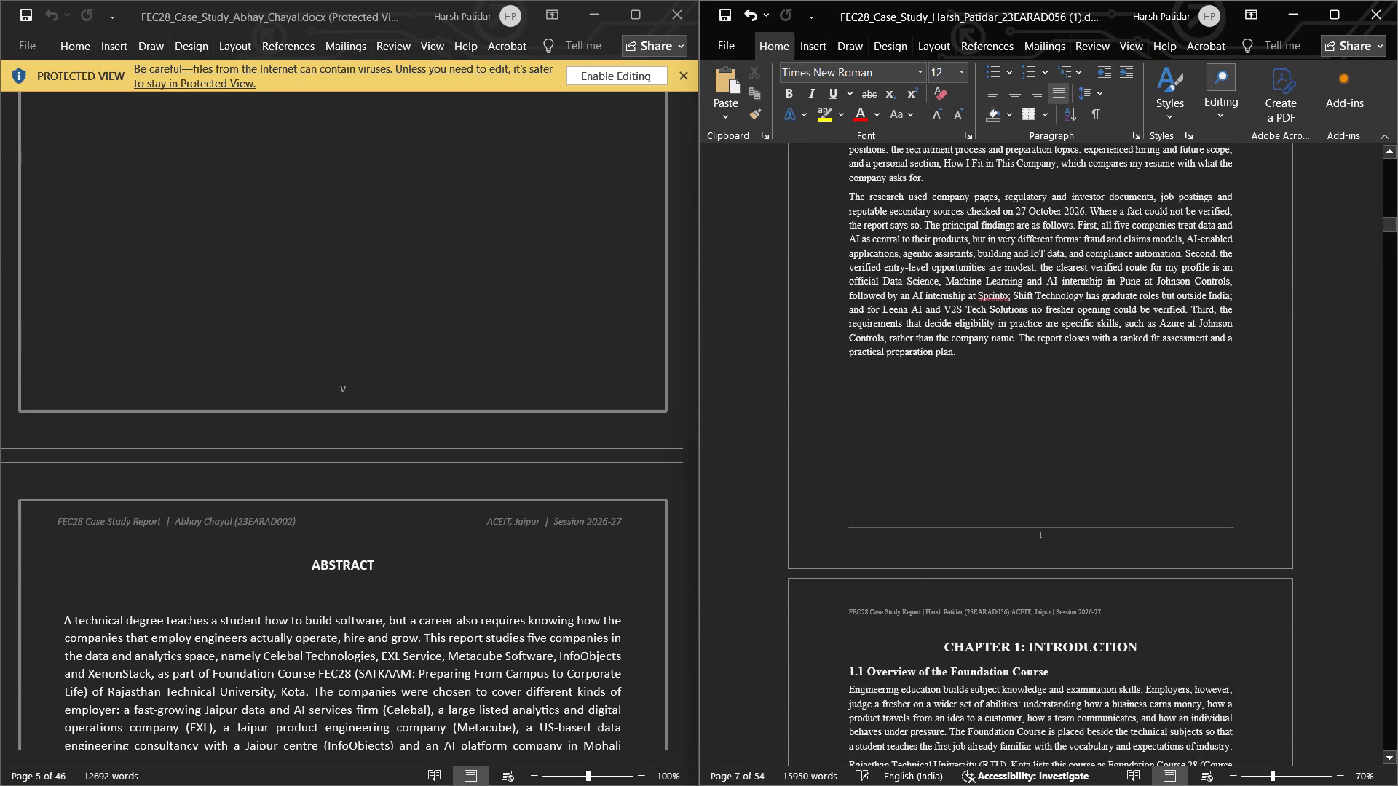
Replace the editable report's Section 3 header with the built-in Blank (Three Columns) header.
double_click(1019, 622)
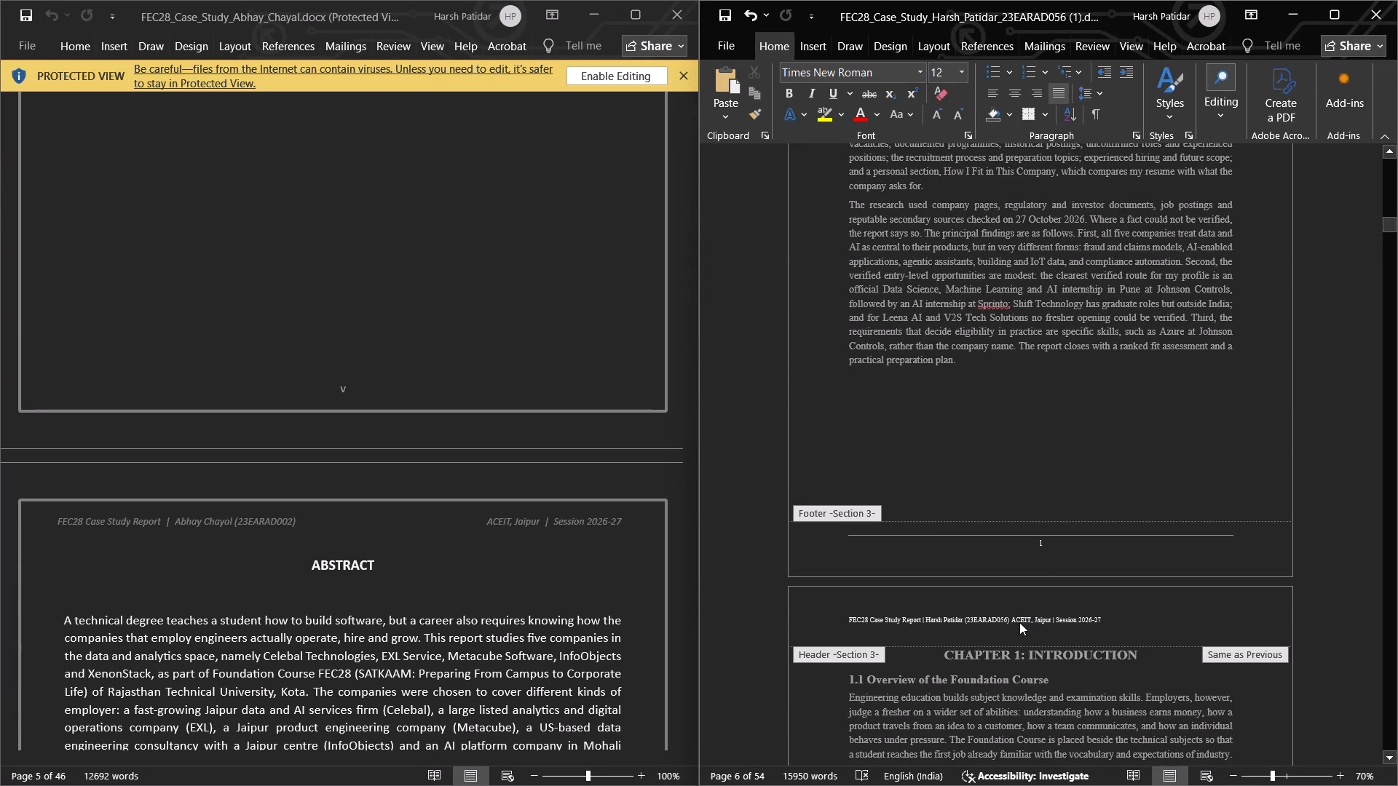
left_click(1012, 619)
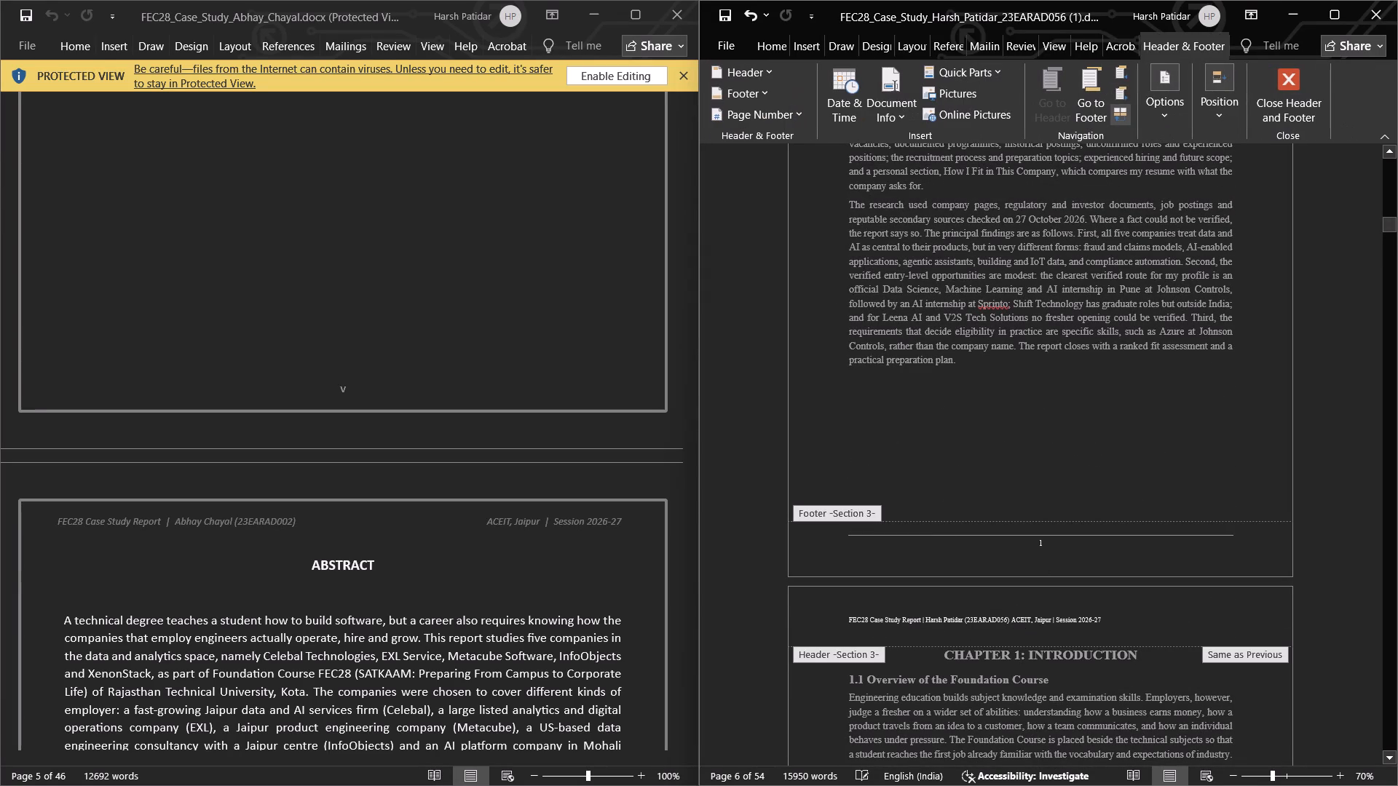
left_click_drag(1107, 623, 1016, 624)
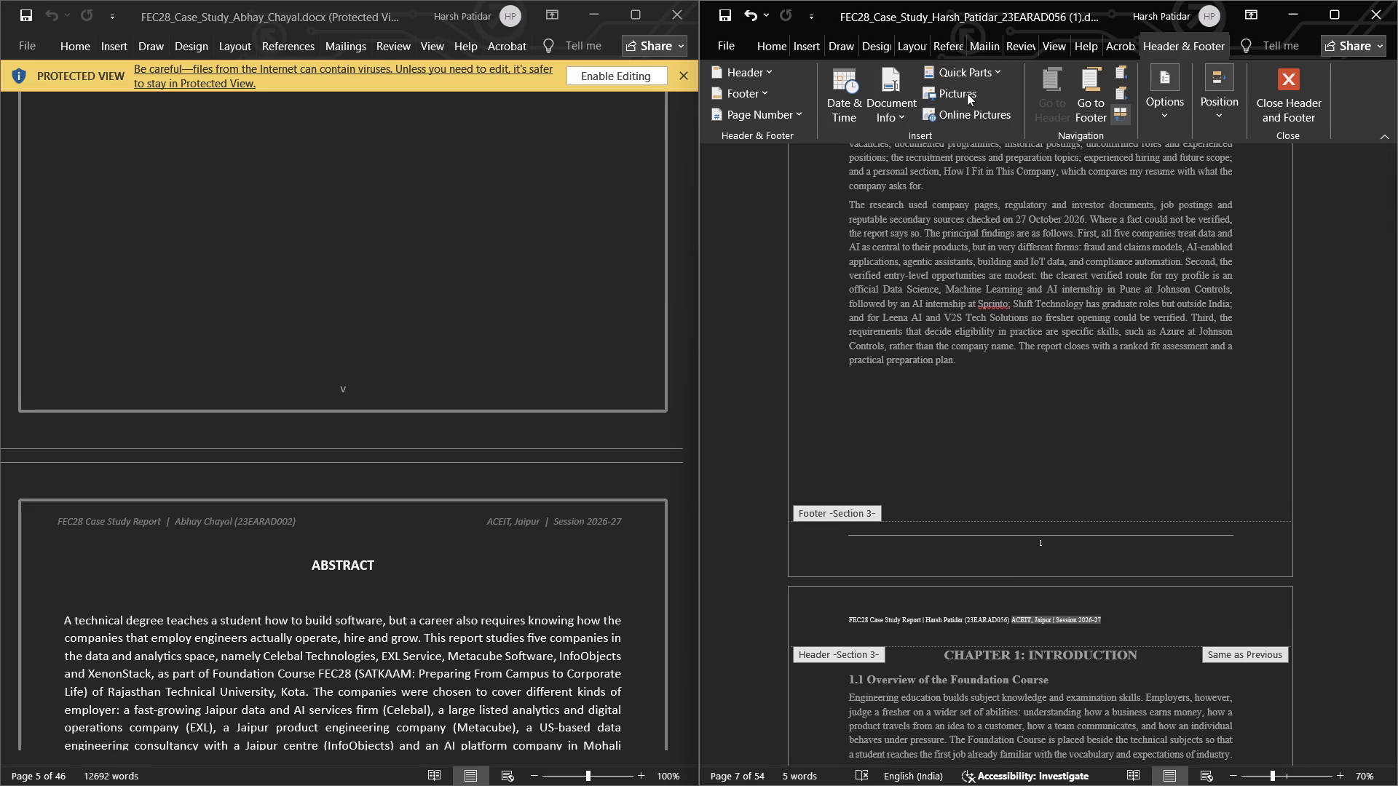
left_click(765, 71)
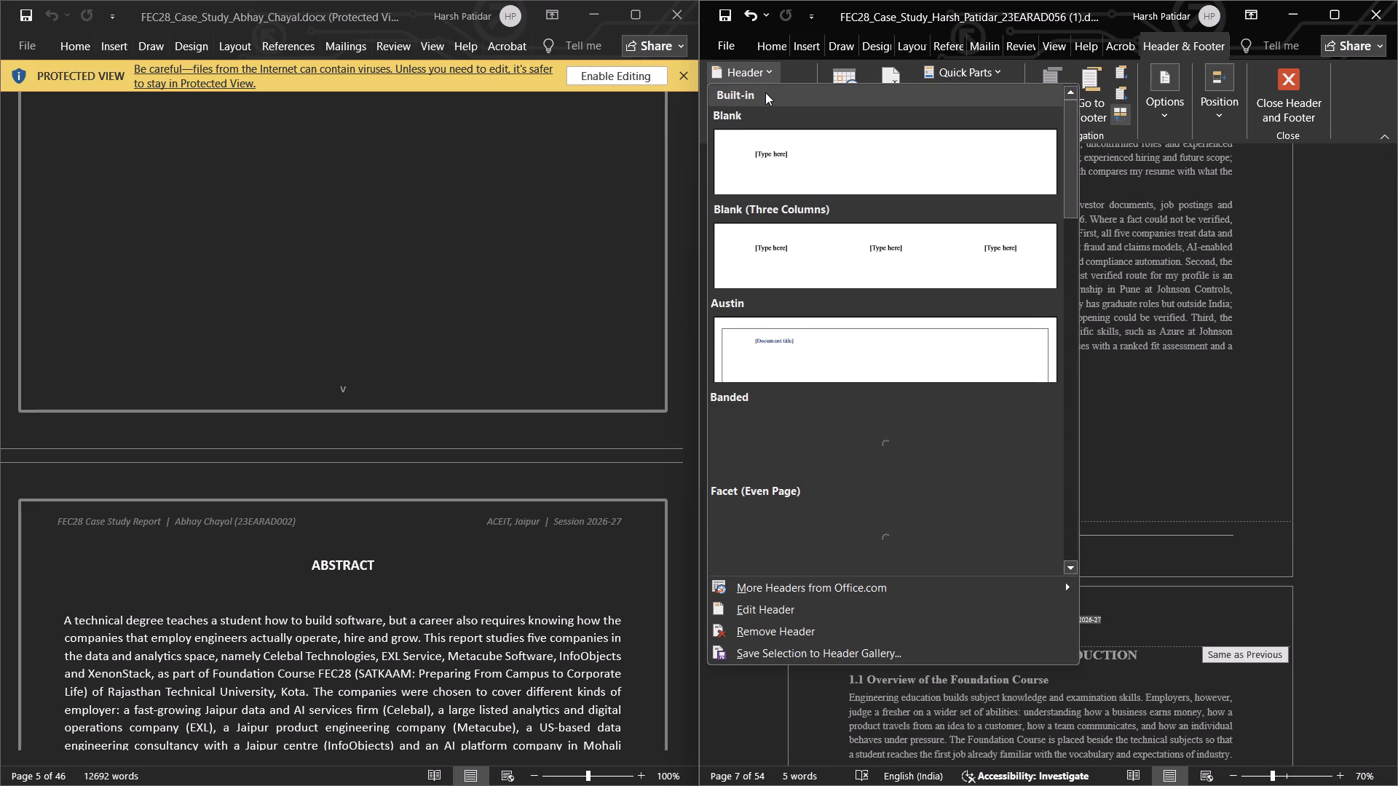
left_click(822, 271)
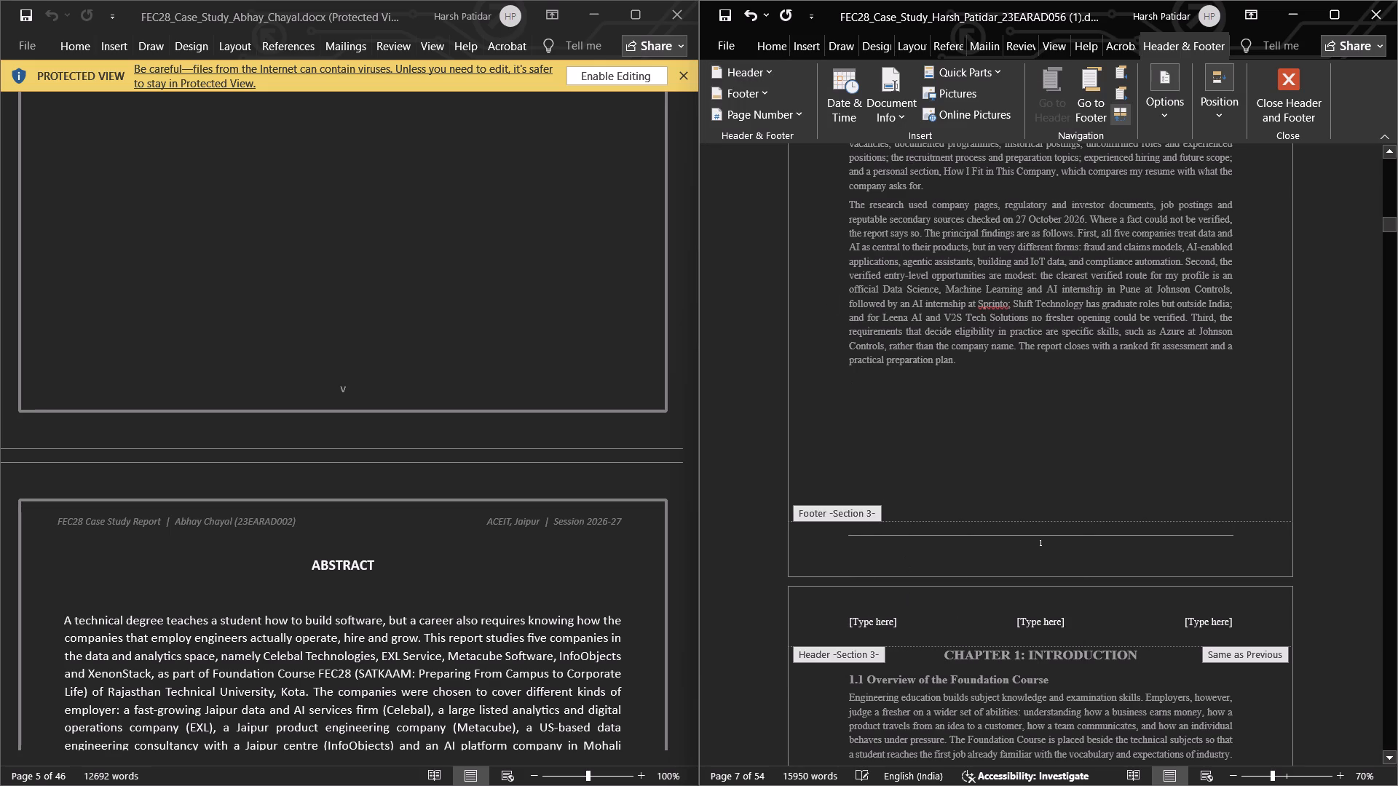
Paste the report details into the header's first placeholder, and cut "ACEIT, Jaipur | Session 2026-27" out of them.
left_click(892, 619, "shift")
key("ctrl+v")
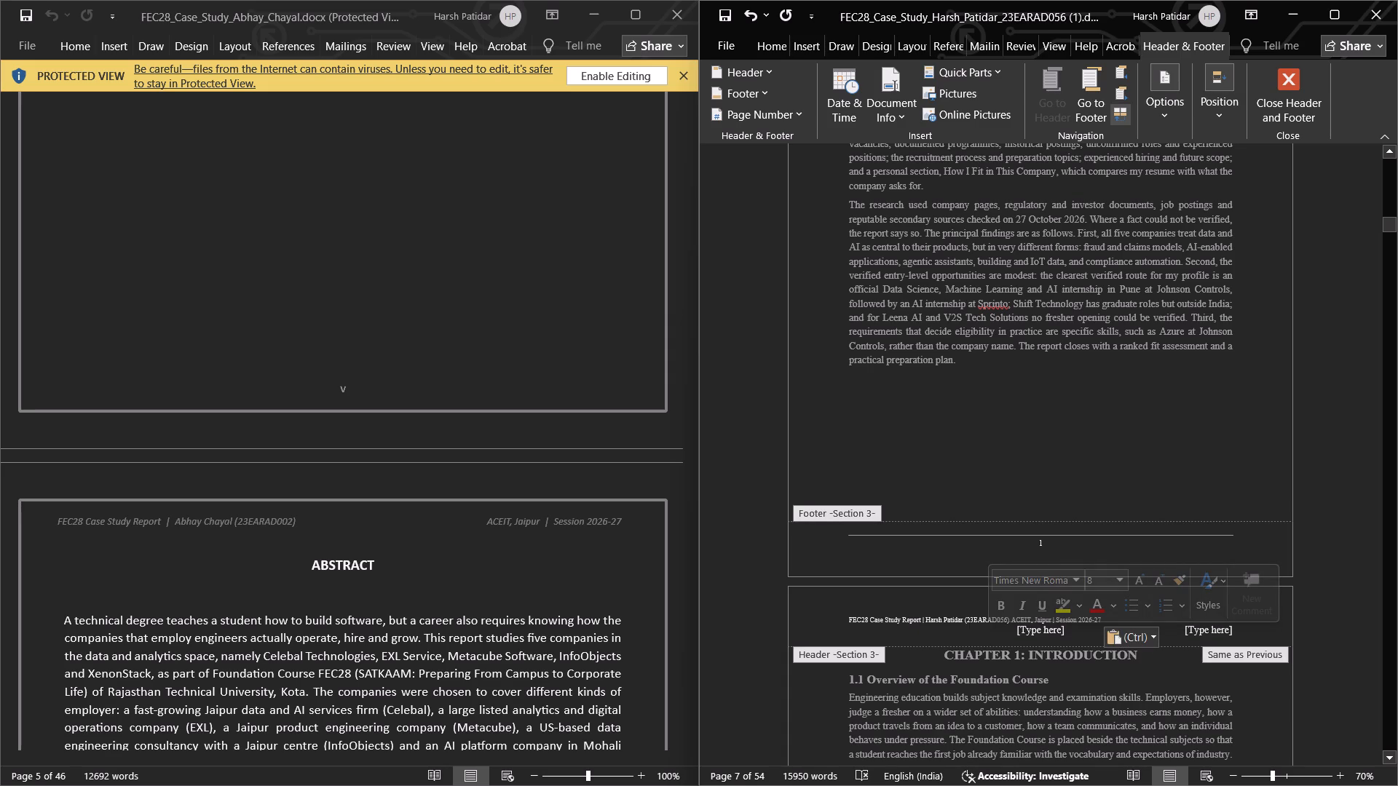
key("ctrl+shift+Left")
key("ctrl+shift+Left")
key("ctrl+shift+Left")
key("ctrl+shift+Left")
key("ctrl+shift+Left")
key("ctrl+shift+Left")
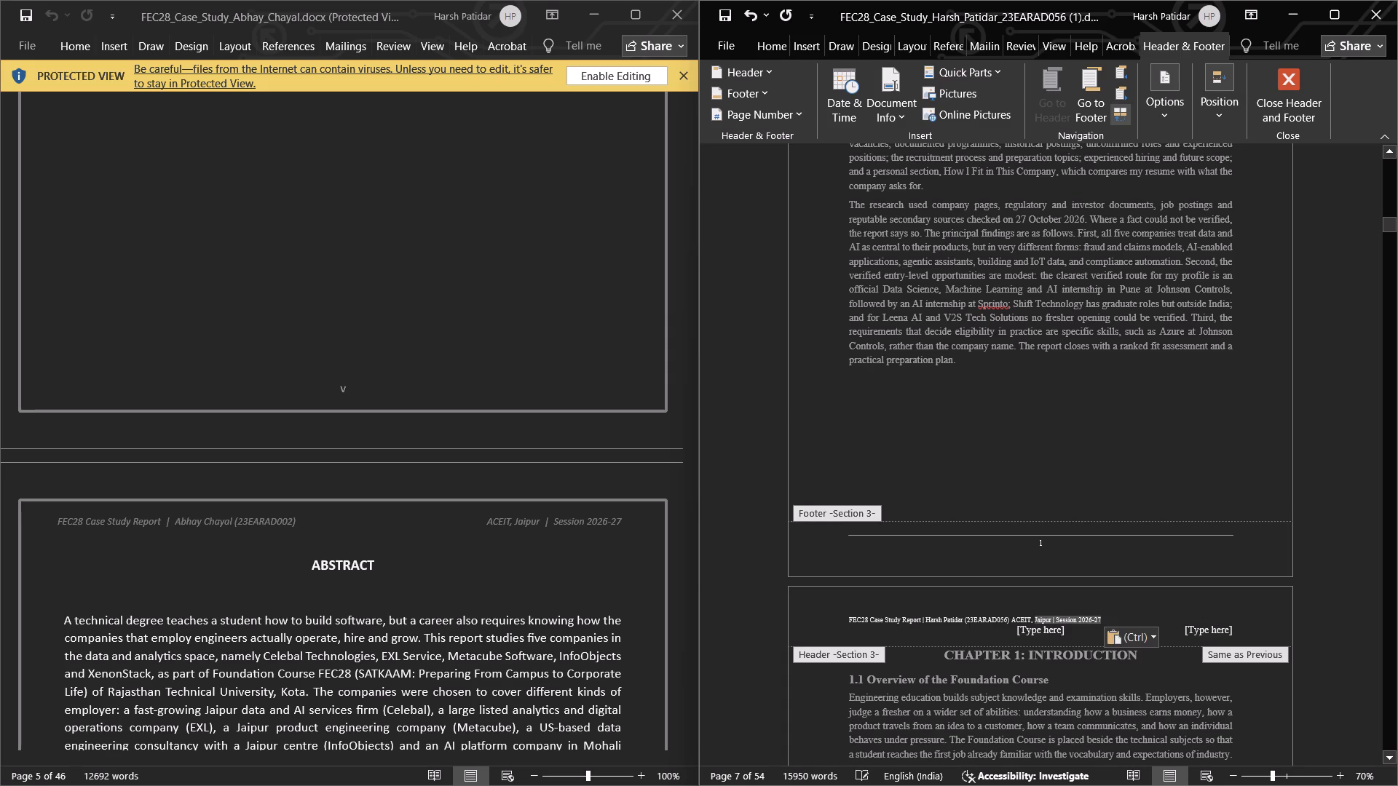
key("ctrl+shift+Left")
key("ctrl+shift+Left")
key("ctrl+x")
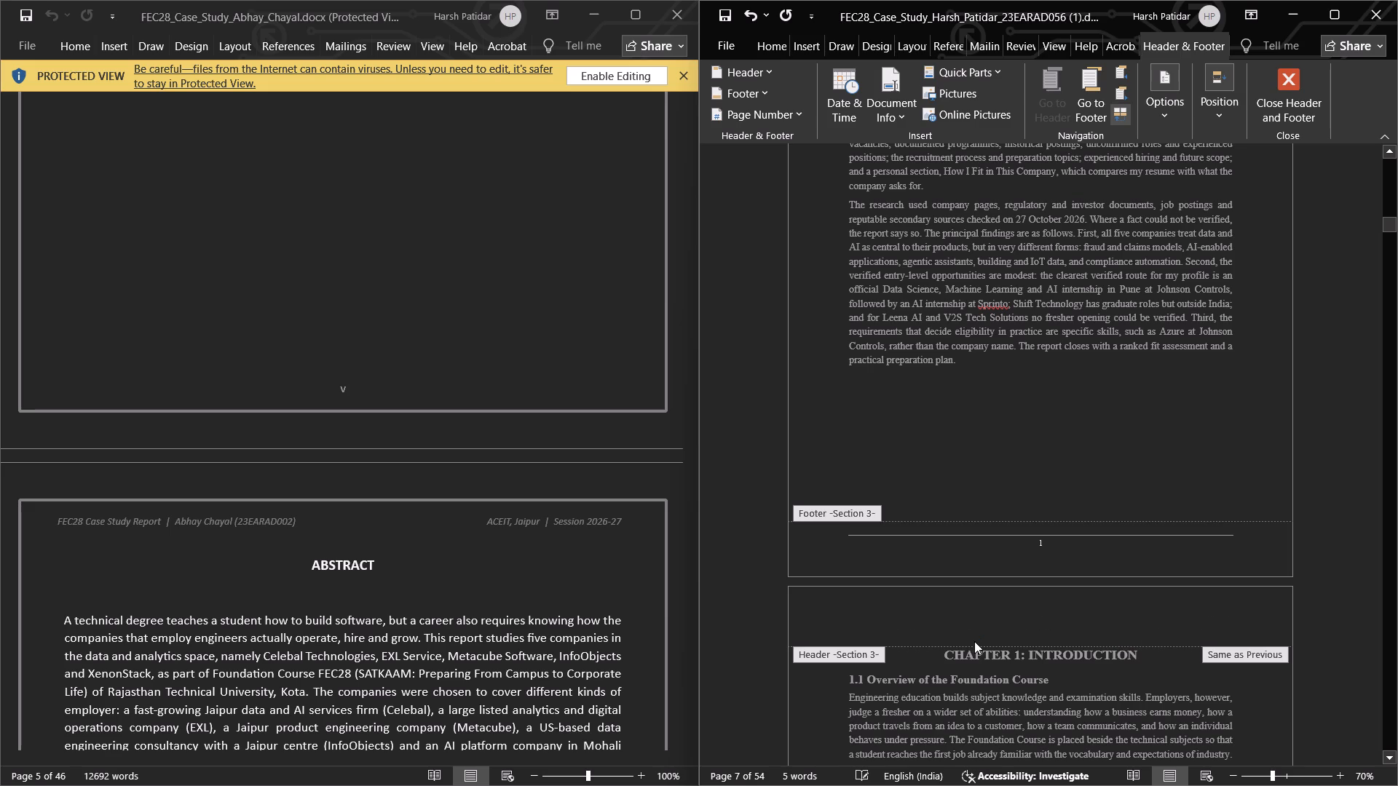
Delete the middle placeholder from the Section 3 header.
left_click_drag(1082, 619, 1065, 619)
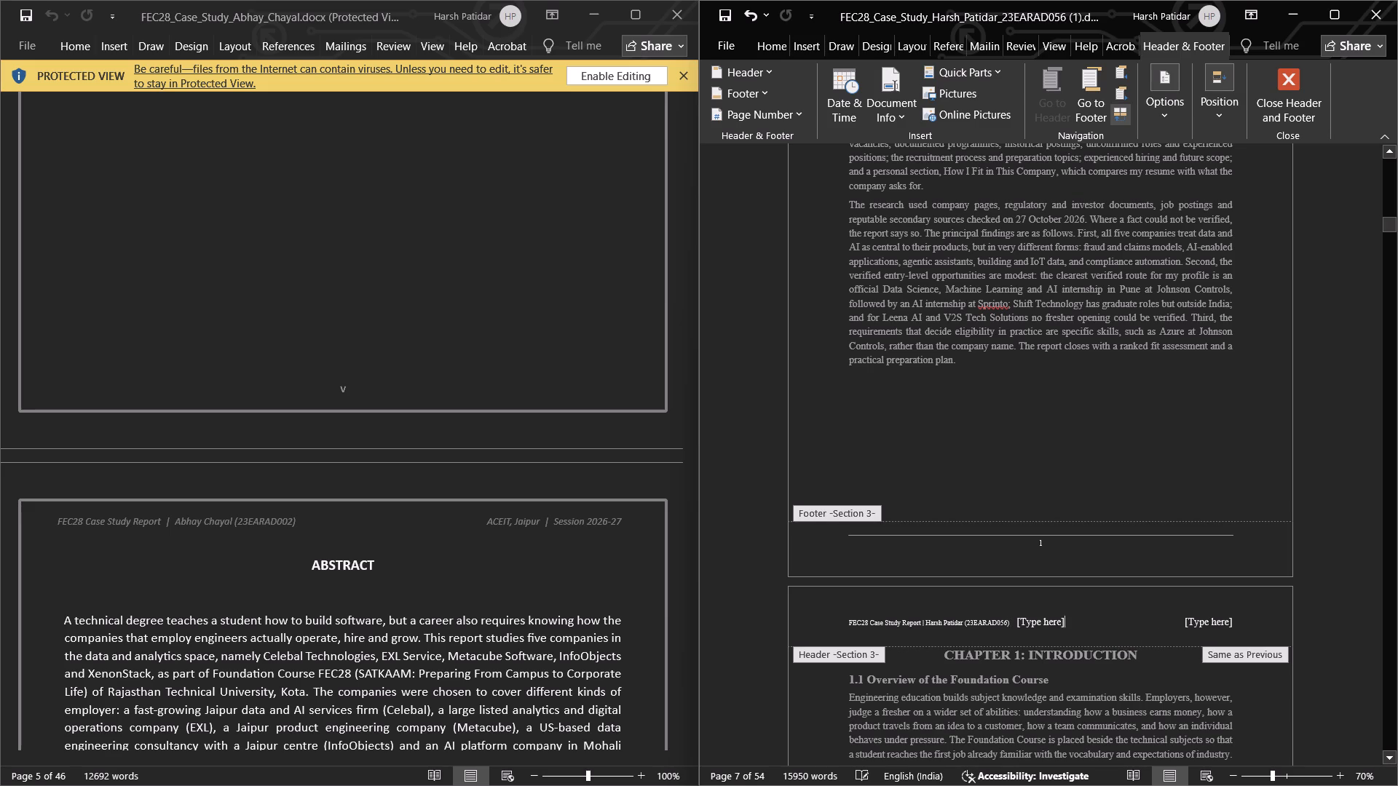
left_click_drag(1065, 619, 1027, 615)
key("BackSpace")
Replace the header's last placeholder with the cut "ACEIT, Jaipur | Session 2026-27" text.
left_click_drag(1187, 622, 1255, 617)
left_click(1255, 617, "ctrl")
key("ctrl+v")
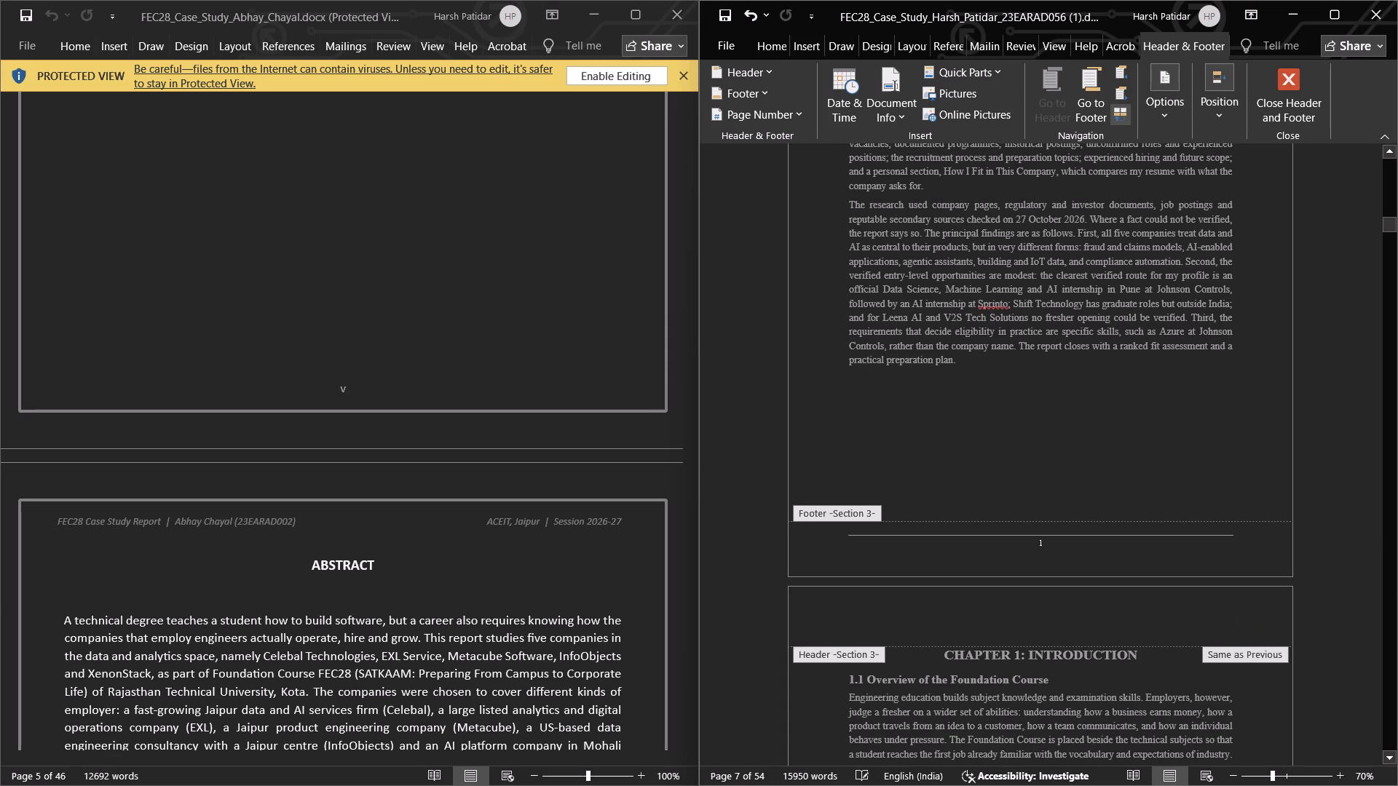
left_click(1335, 711)
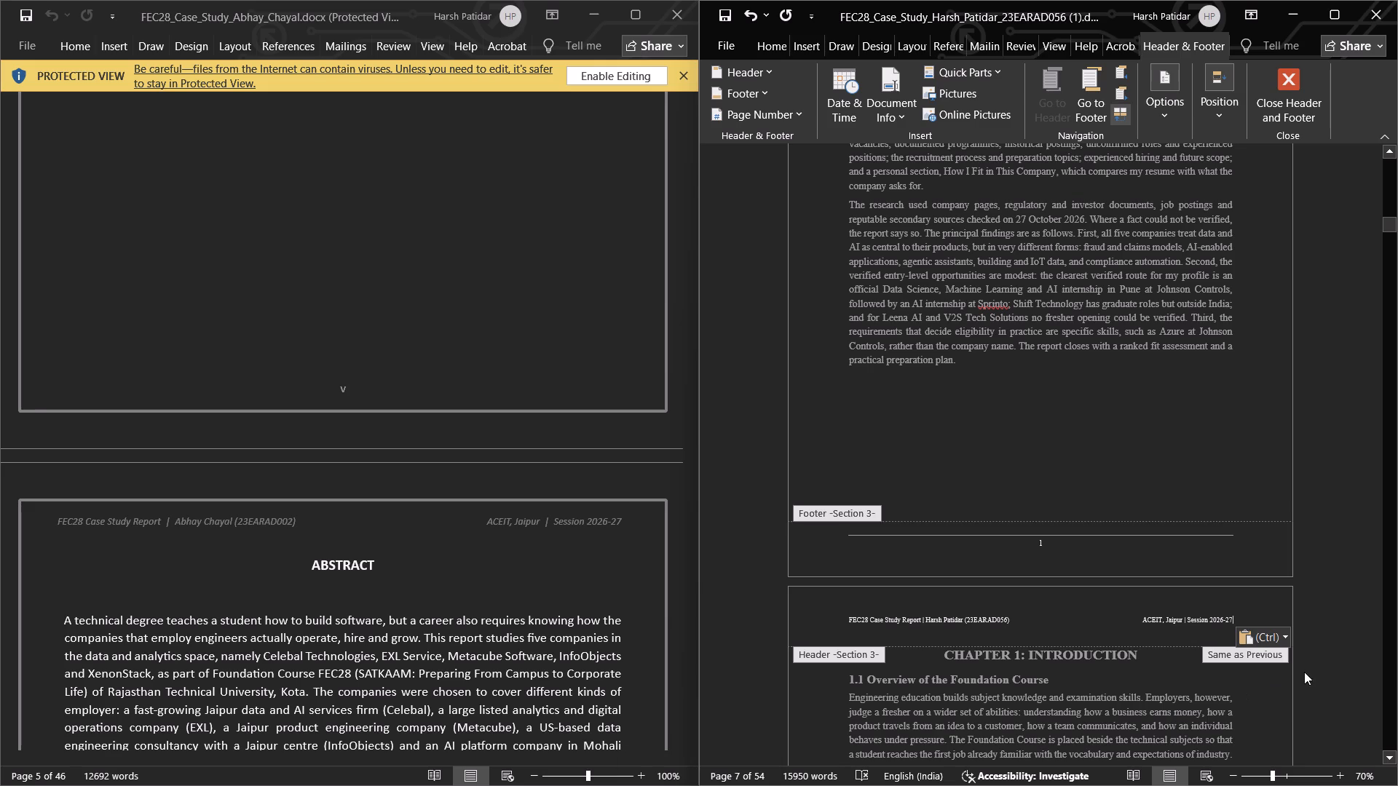
Examine the text formatting of the Section 2 header above the Abstract in the classmate's report.
left_click(580, 517)
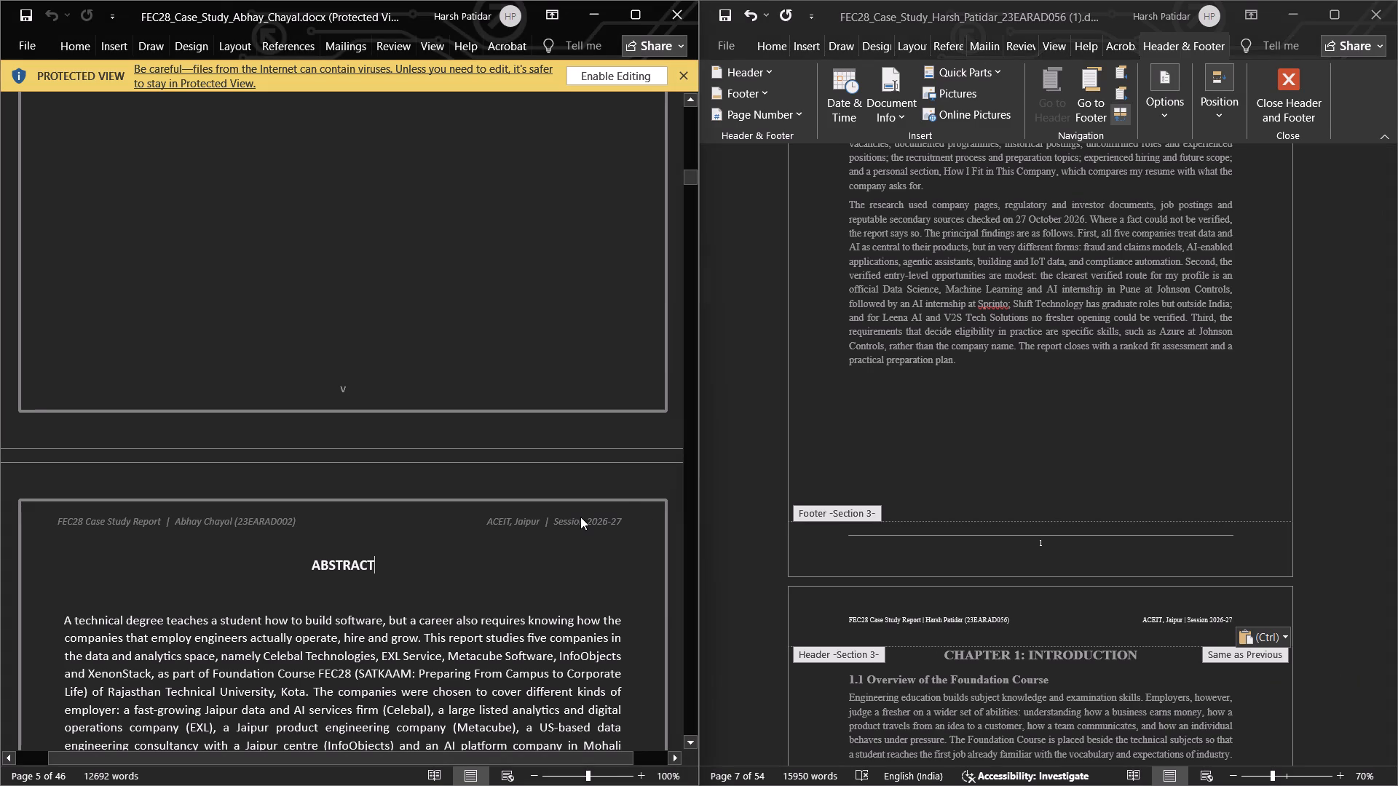
double_click(620, 512)
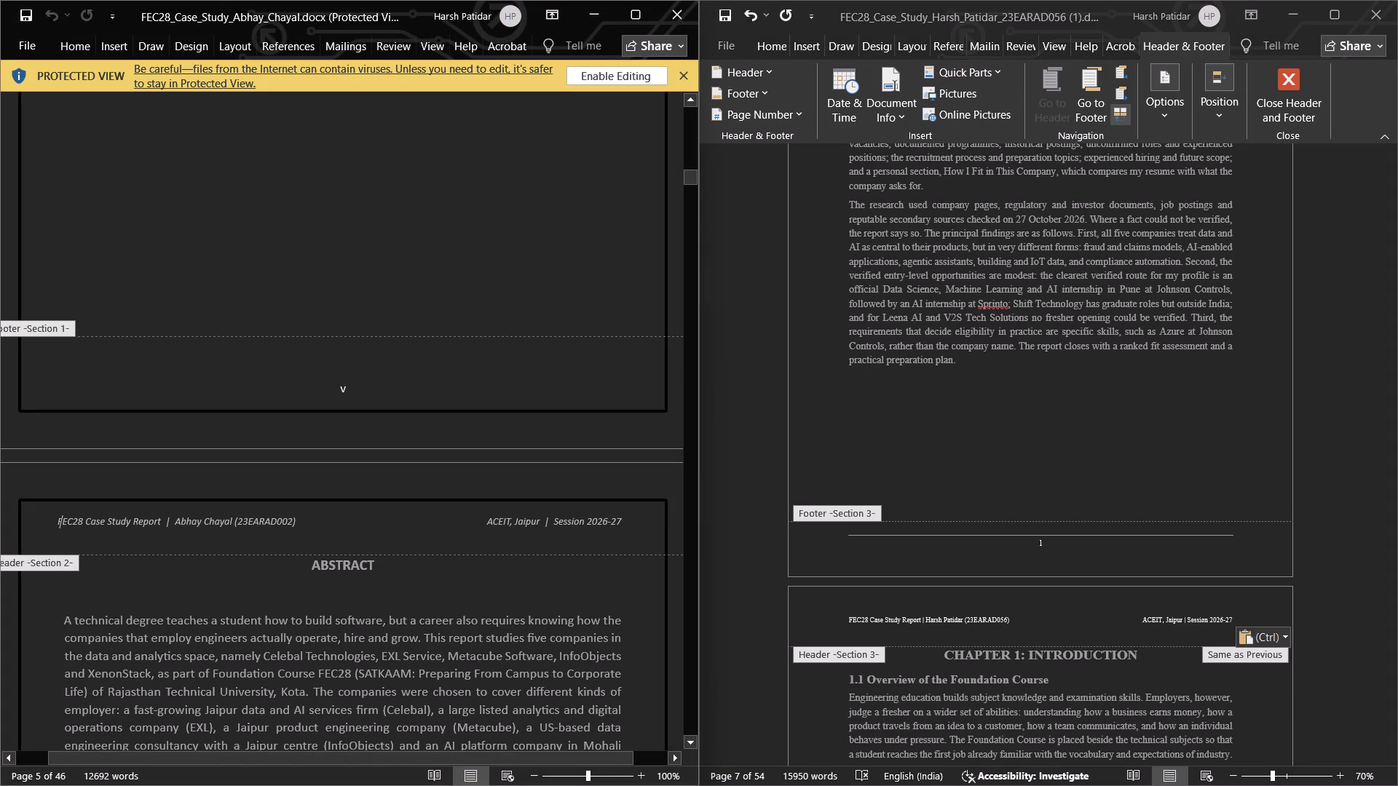
left_click(602, 517)
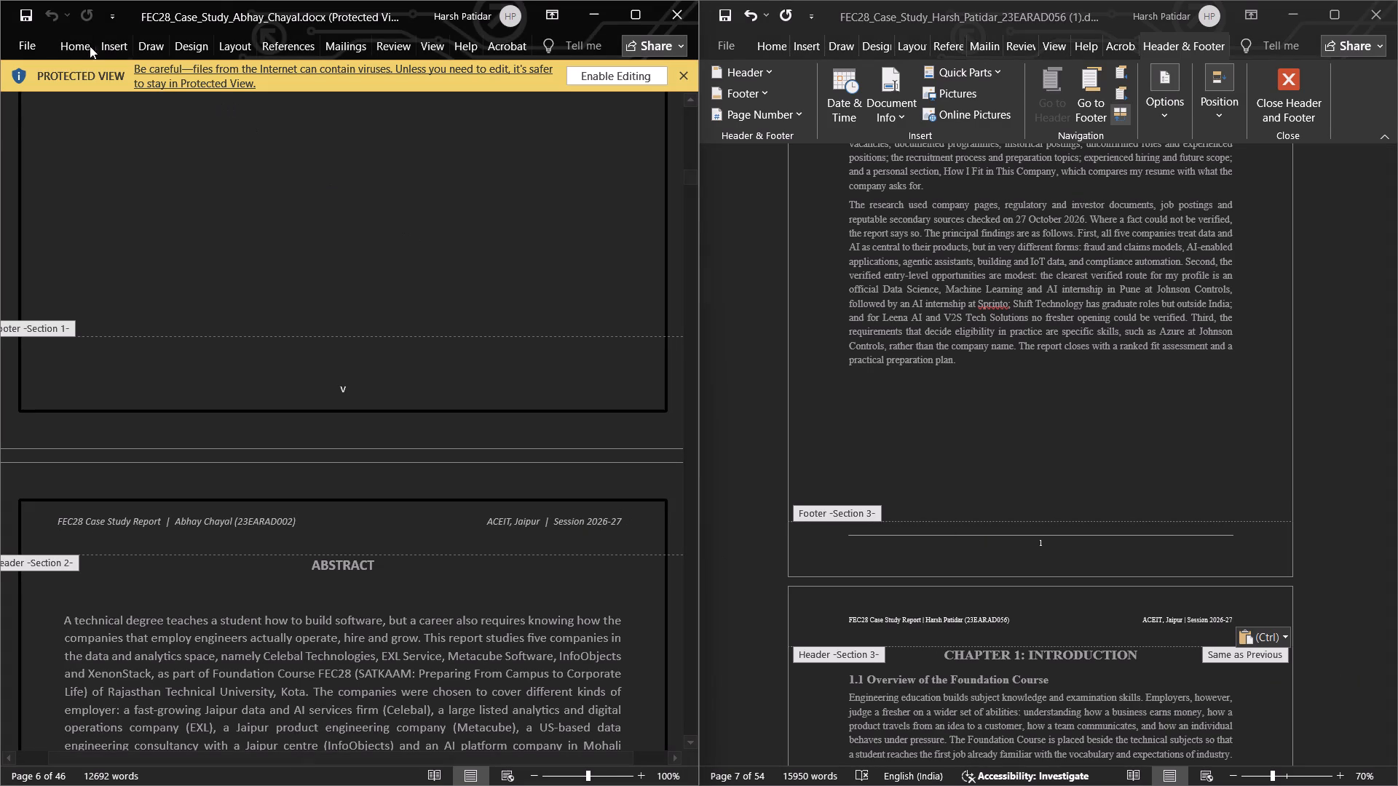
left_click(84, 46)
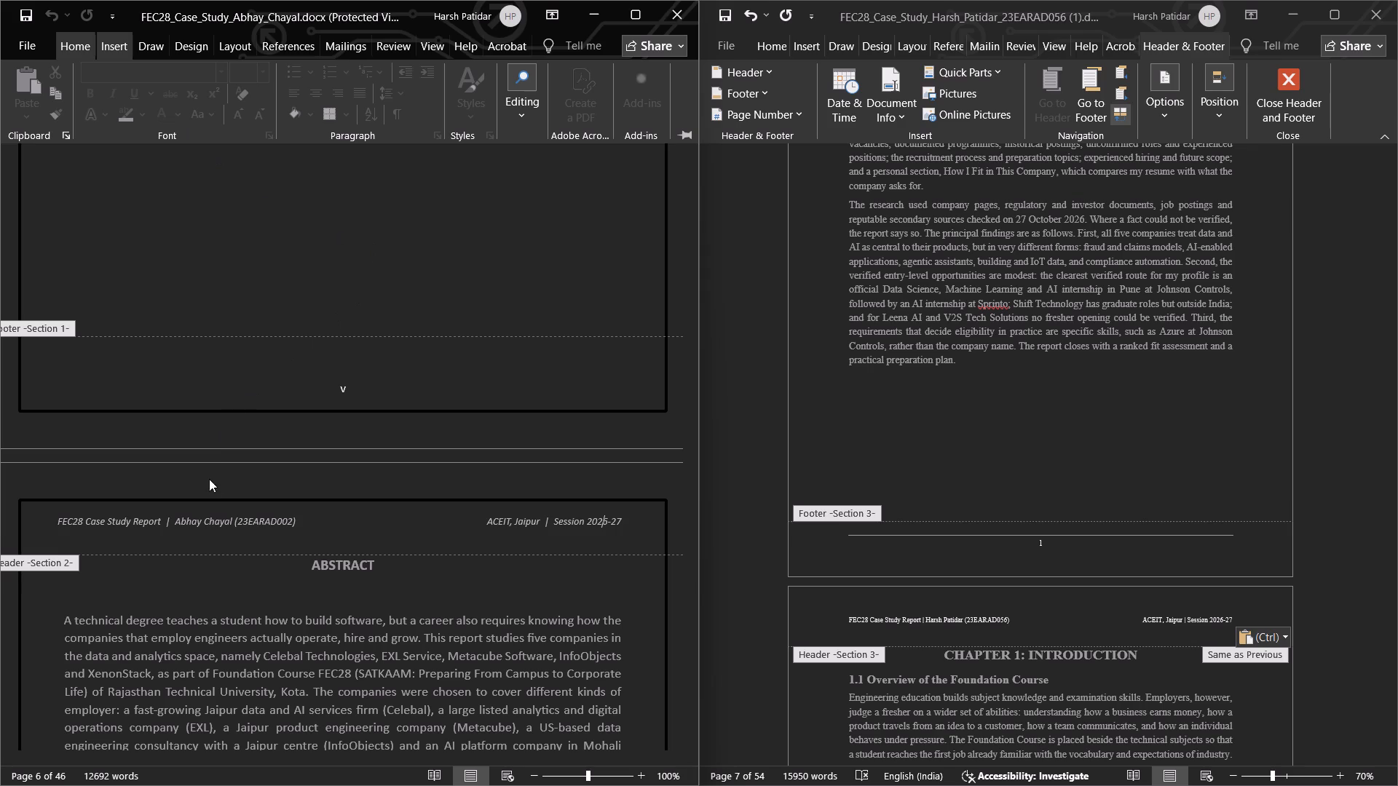
double_click(213, 517)
double_click(213, 517)
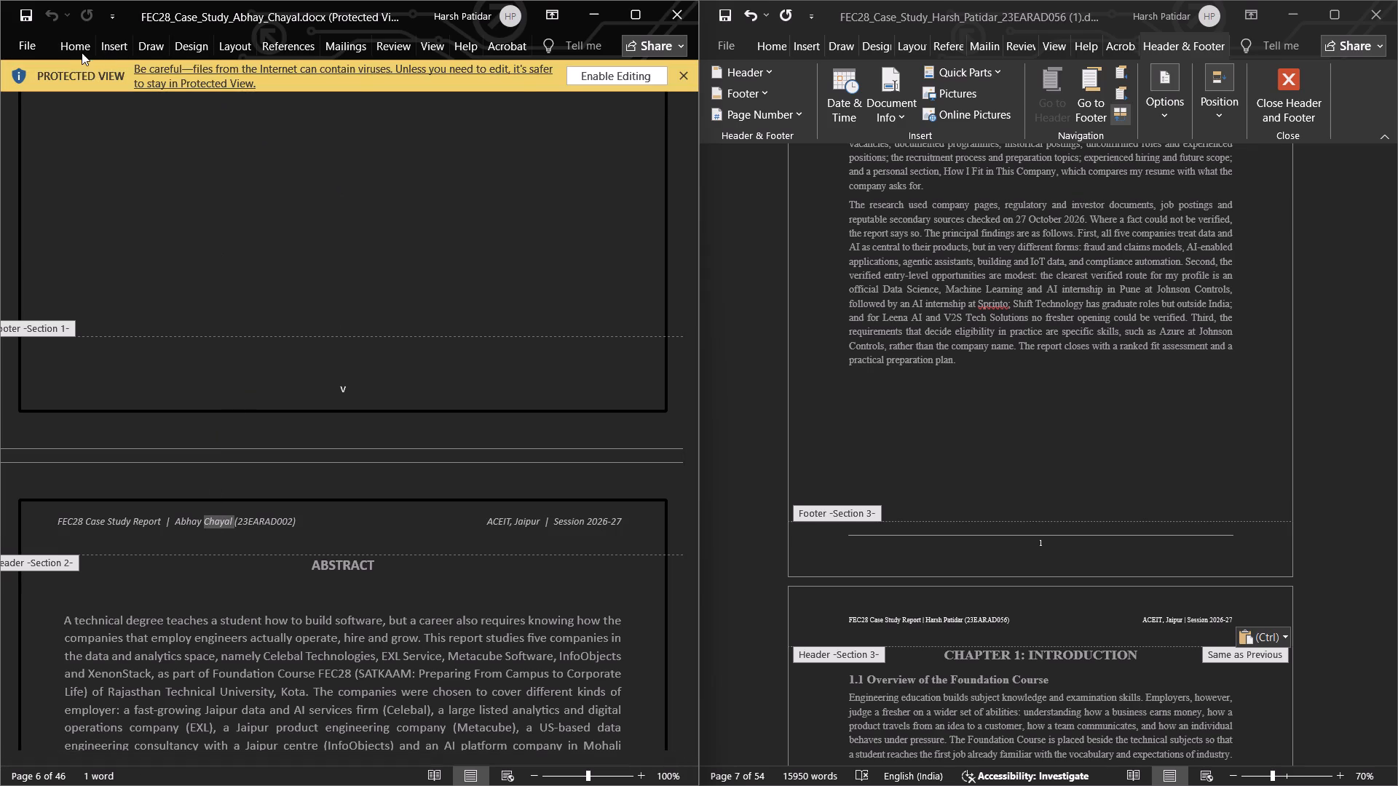
left_click(81, 52)
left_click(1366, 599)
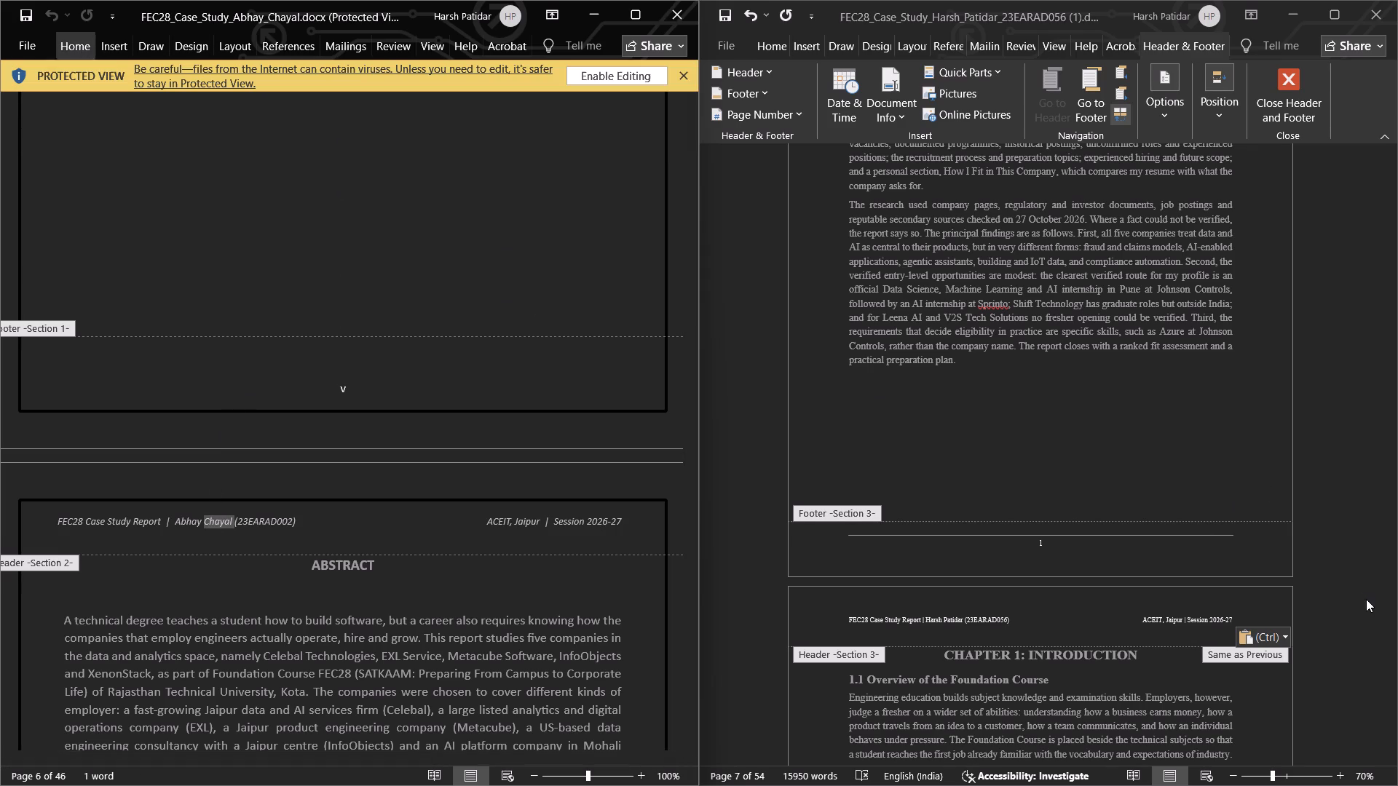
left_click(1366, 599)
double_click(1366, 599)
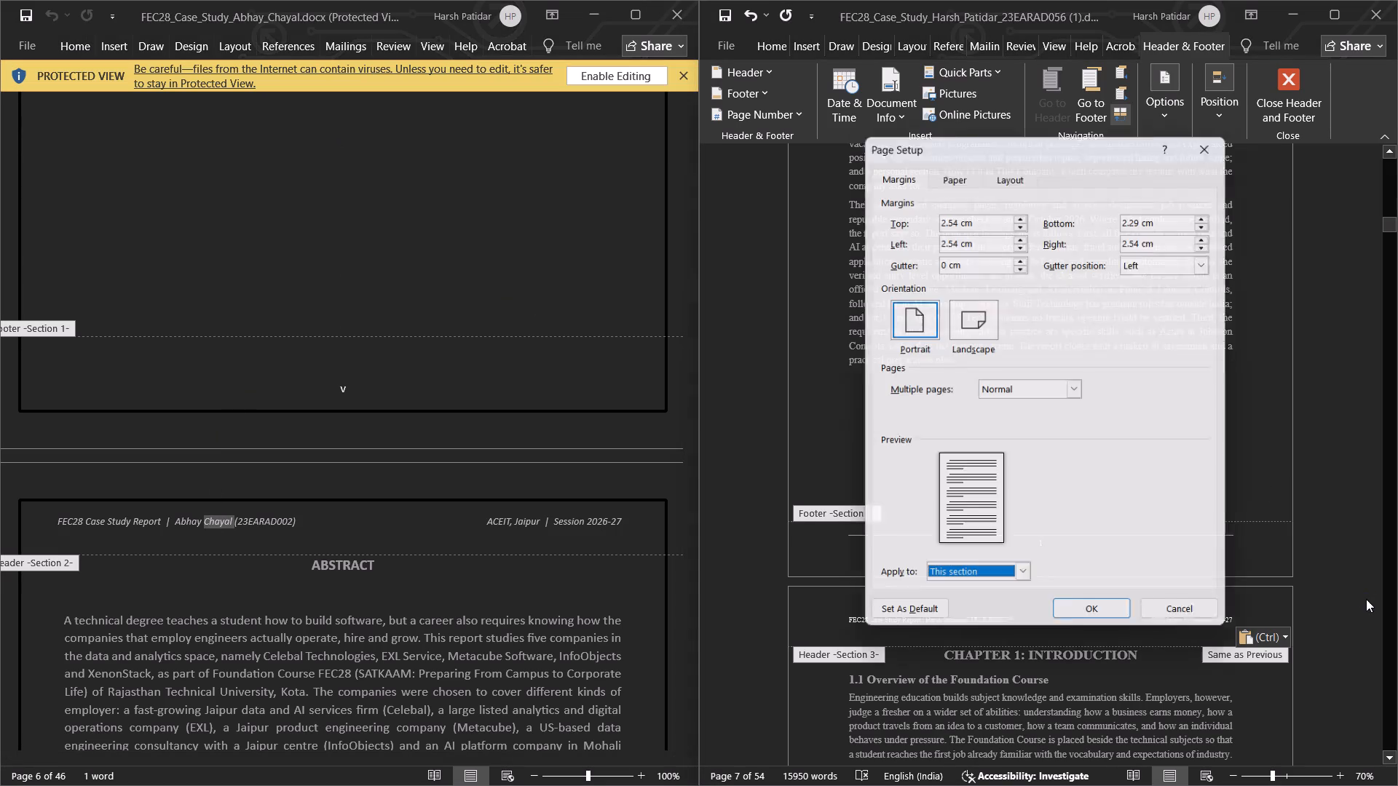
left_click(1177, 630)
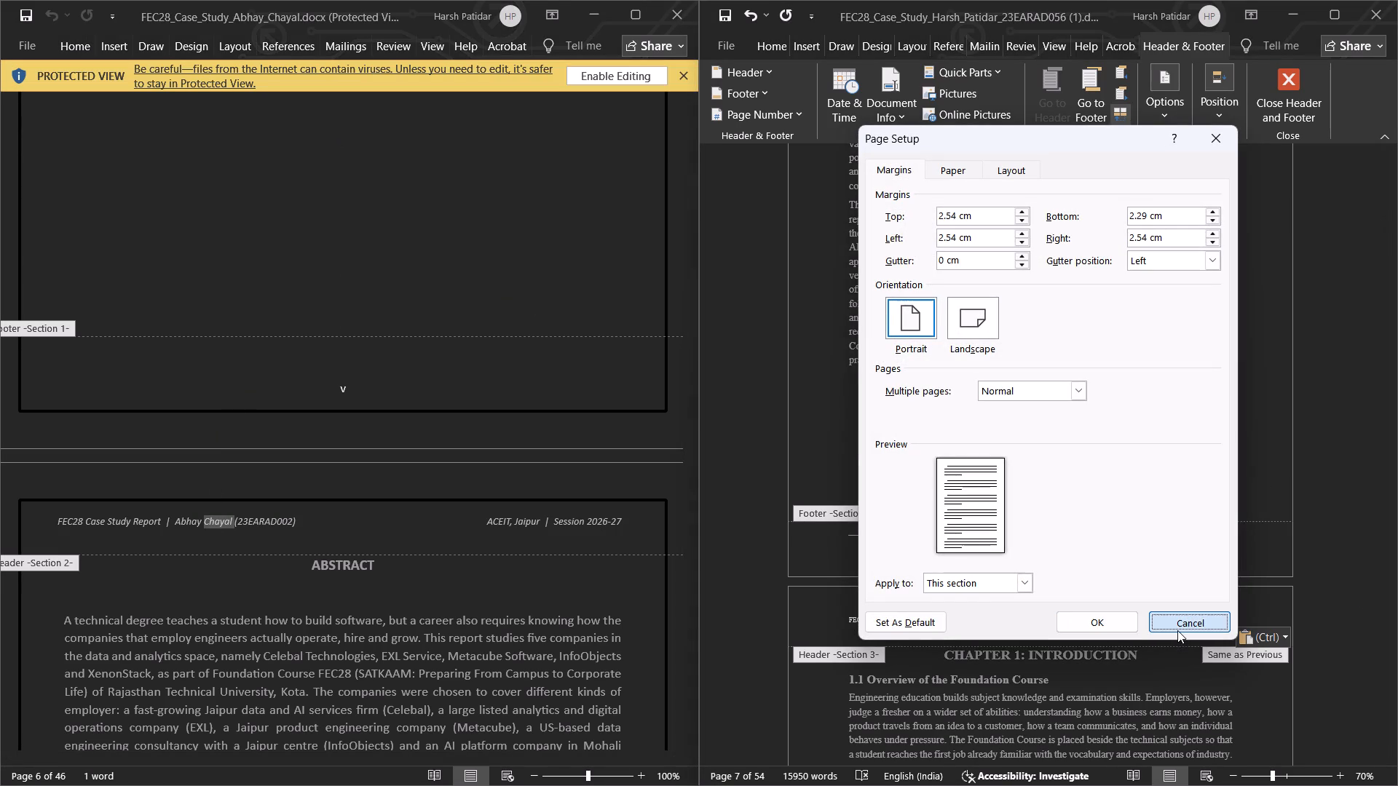
Leave header editing in the editable report and check the headers and page number footers across the Chapter 1 pages.
key("Escape")
key("Escape")
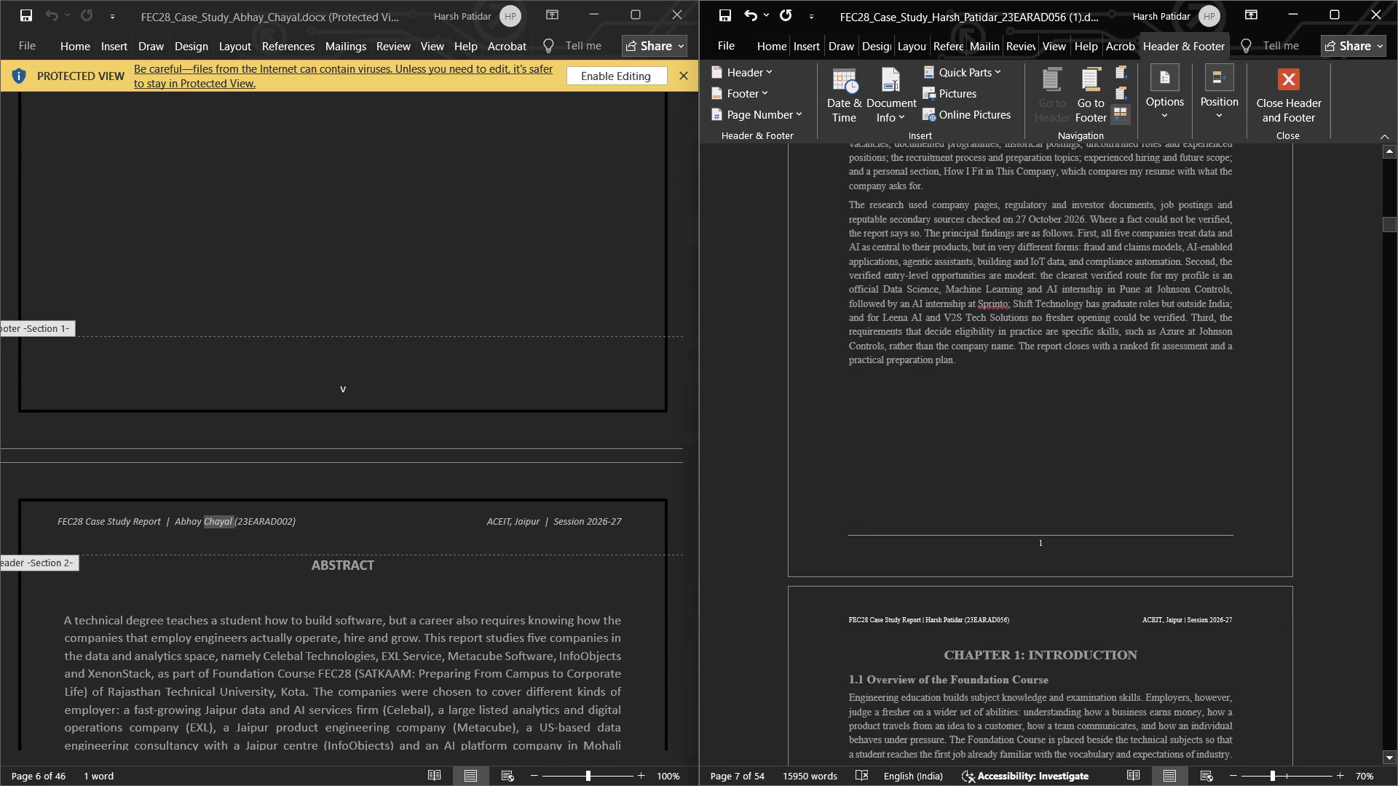
scroll(1302, 644, "down", 2)
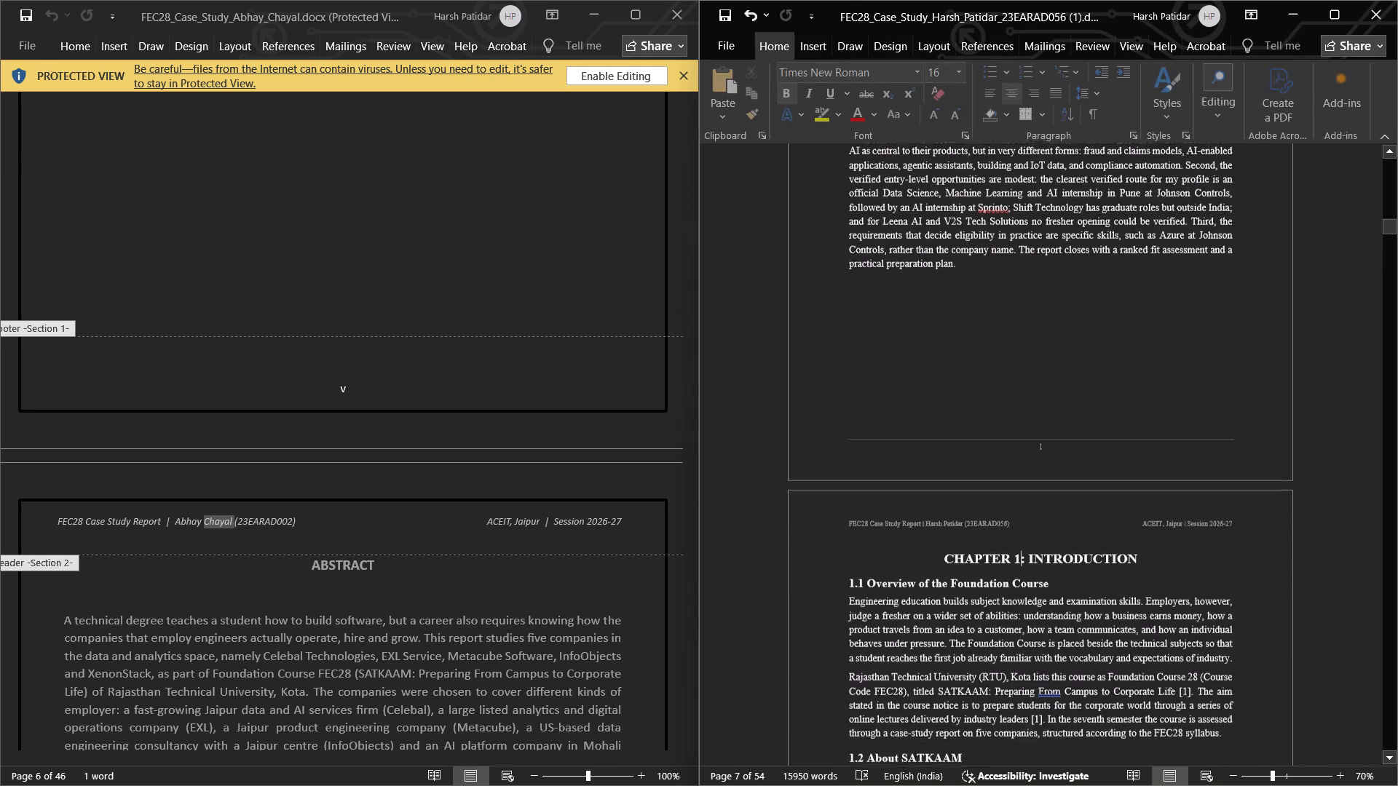
scroll(1302, 644, "down", 3)
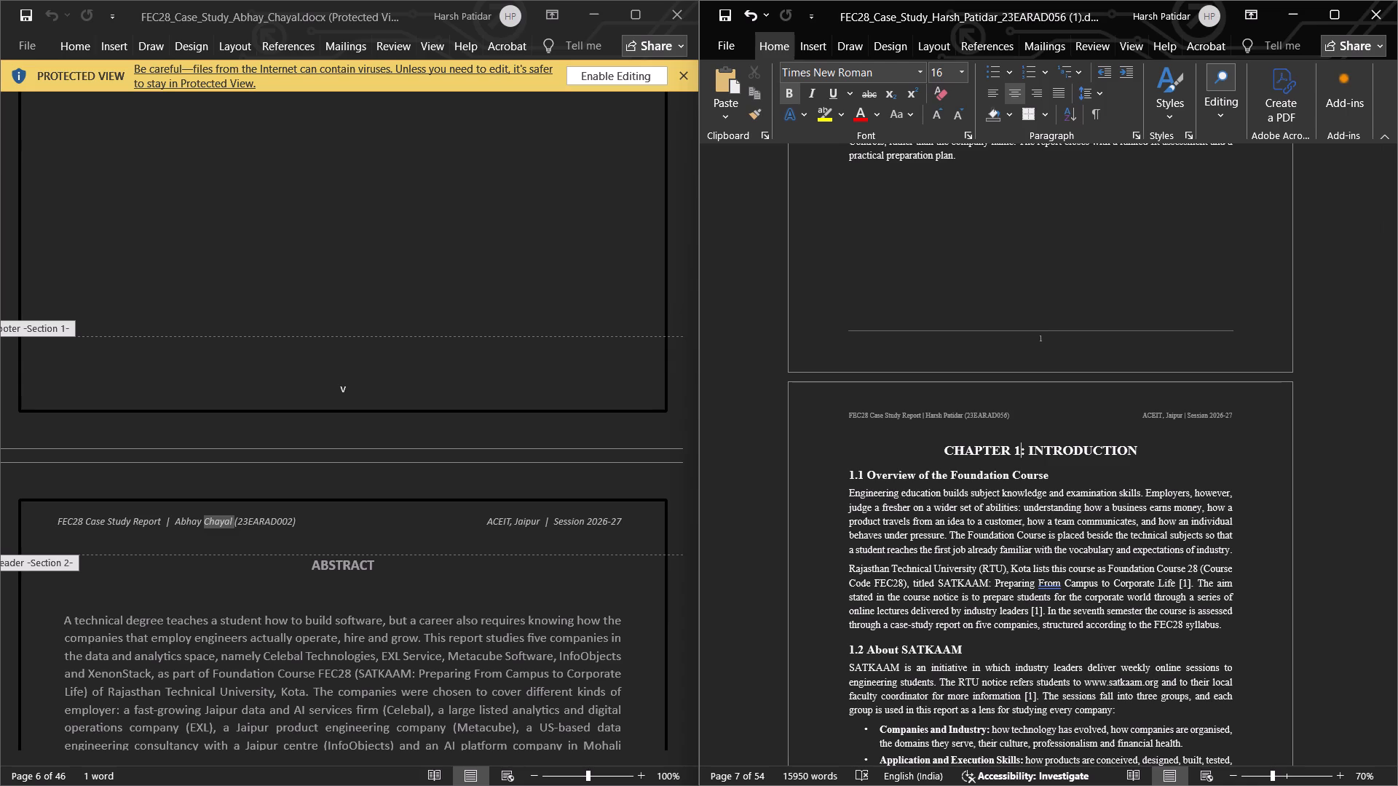
scroll(1302, 644, "down", 1)
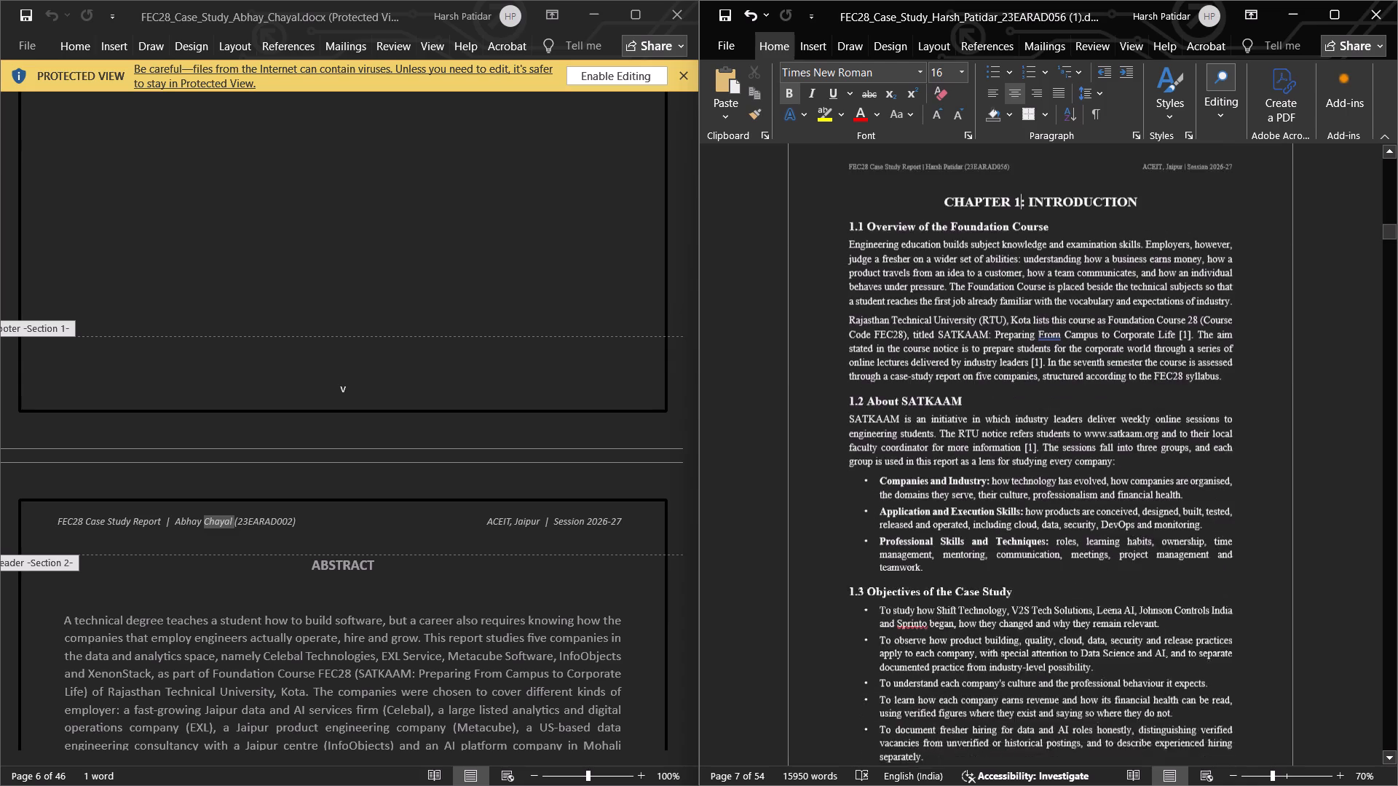
scroll(1302, 644, "down", 4)
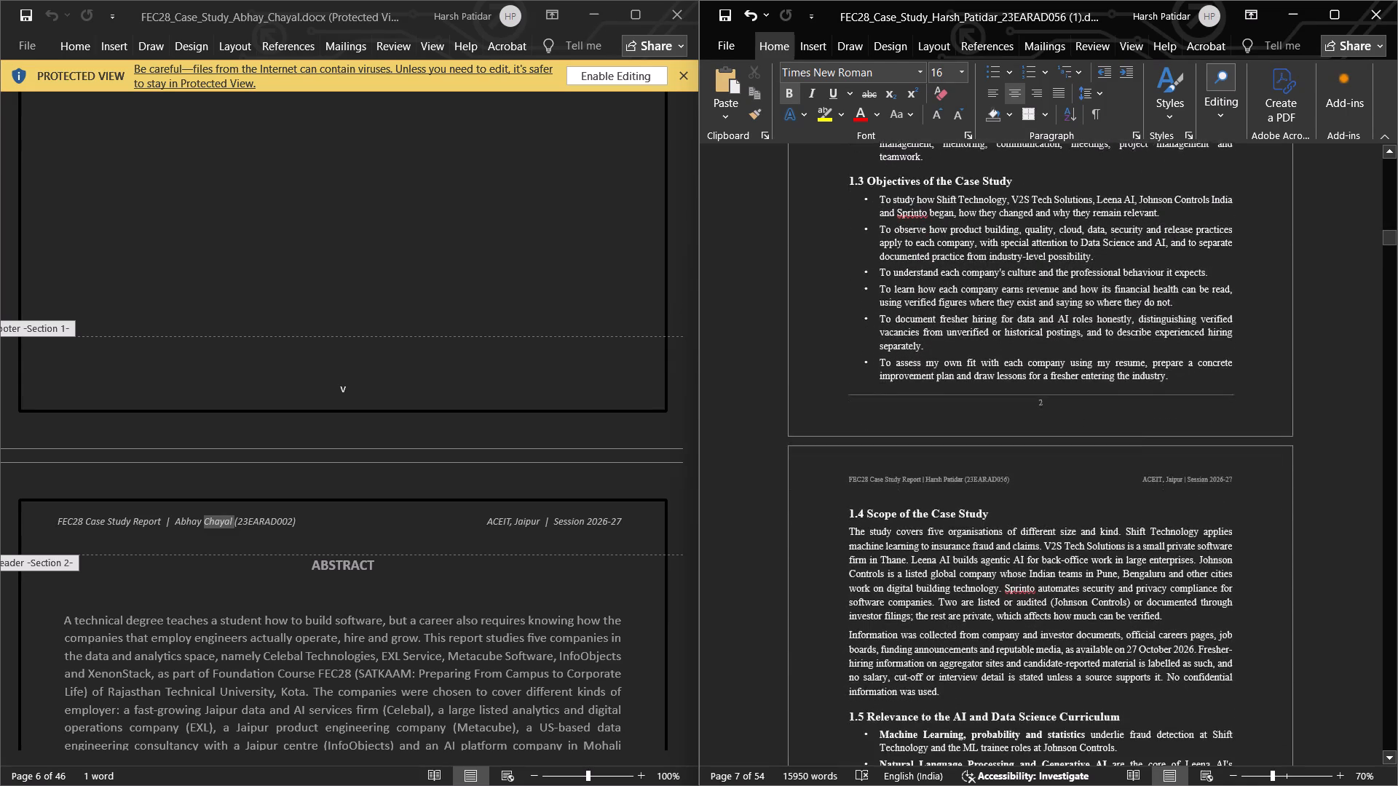
scroll(1302, 644, "down", 4)
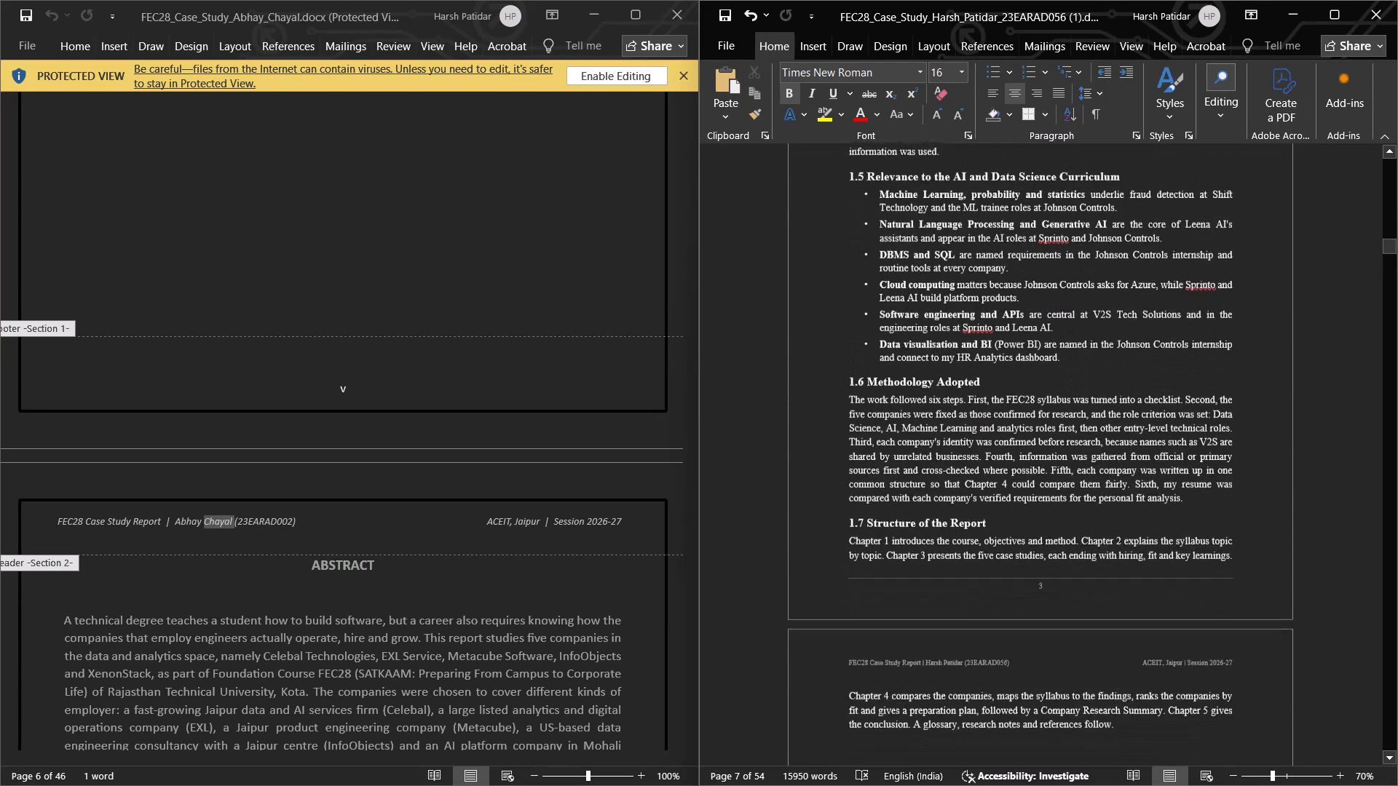
Check the editable report's headers and footer page numbers in Chapter 2 and from the cover page to the List of Contents.
scroll(1302, 644, "down", 4)
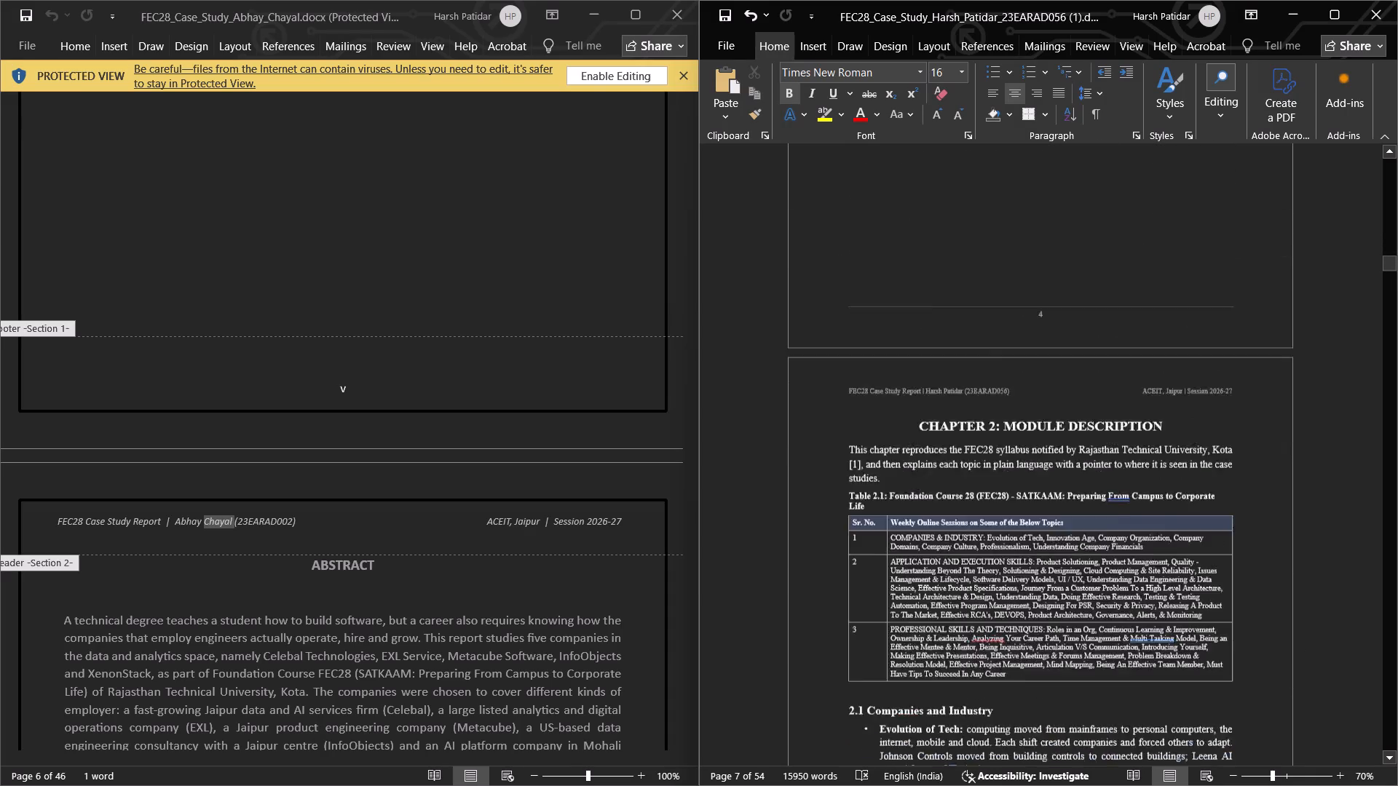
scroll(1302, 644, "down", 1)
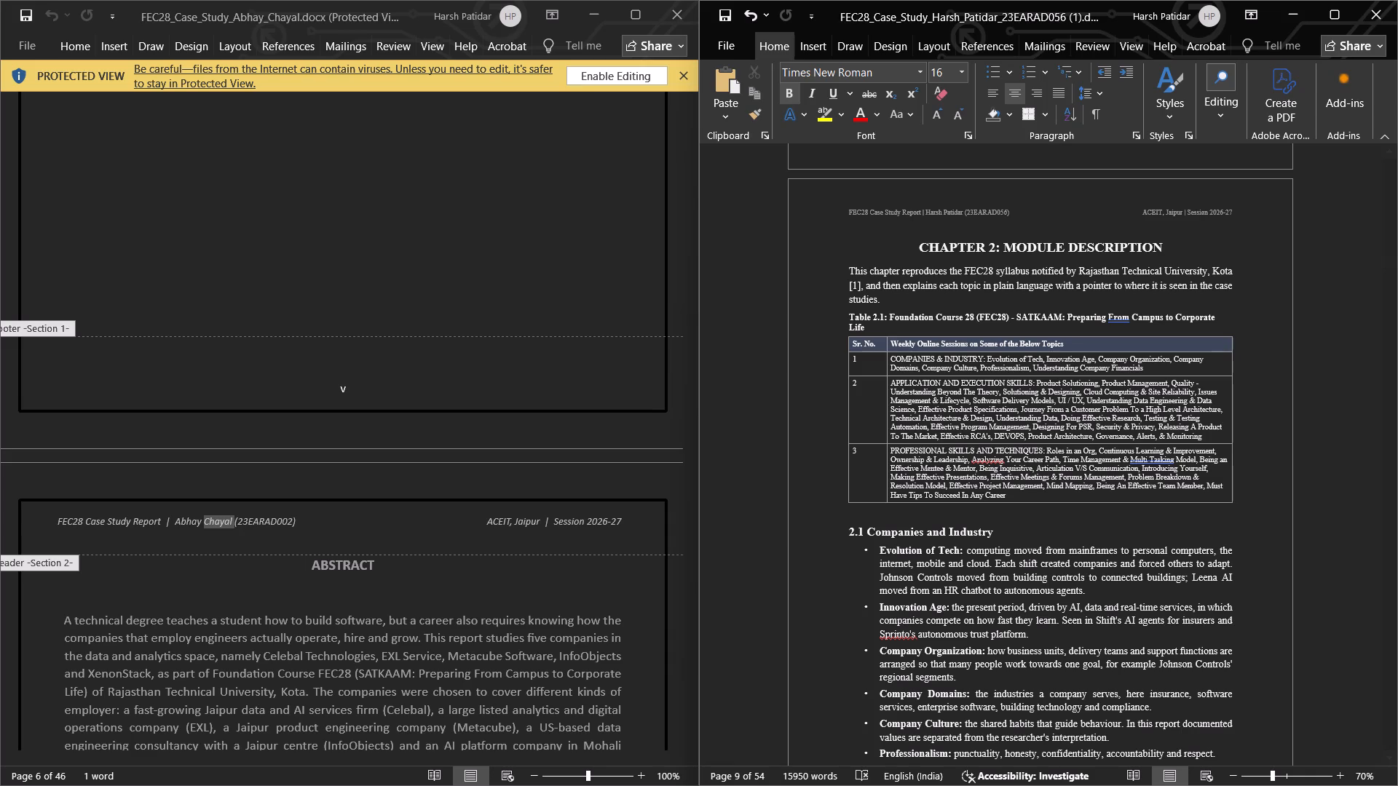
scroll(1302, 644, "down", 1)
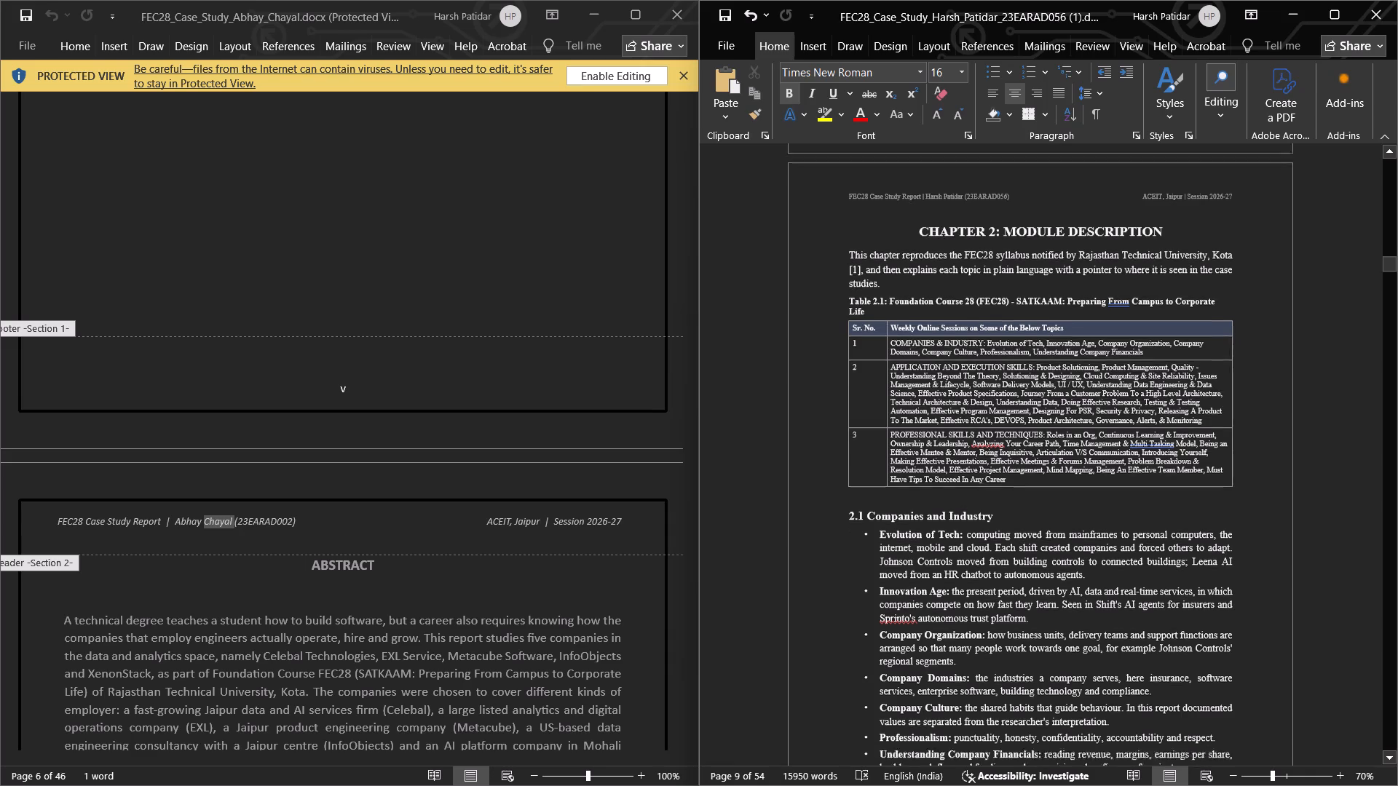
scroll(1302, 644, "down", 1)
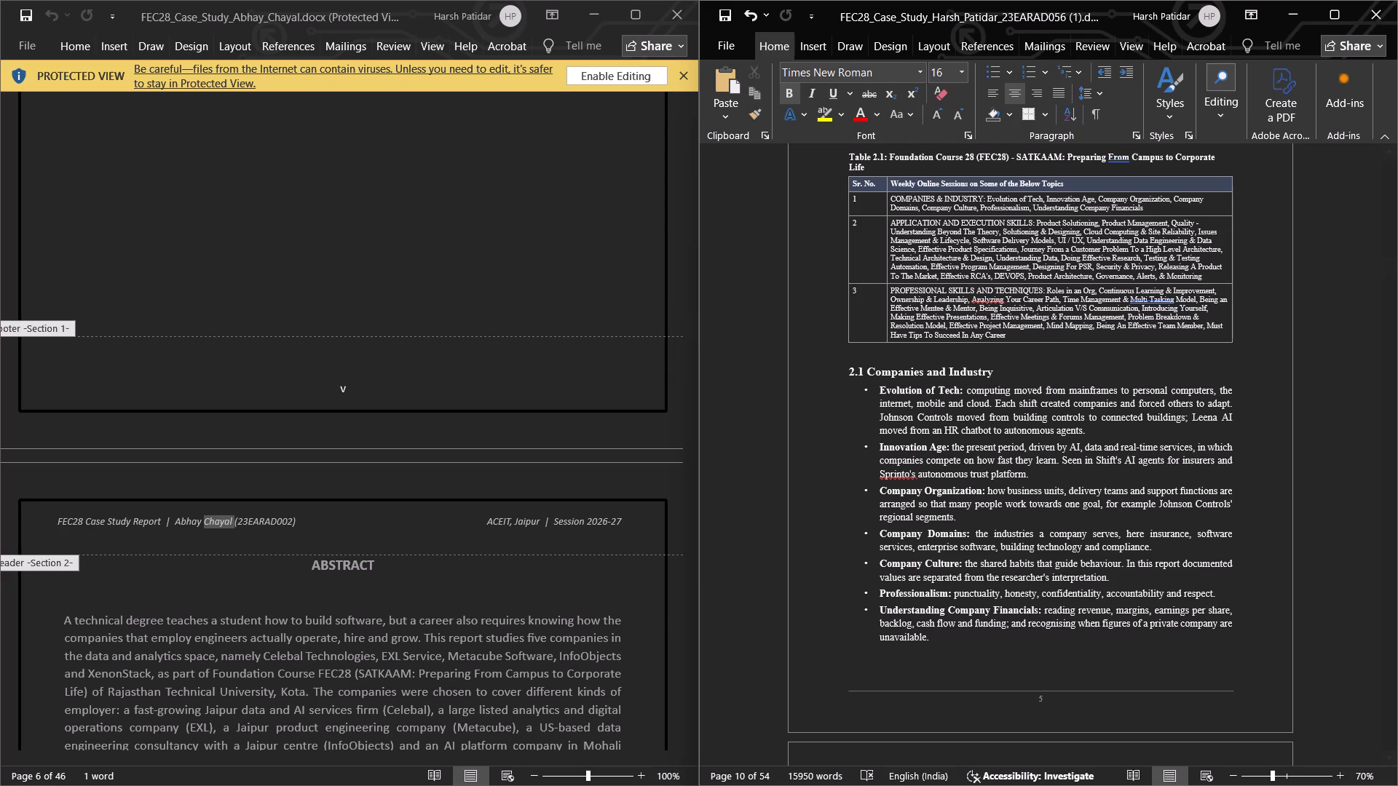
scroll(1007, 508, "up", 16)
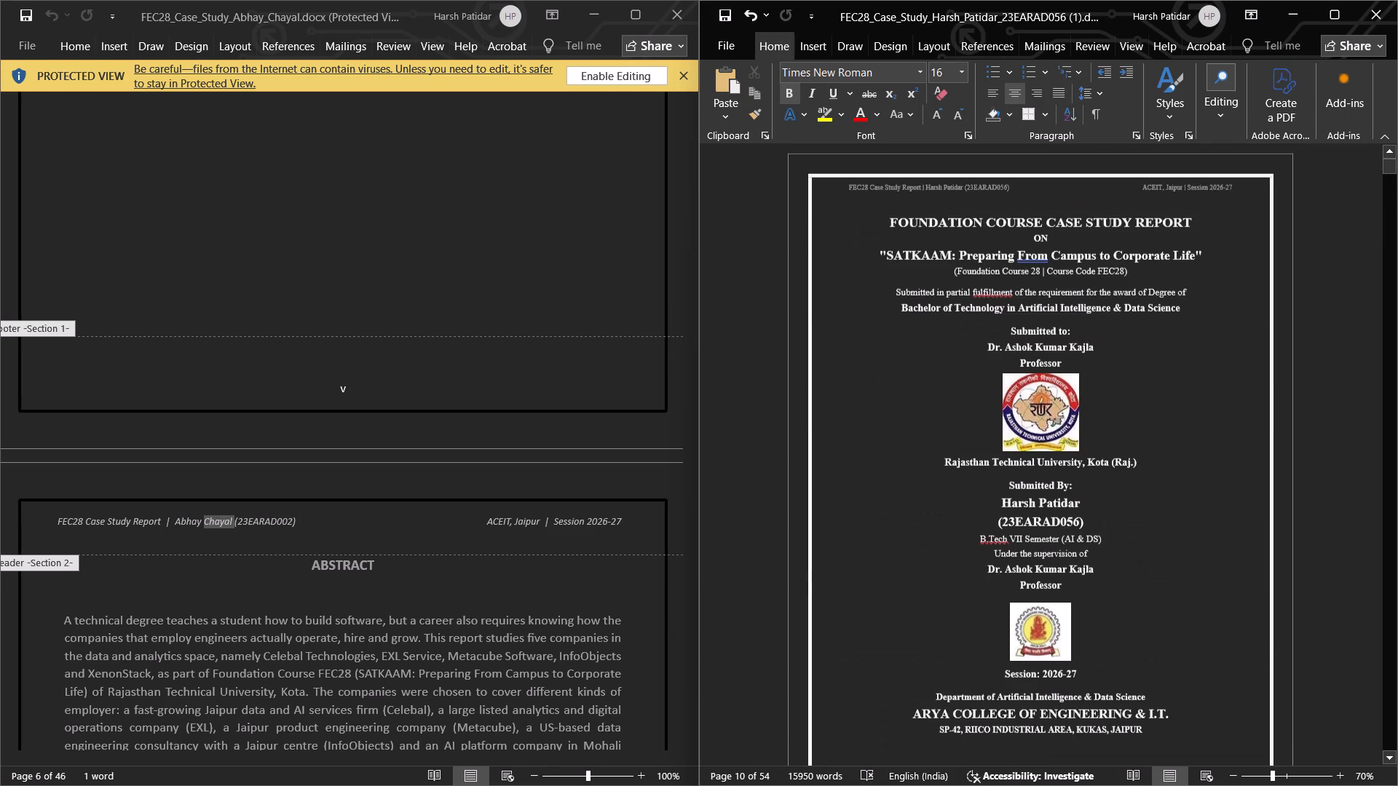
scroll(1031, 394, "down", 5)
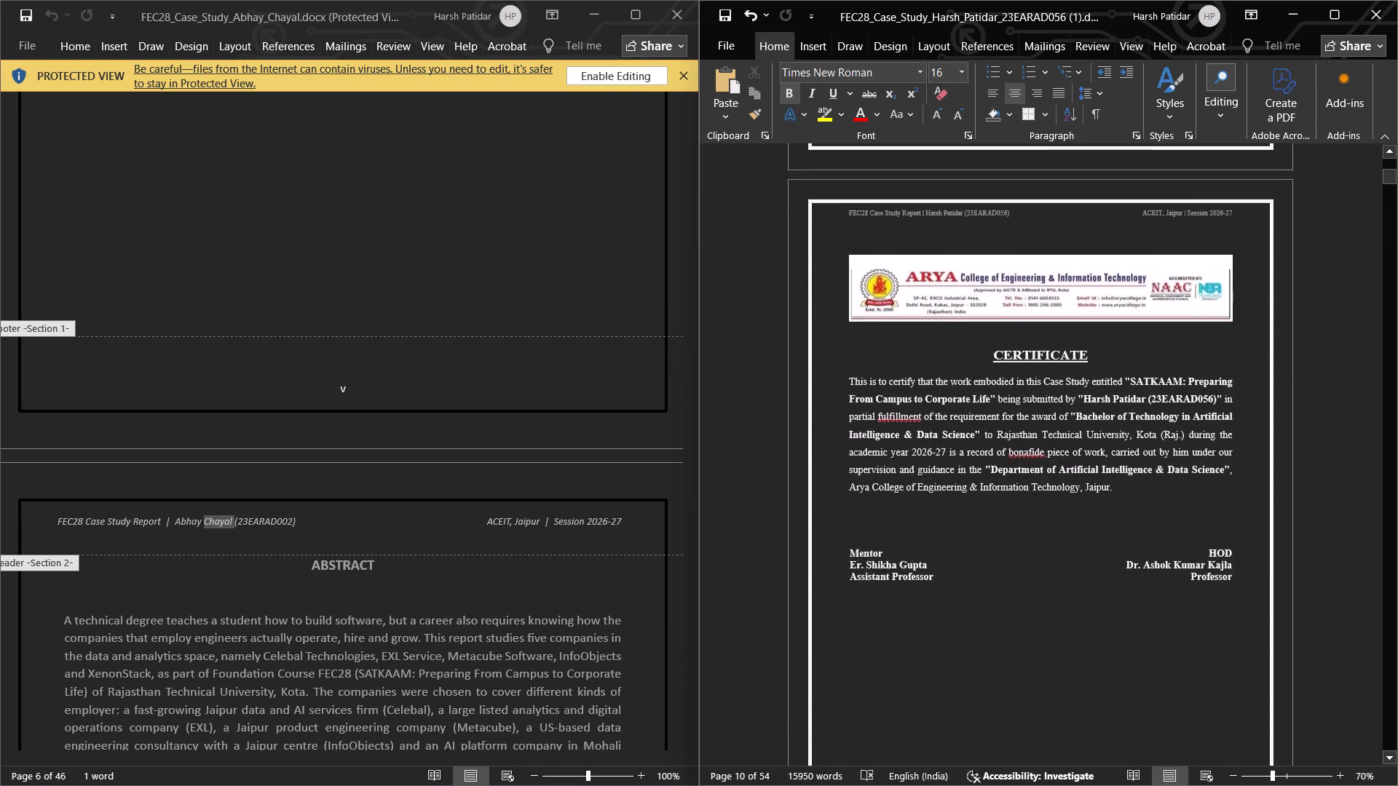
scroll(1031, 394, "down", 7)
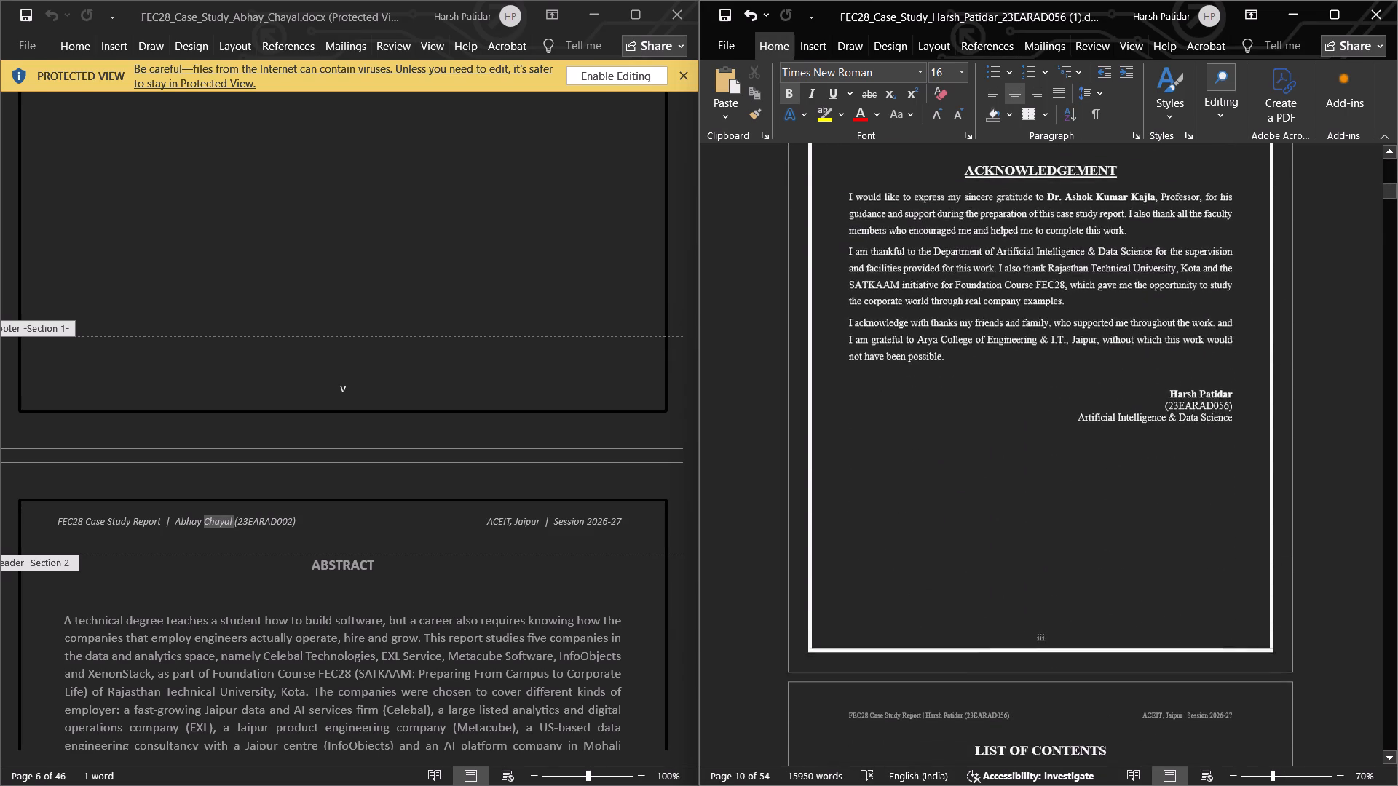
scroll(1031, 394, "down", 2)
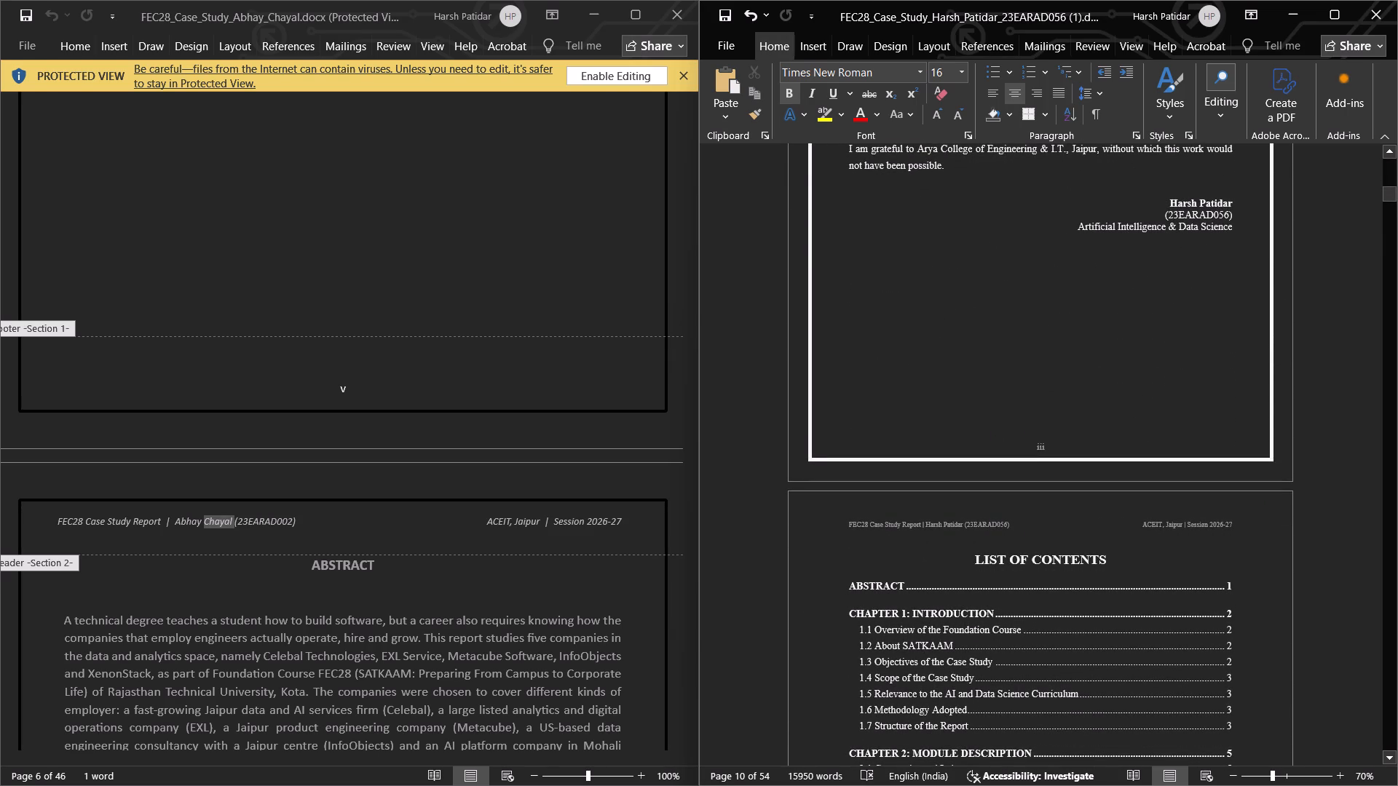
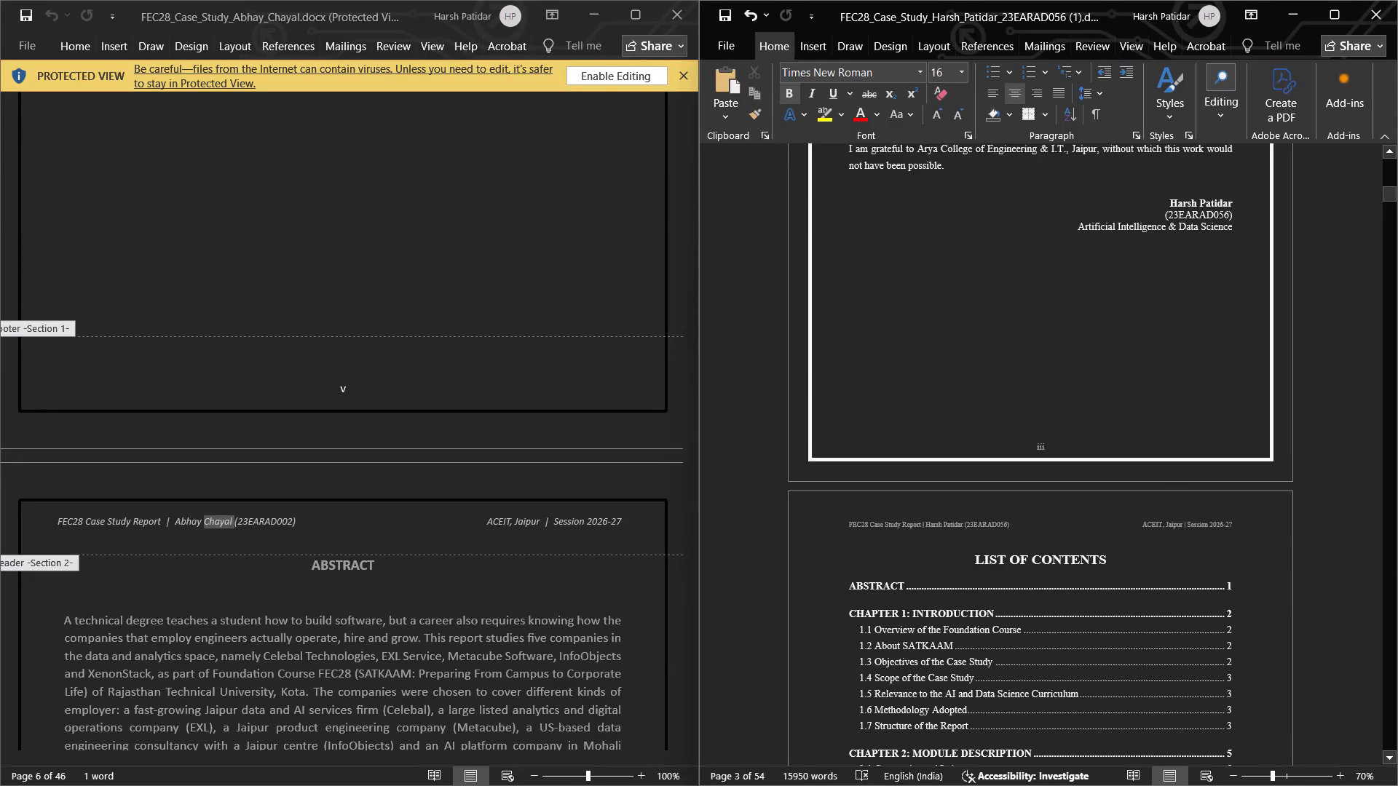
Open the Acknowledgement page's header in the editable report and inspect the section headers and footers from the cover page to the Abstract.
scroll(1118, 489, "up", 2)
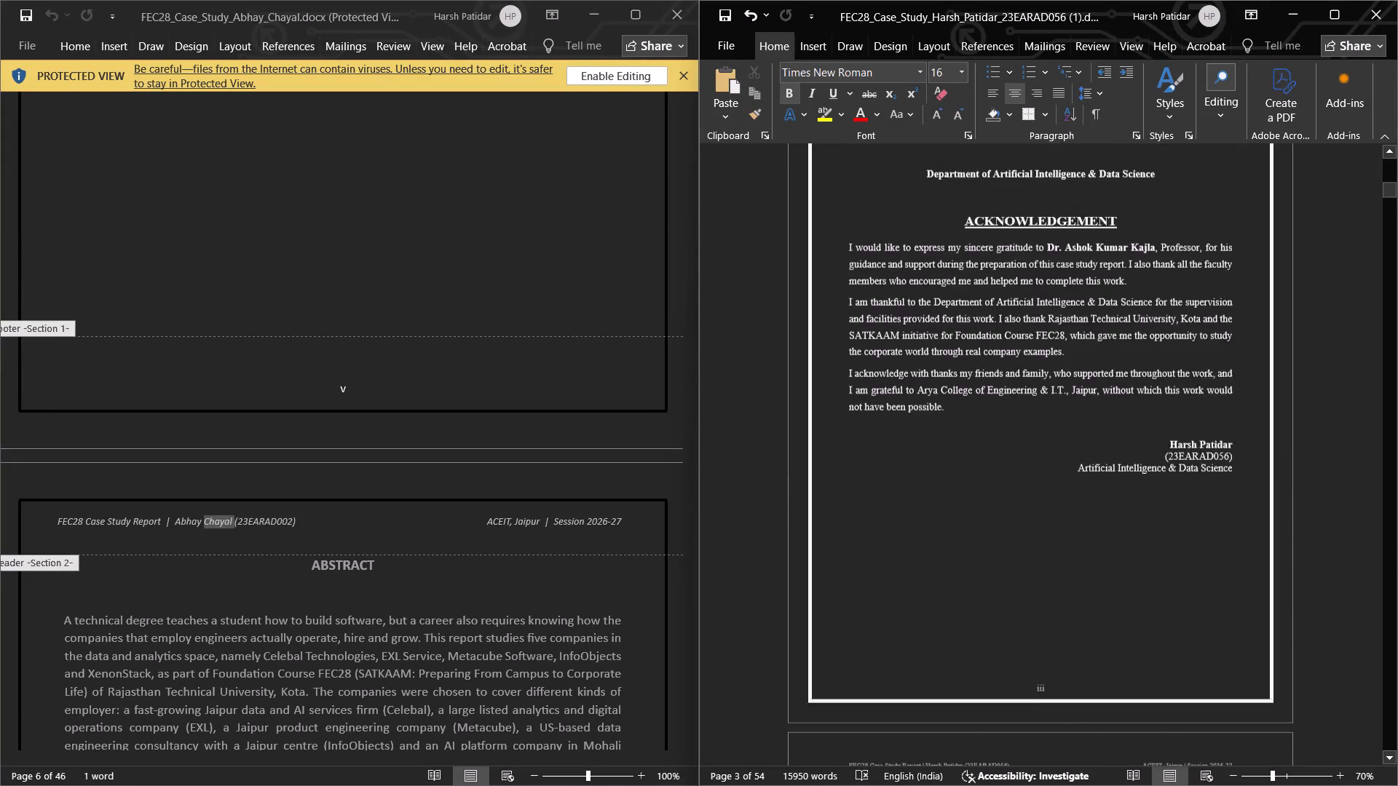
scroll(1118, 489, "up", 3)
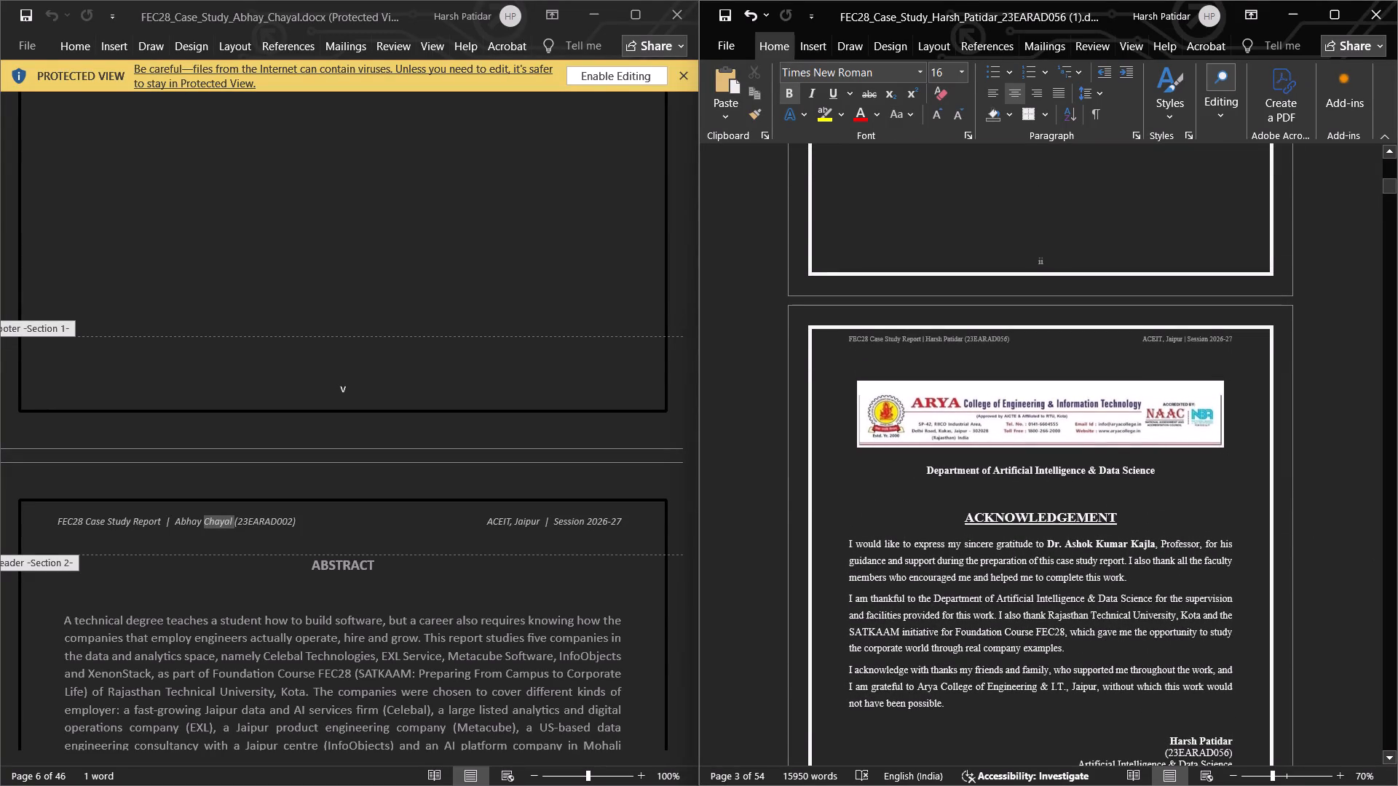
double_click(1039, 343)
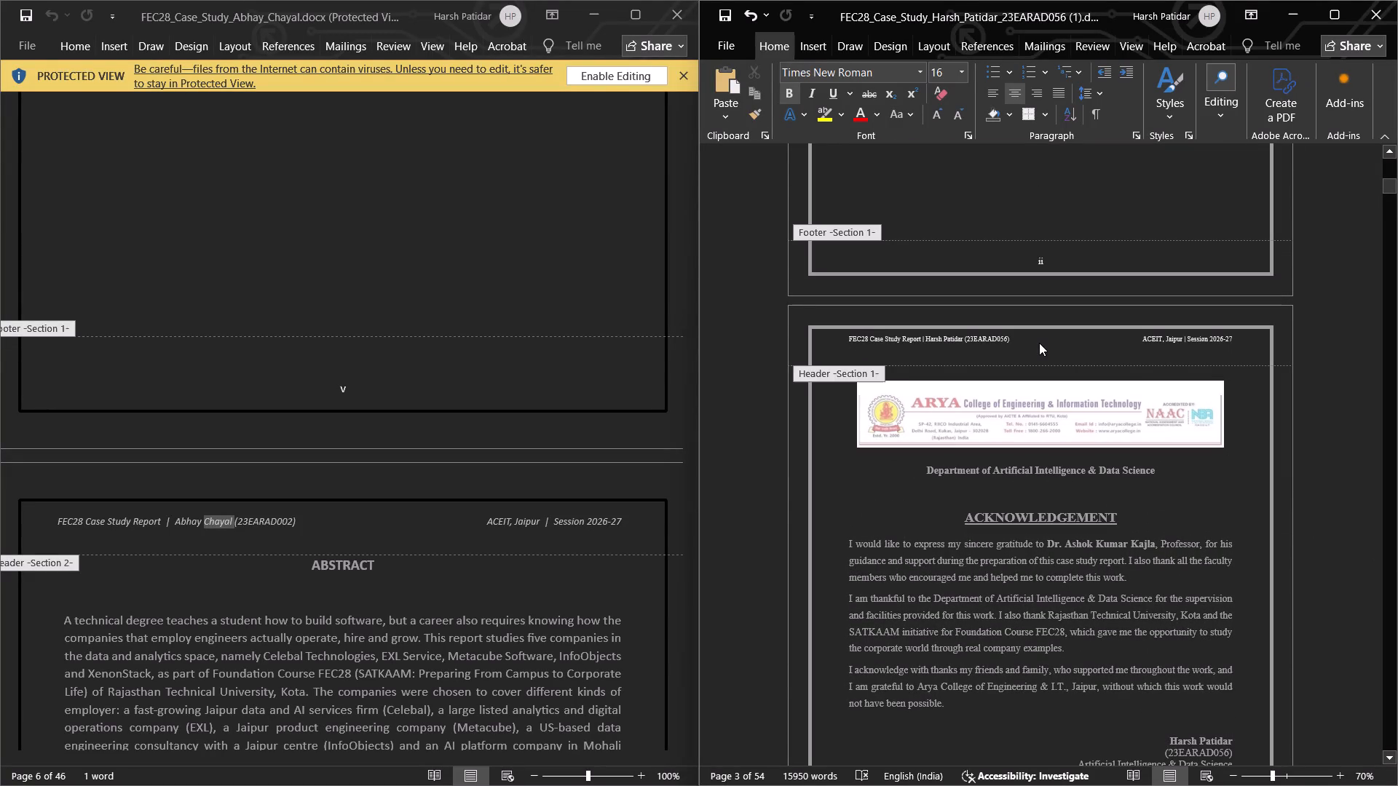
scroll(1039, 343, "up", 10)
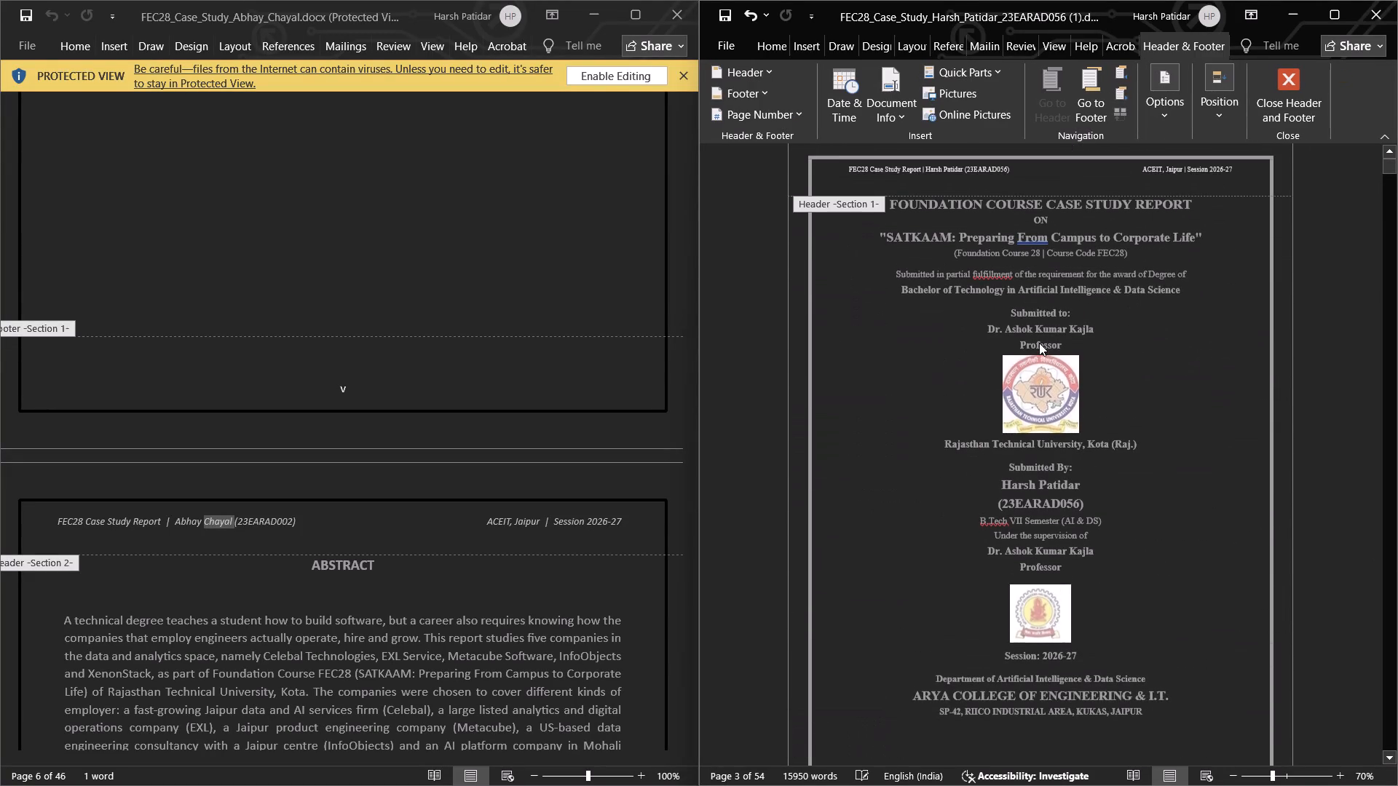
scroll(1039, 343, "up", 1)
scroll(1039, 343, "down", 1)
scroll(1039, 343, "up", 2)
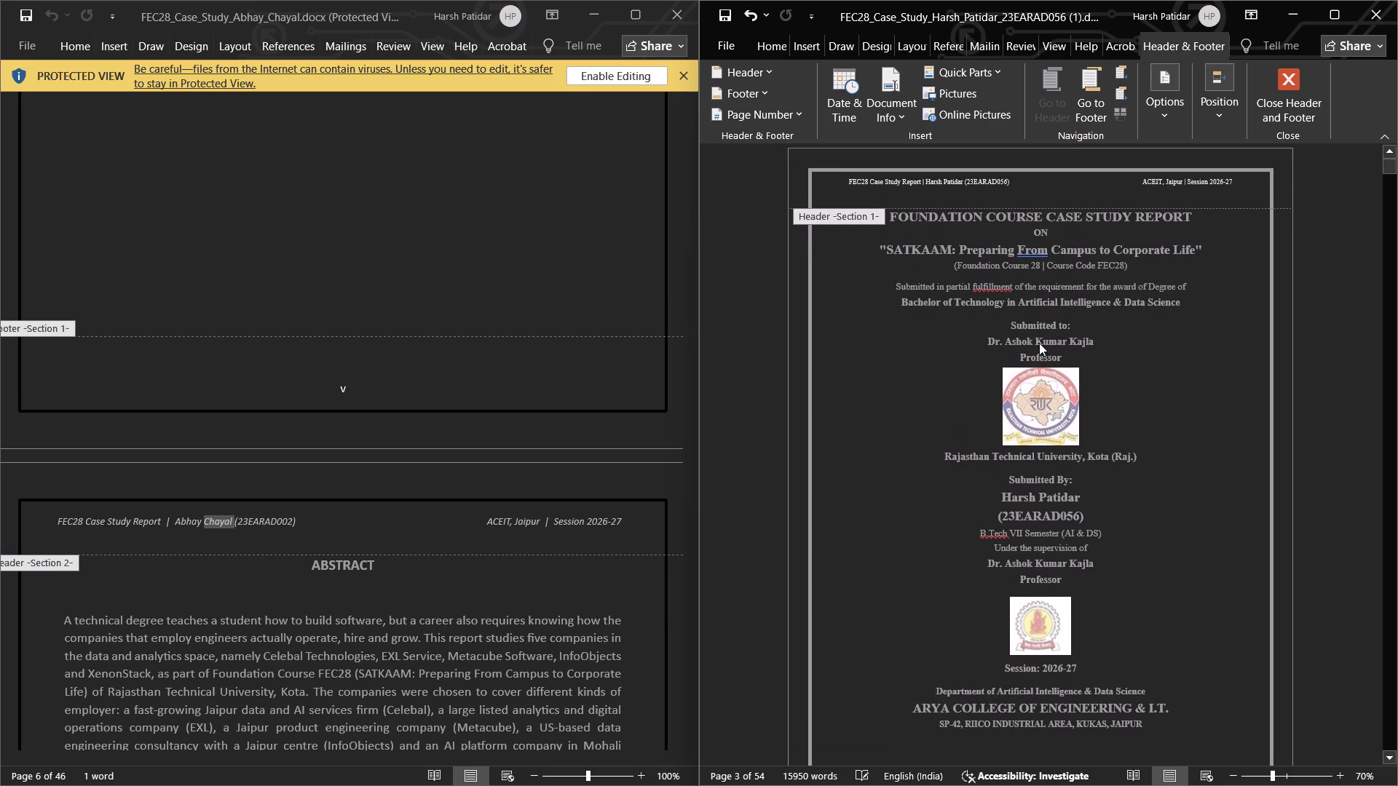
scroll(949, 215, "down", 2)
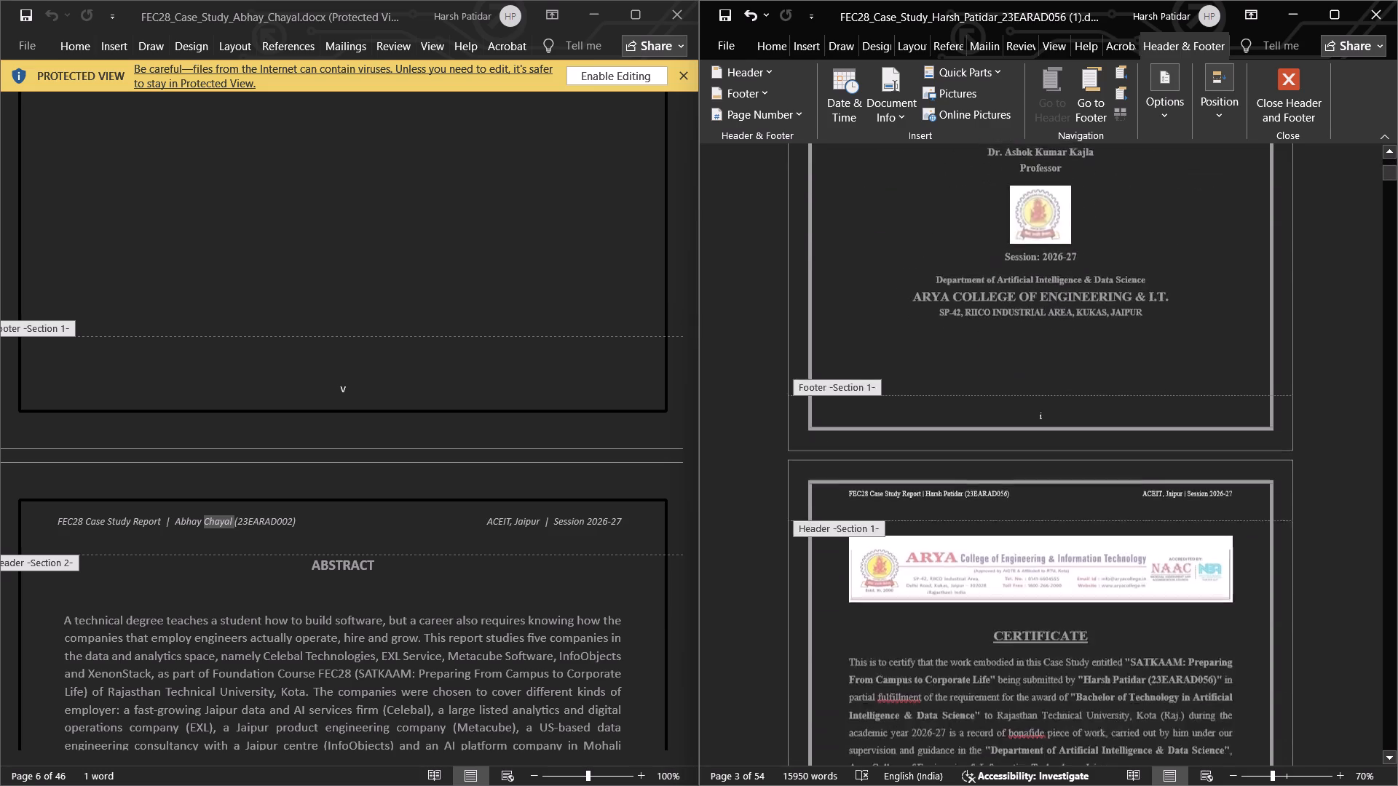
scroll(949, 215, "down", 15)
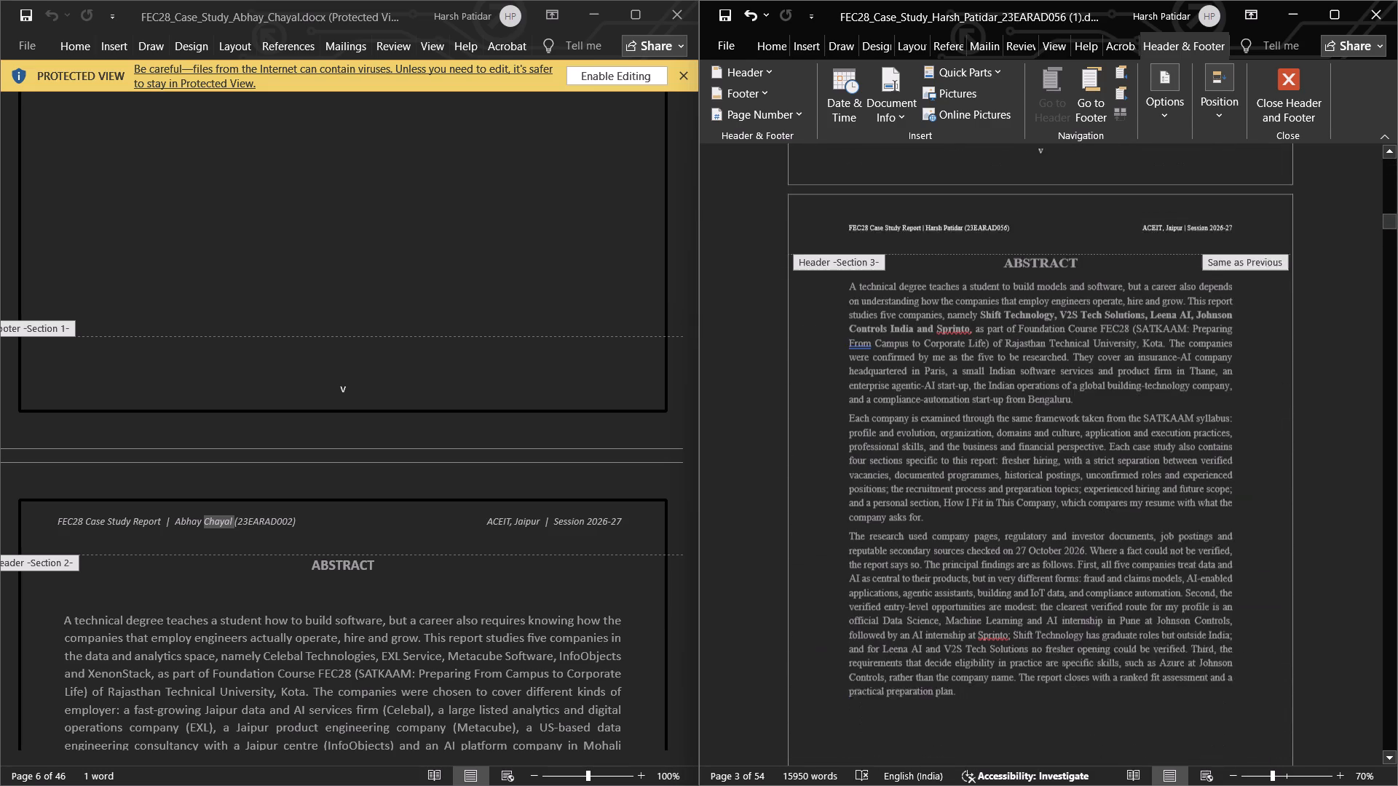
Examine the section labels, page borders and footer numbers from the Abstract back through the List of Contents to the Acknowledgement.
scroll(949, 215, "up", 2)
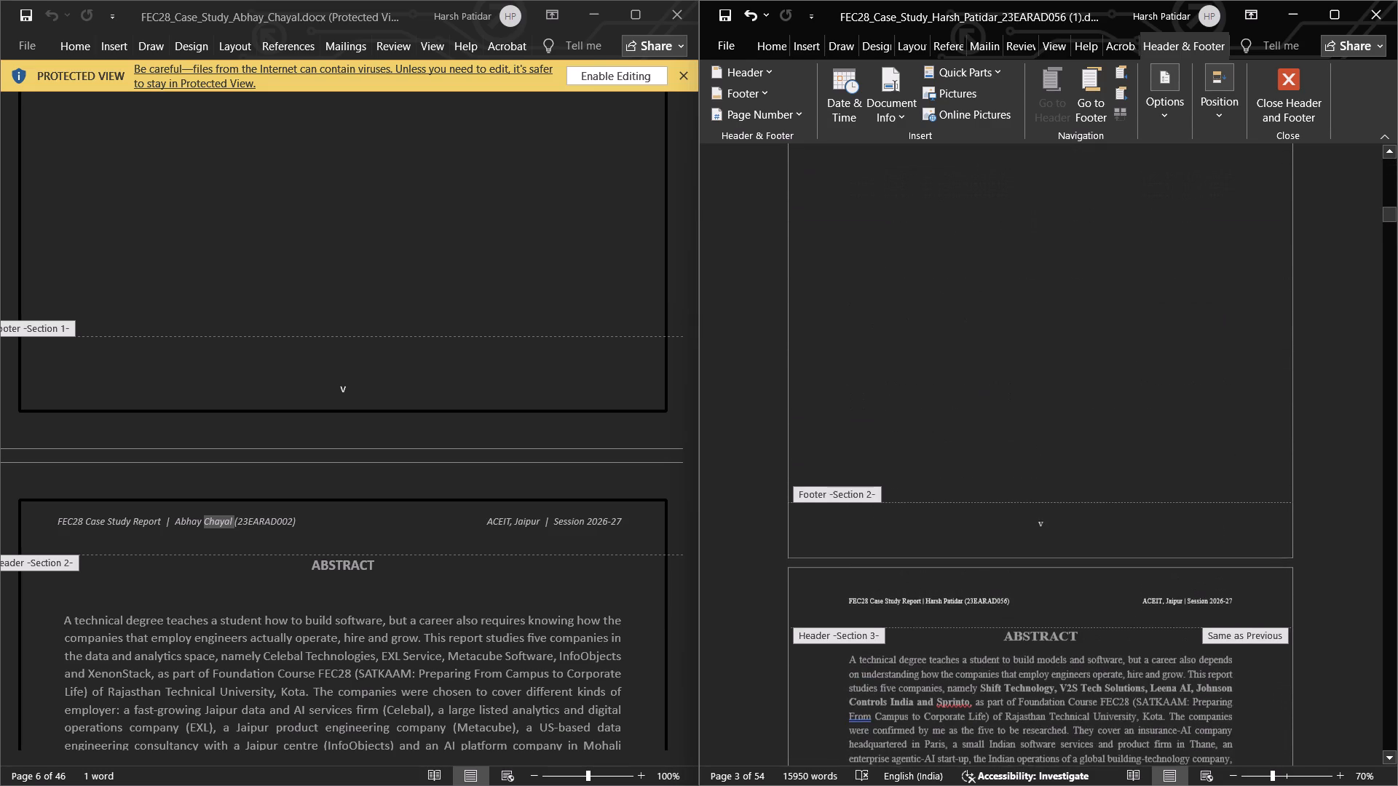
scroll(886, 504, "up", 1)
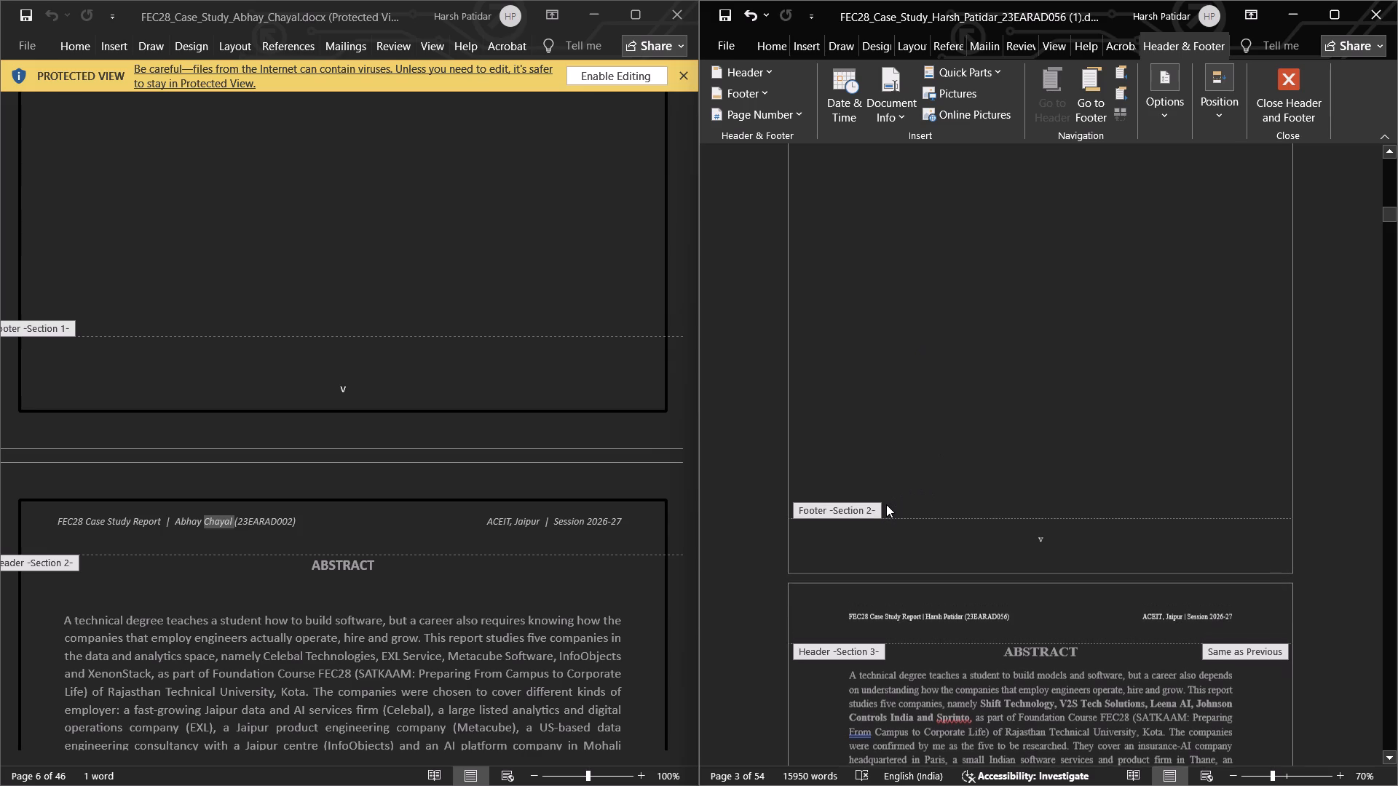
scroll(886, 504, "up", 1)
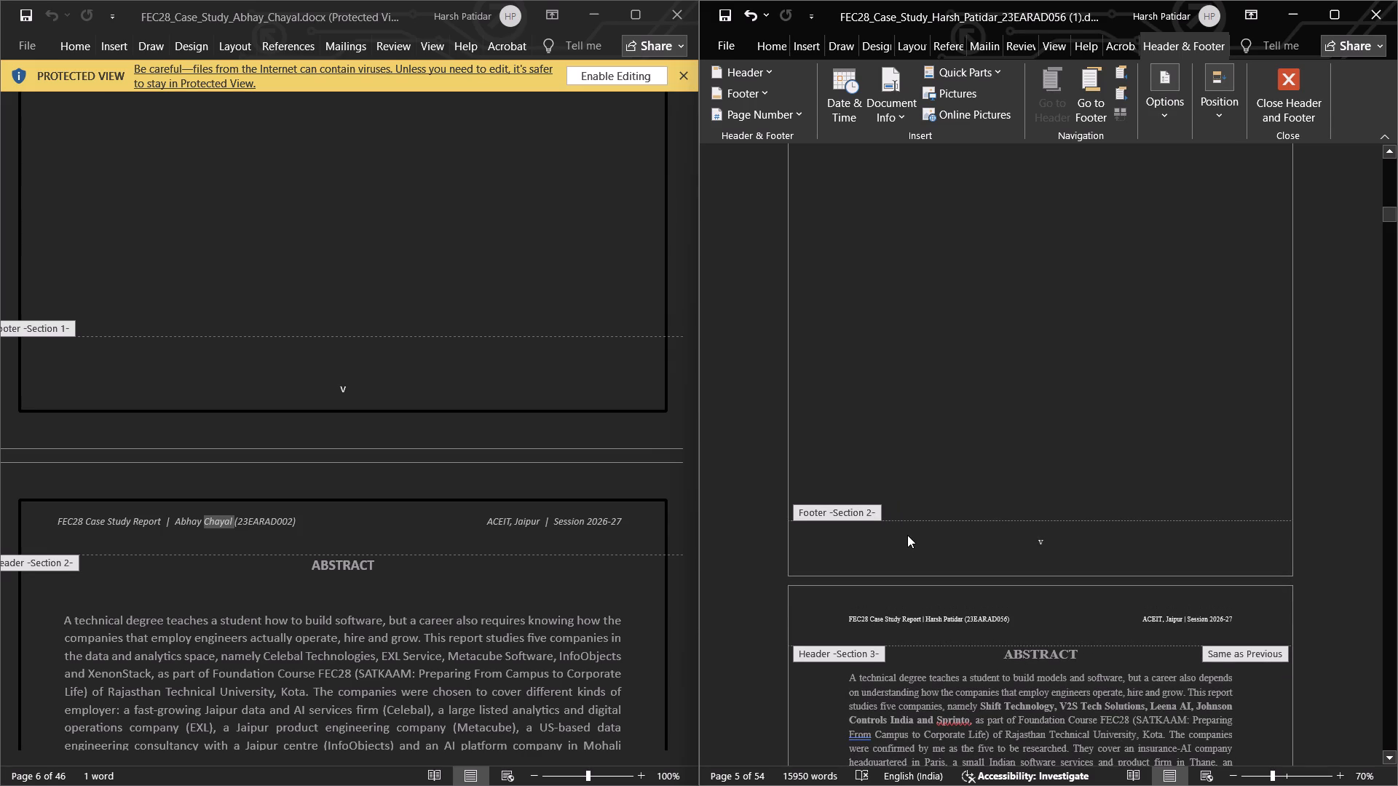
scroll(907, 535, "up", 2)
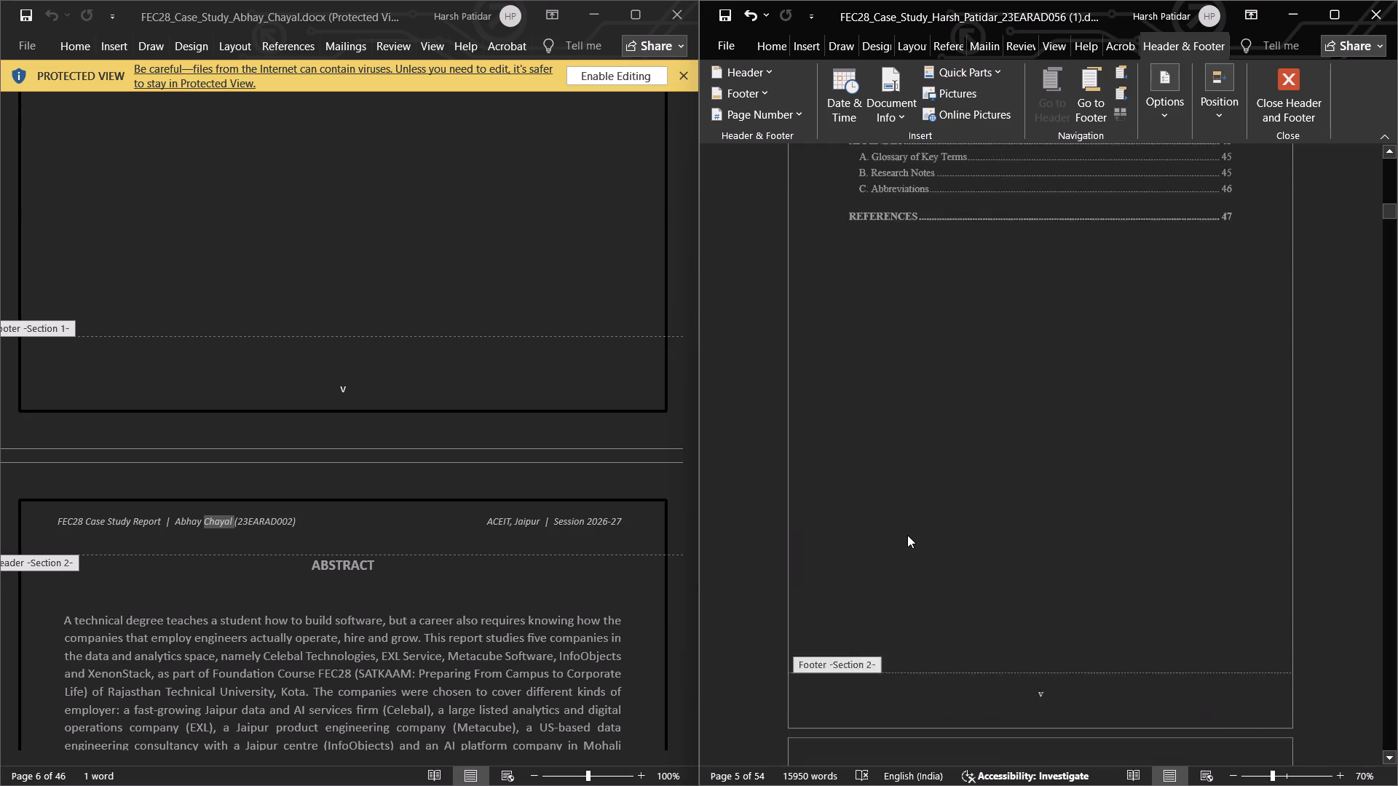
scroll(907, 535, "up", 4)
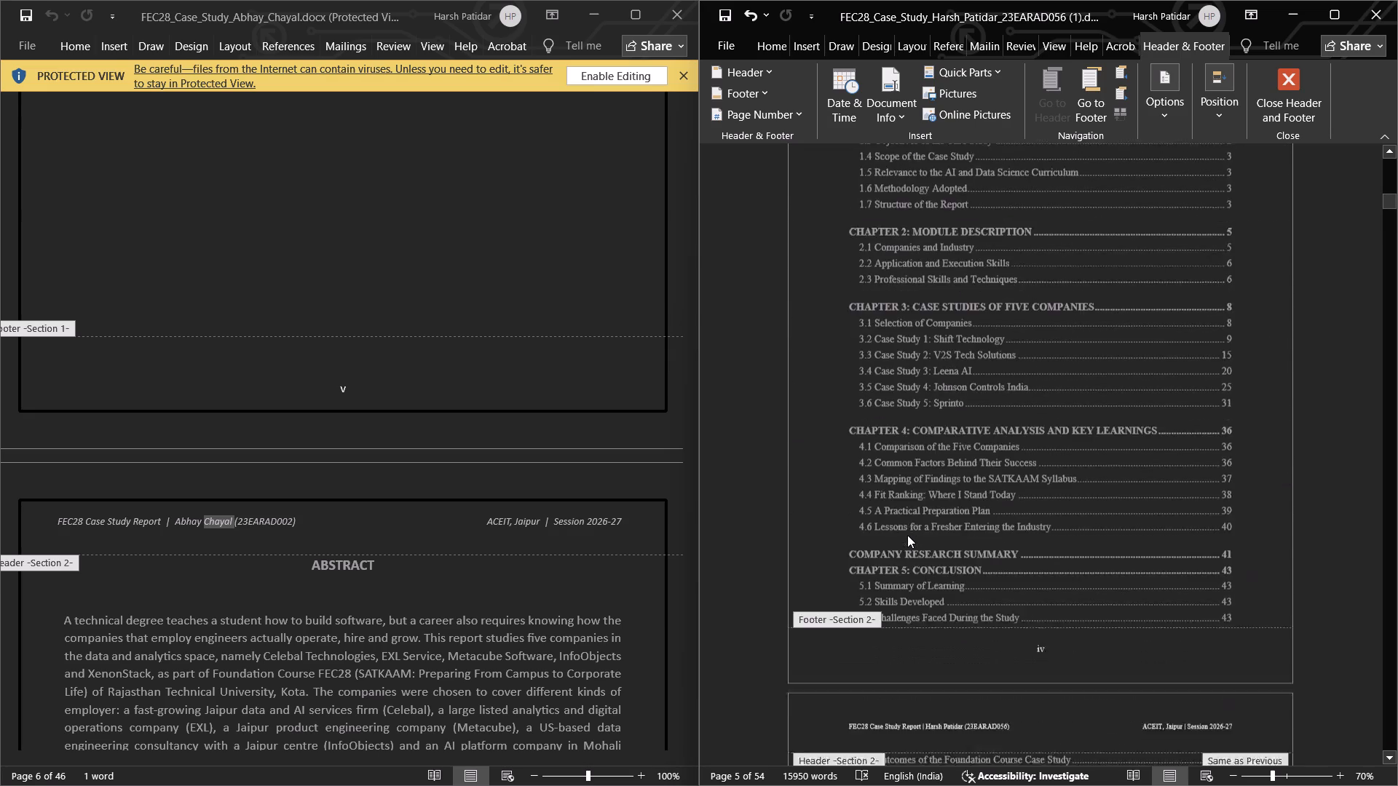
scroll(907, 535, "up", 2)
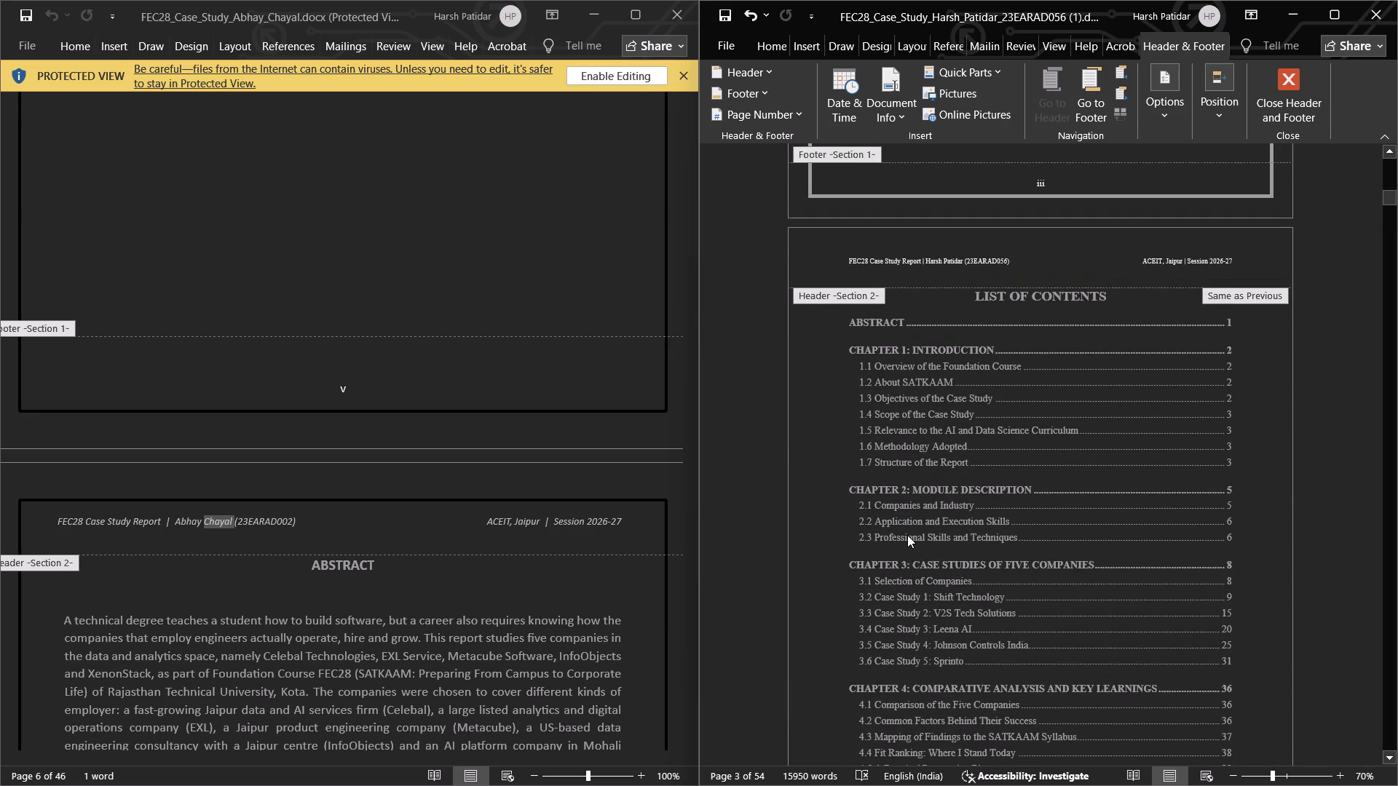
scroll(907, 535, "up", 3)
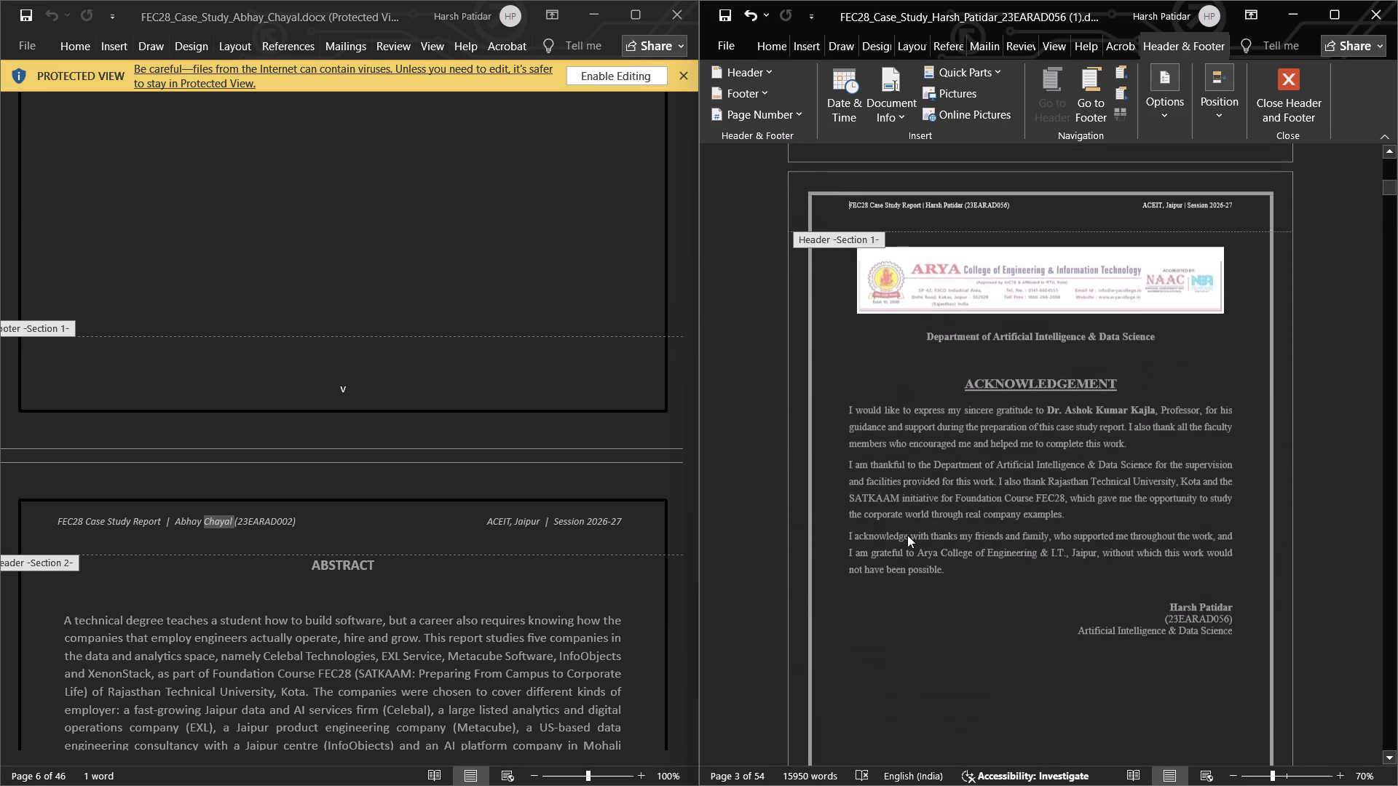
scroll(907, 535, "up", 1)
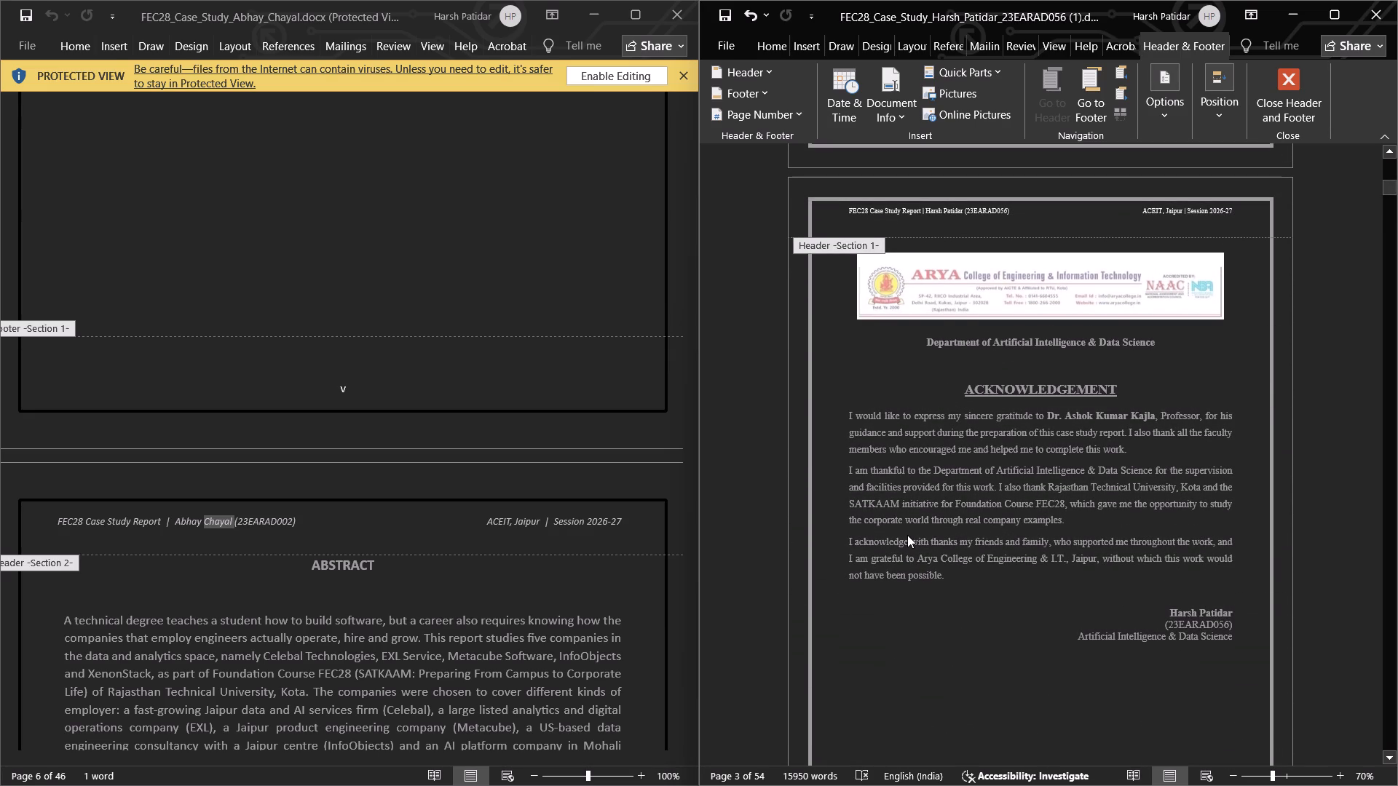
scroll(907, 535, "up", 1)
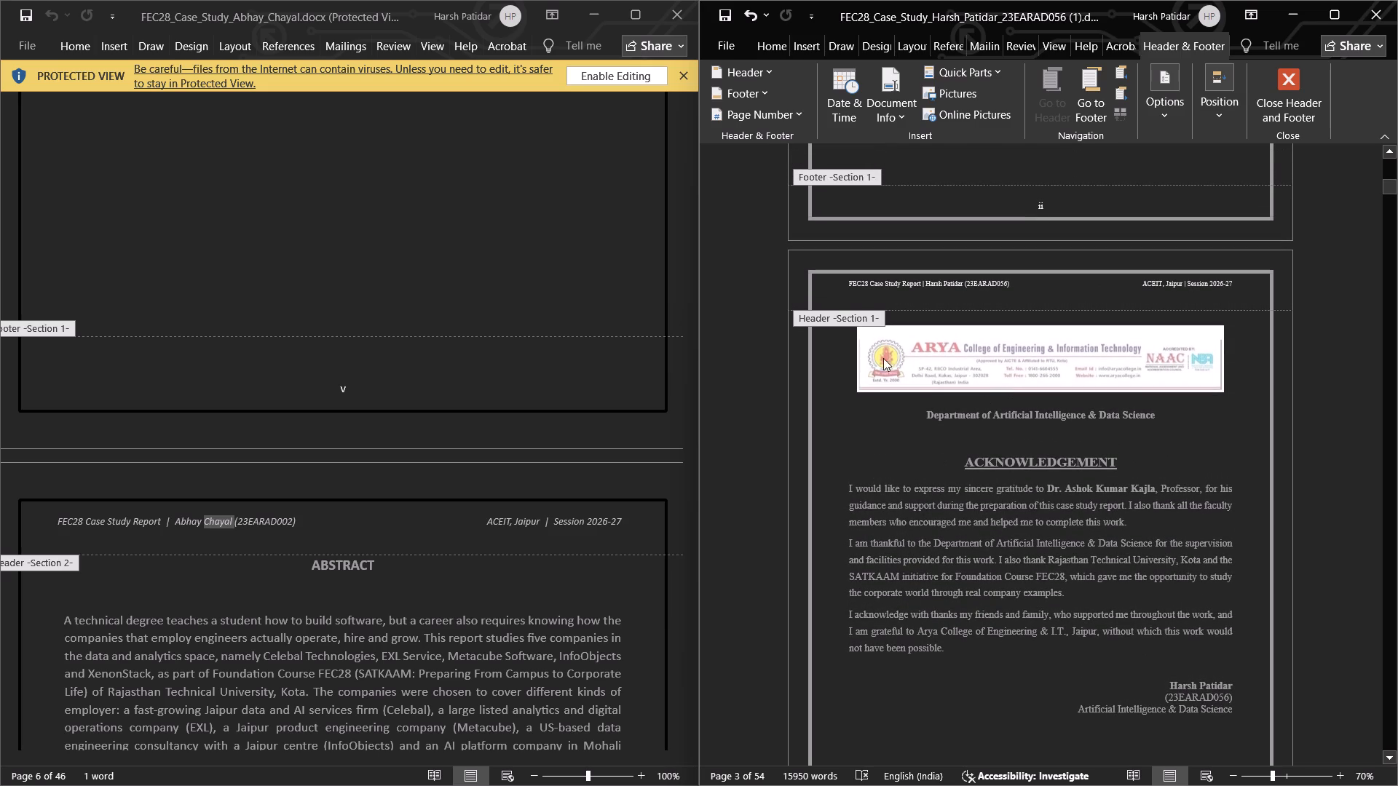
Examine the Section 1 to Section 2 transition after the Acknowledgement, and the header and footer on the cover and Certificate pages.
scroll(881, 365, "down", 2)
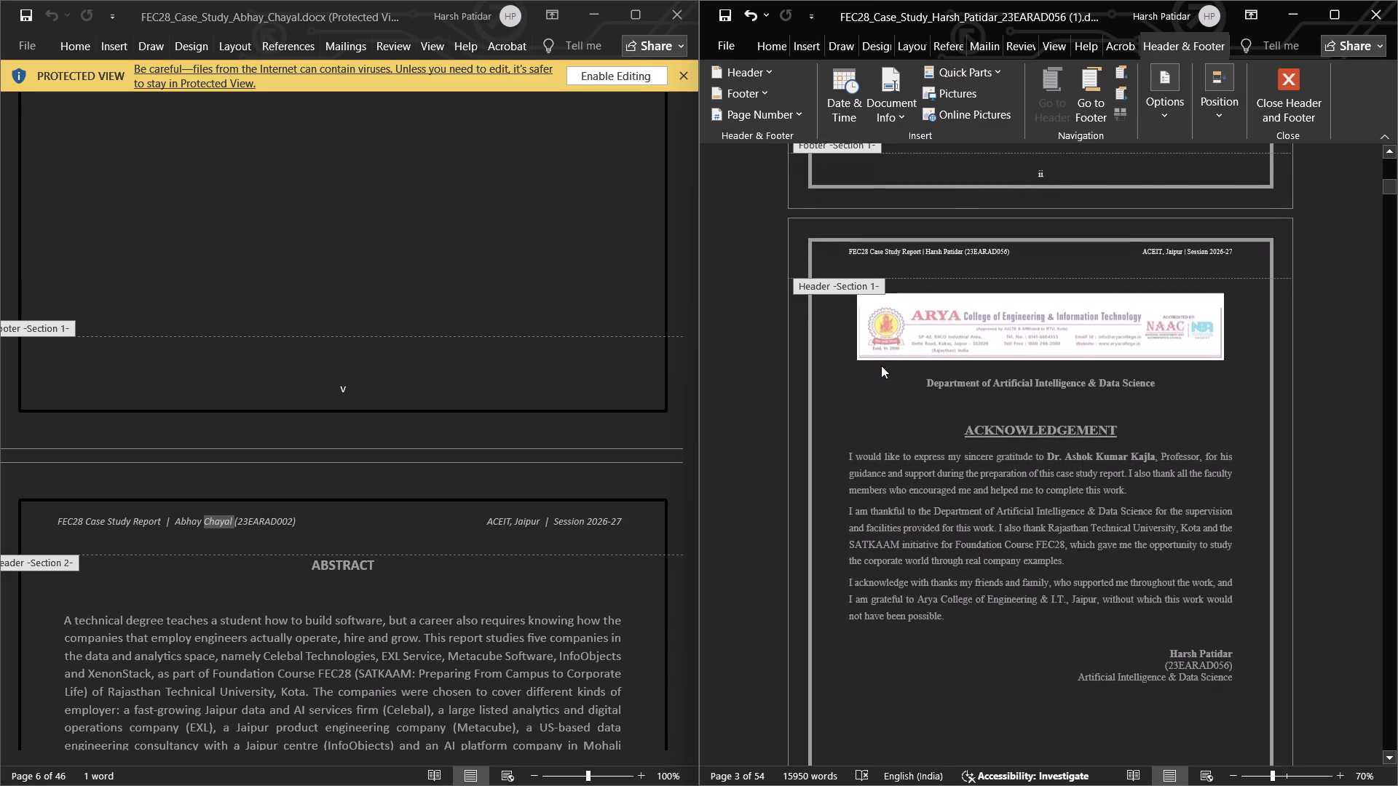
scroll(881, 365, "down", 4)
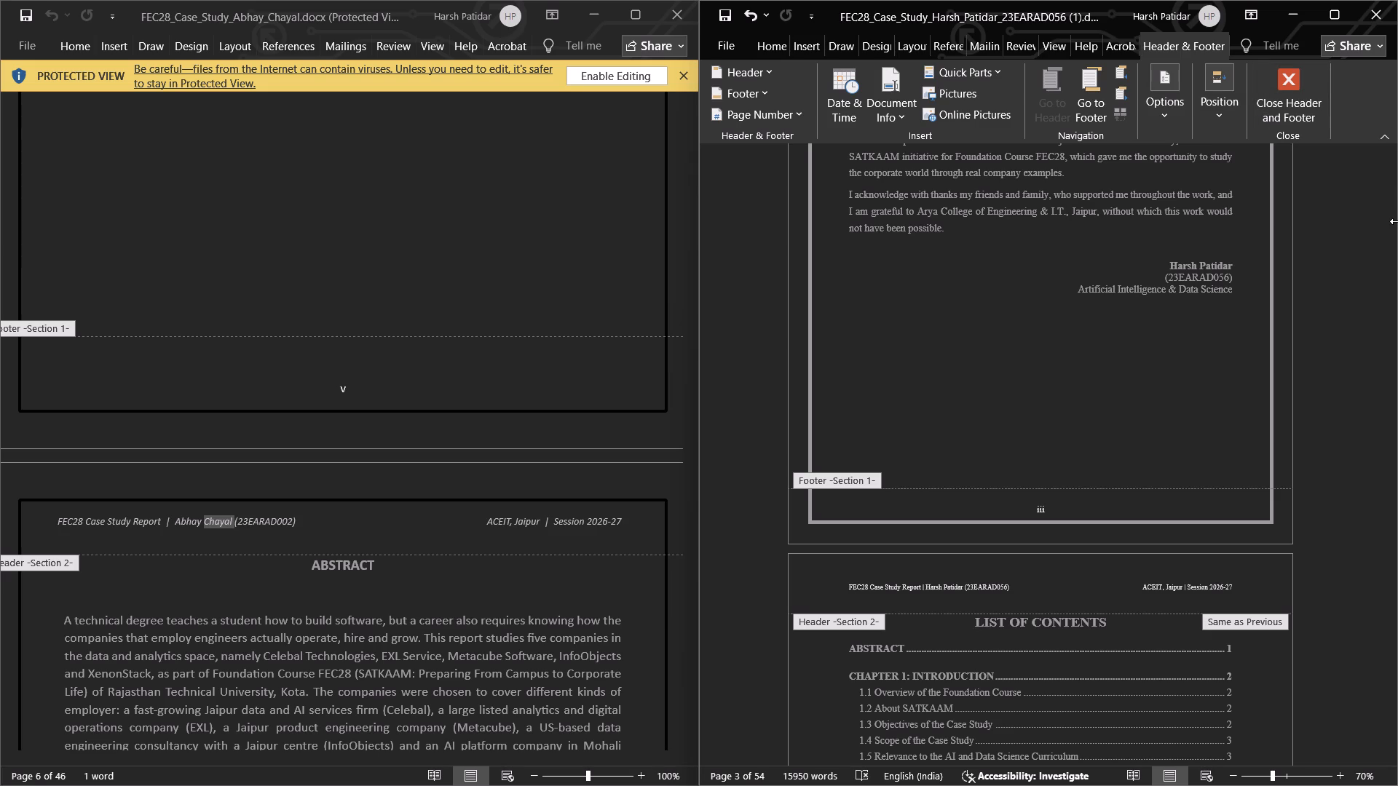
scroll(1397, 246, "down", 1)
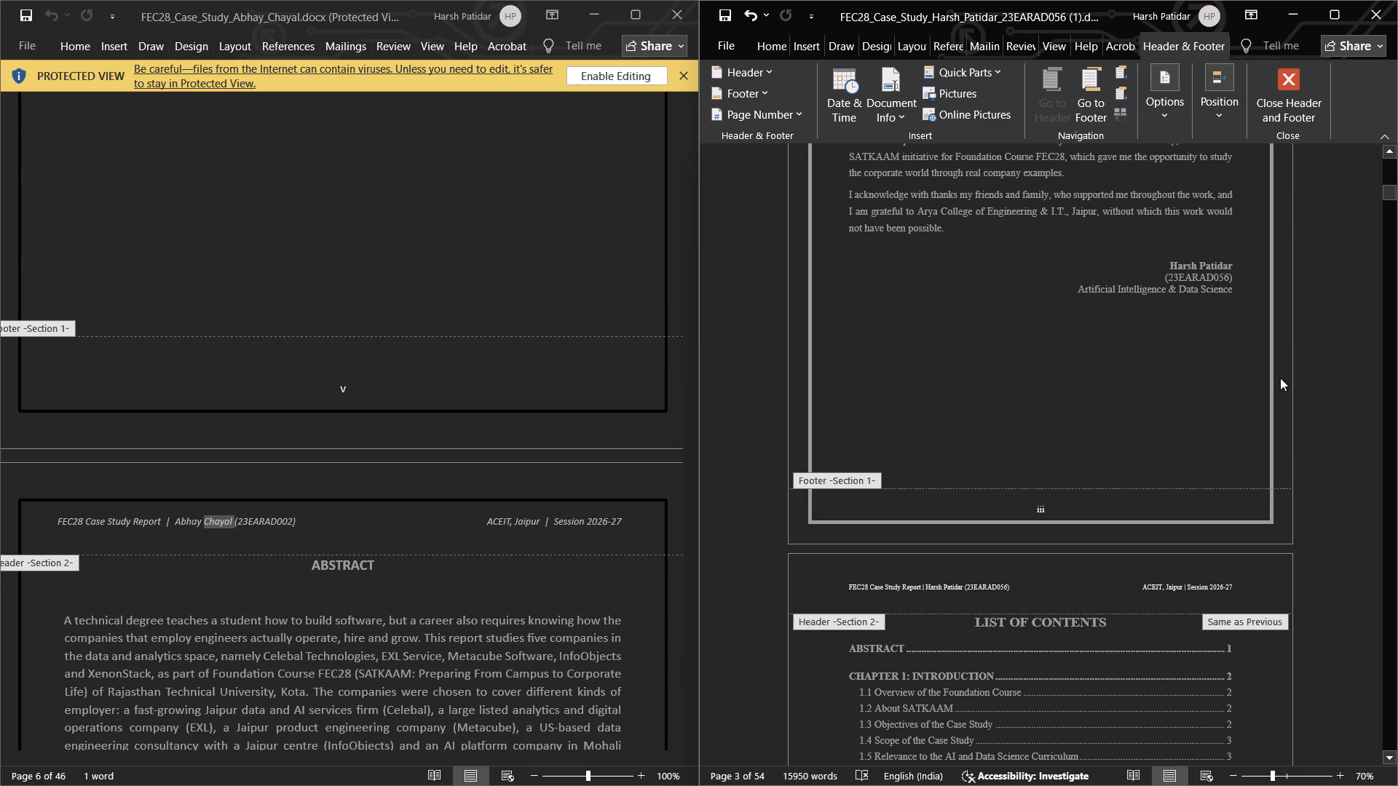
scroll(998, 514, "up", 1)
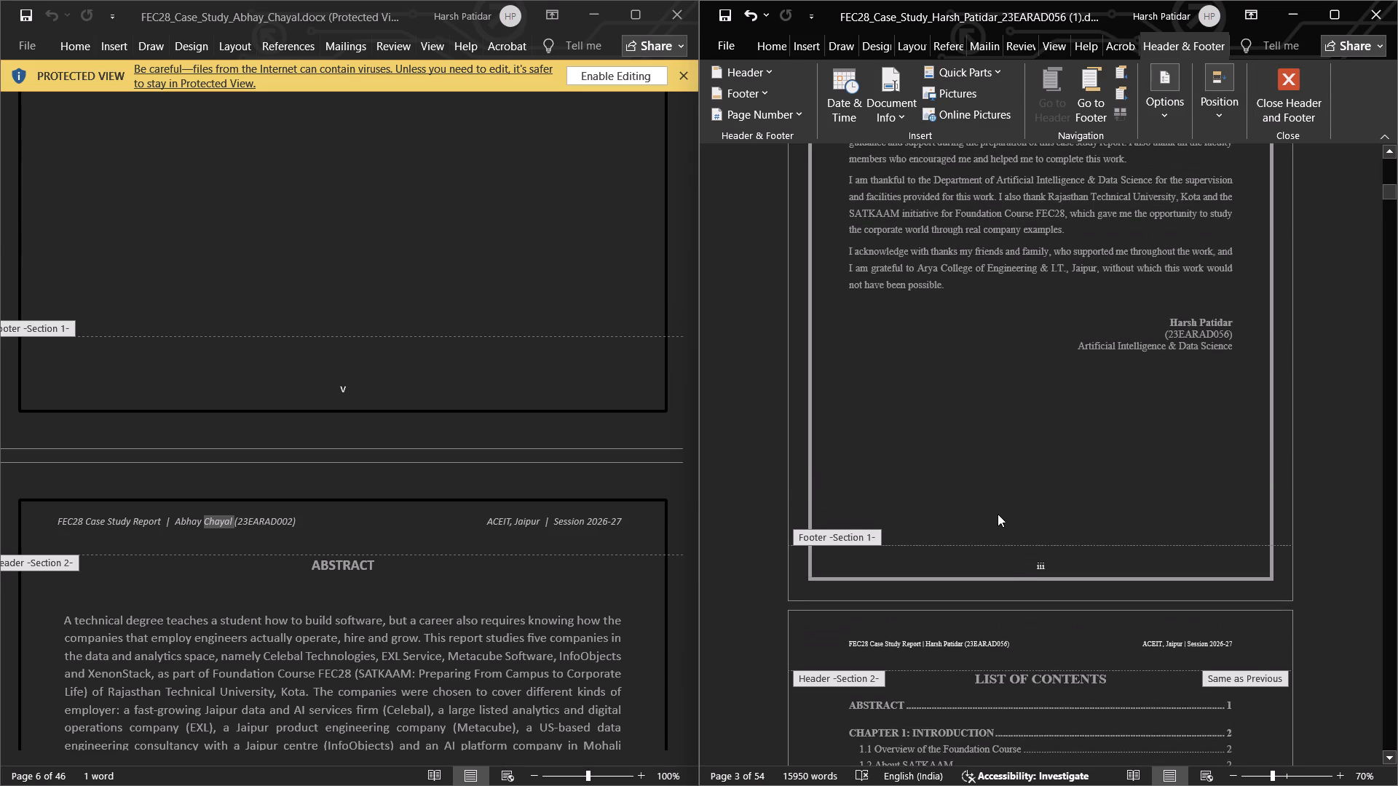
scroll(998, 514, "up", 1)
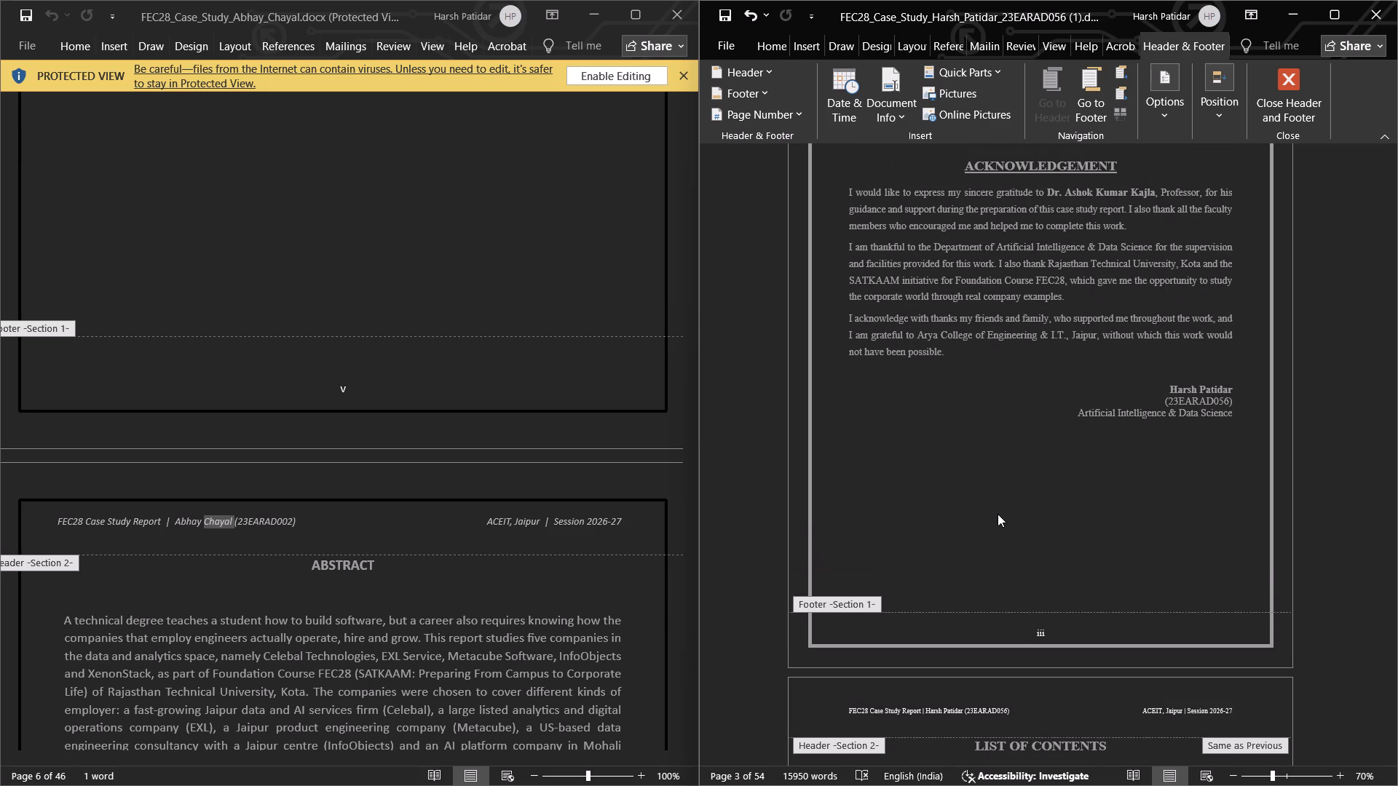
scroll(998, 514, "down", 1)
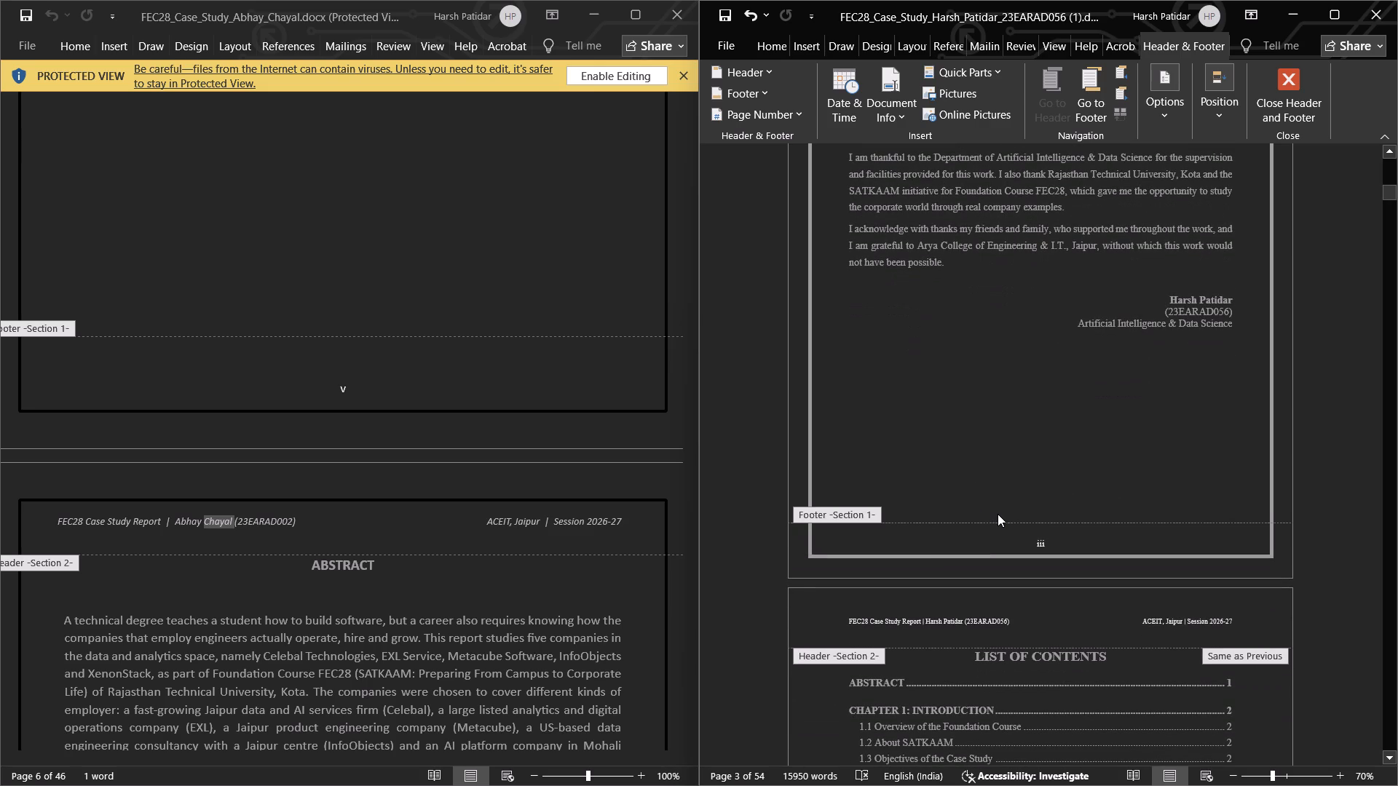
scroll(998, 514, "up", 15)
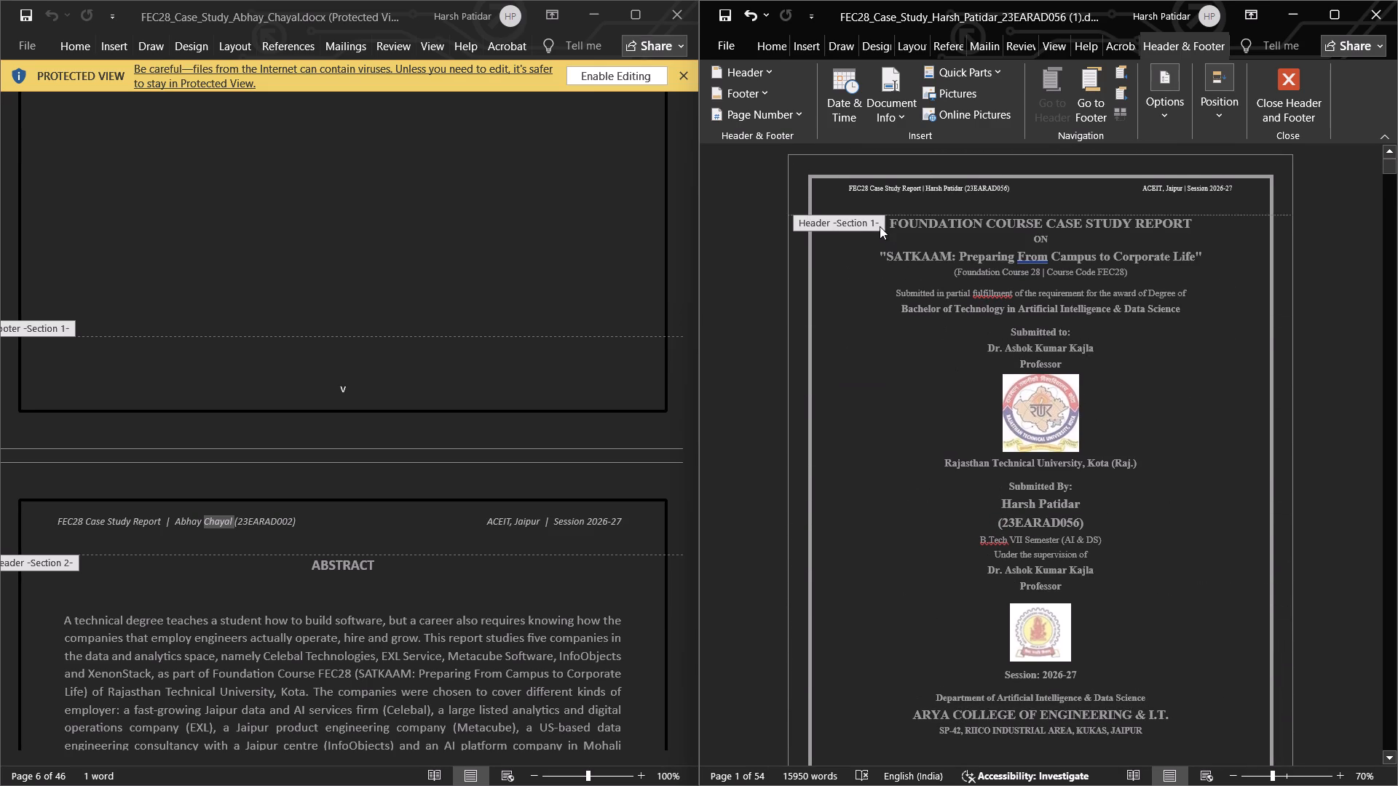
scroll(987, 253, "down", 2)
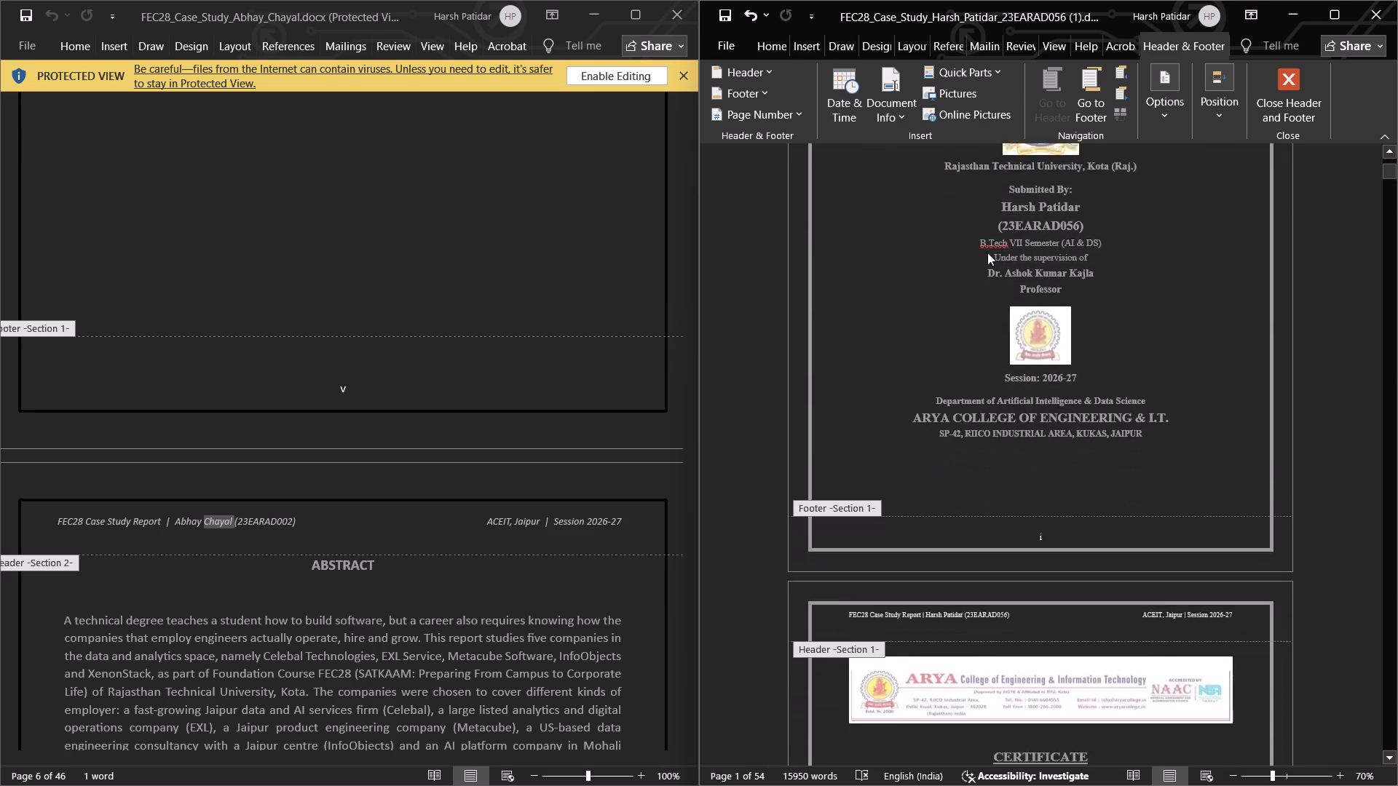
scroll(987, 253, "down", 1)
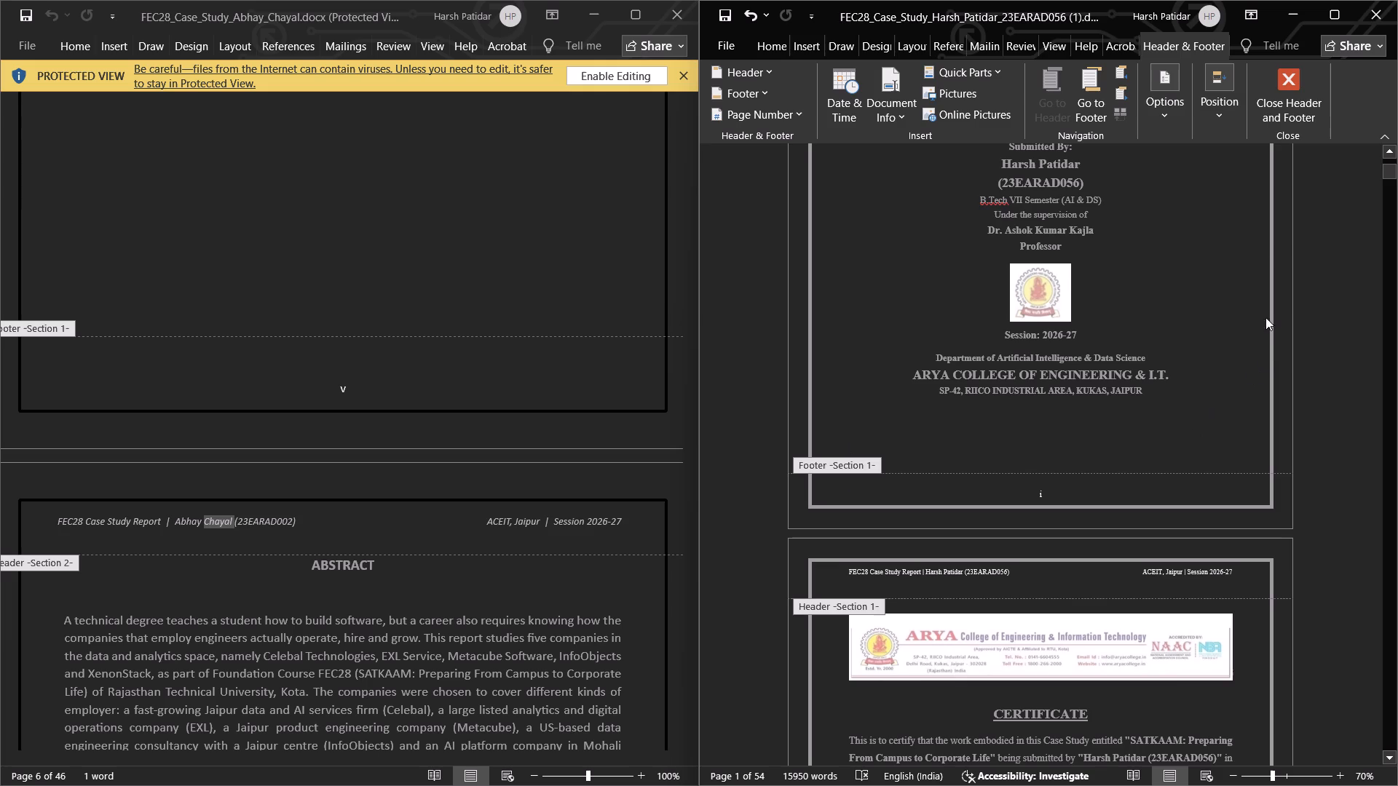
Leave header editing in the editable report and check the pages from the Certificate to the List of Contents.
left_click(1274, 107)
scroll(1140, 436, "down", 4)
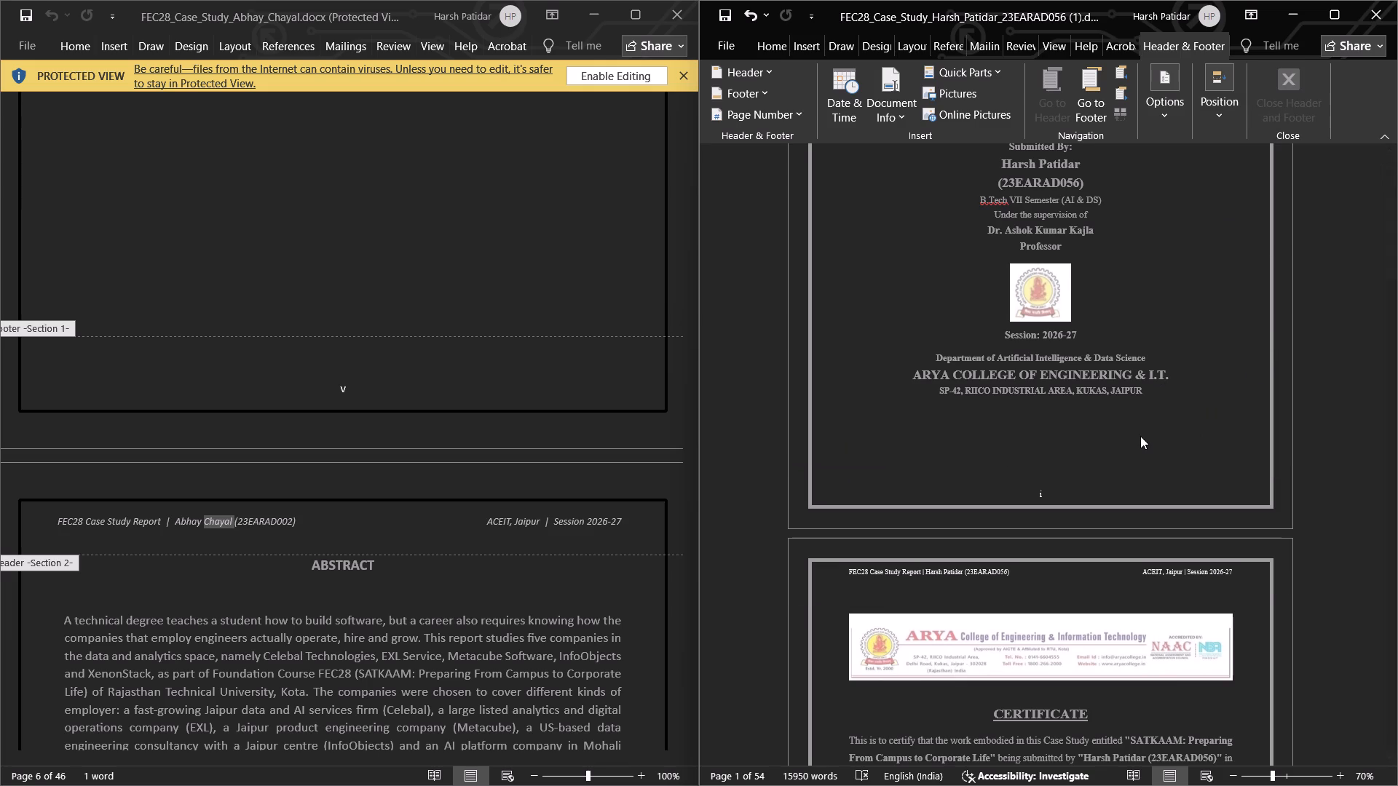
scroll(1140, 436, "down", 2)
scroll(1036, 587, "down", 4)
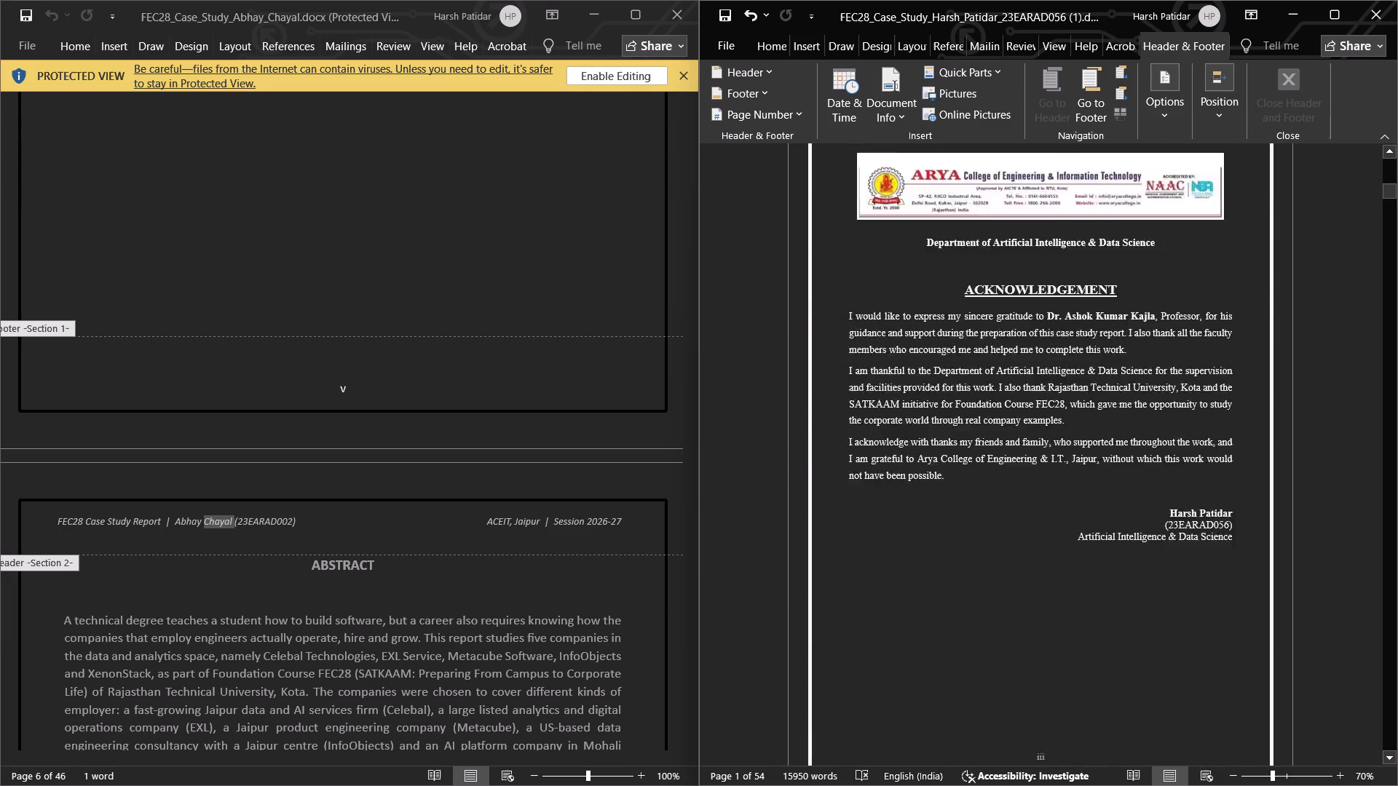
scroll(1036, 587, "down", 1)
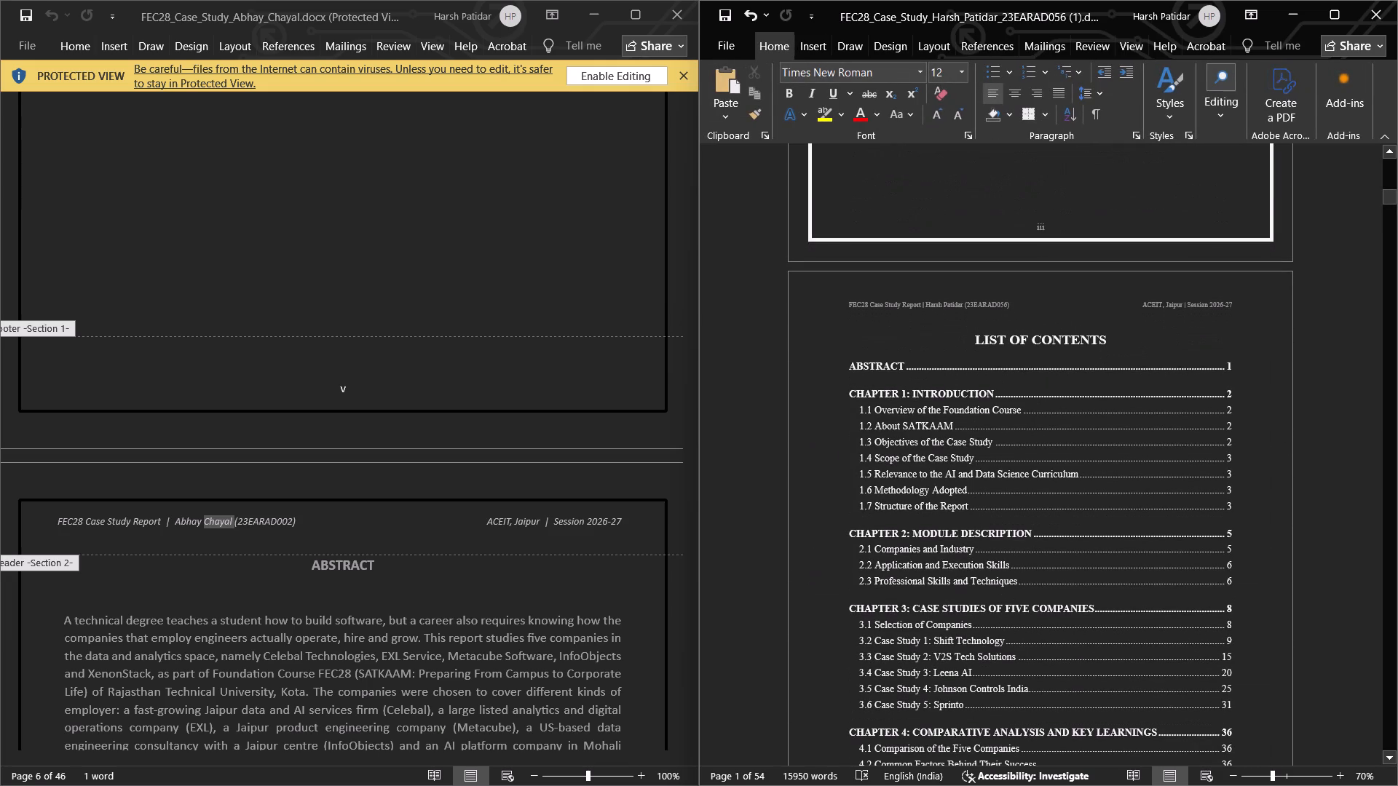
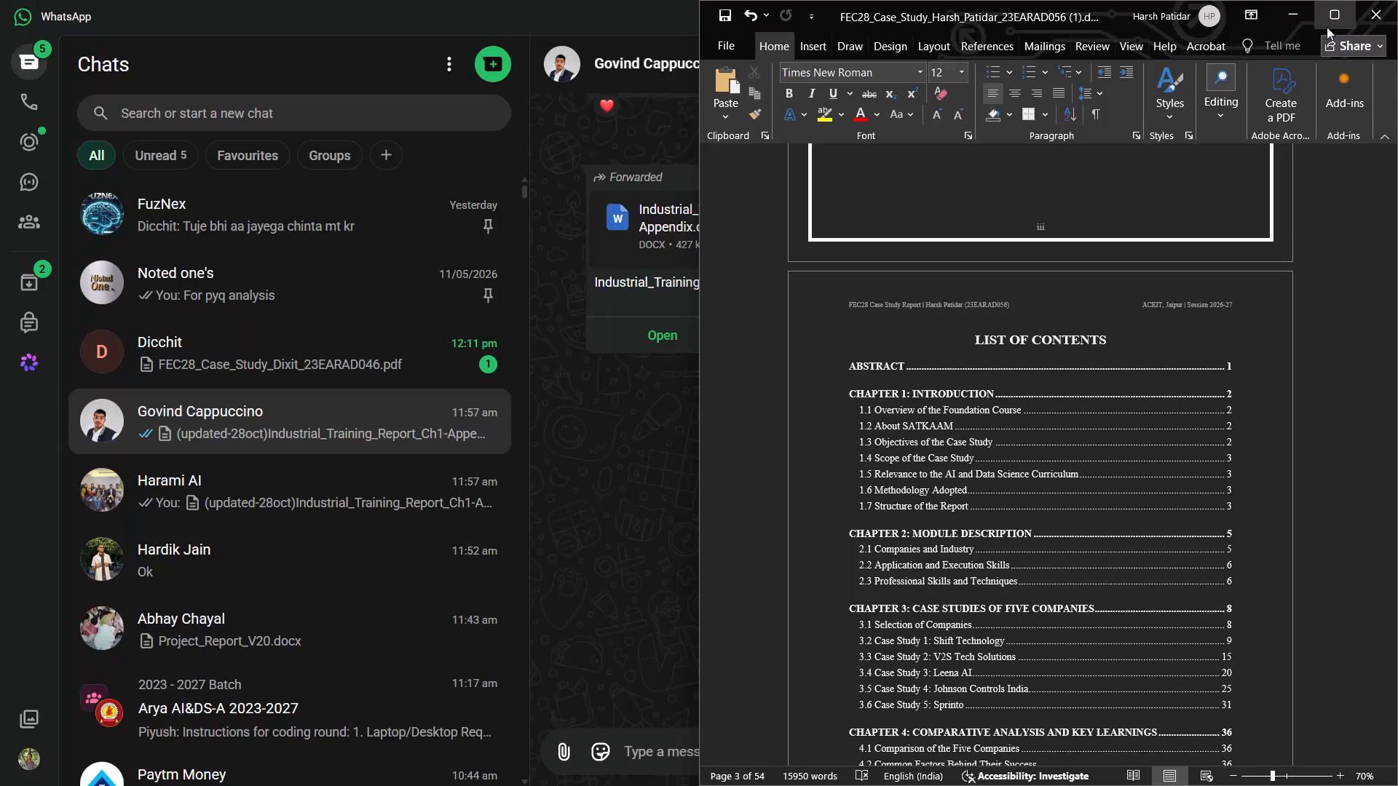
Delete the whole header line, with its report title and college session text, from the Section 1 header on the Acknowledgement page.
left_click(1327, 26)
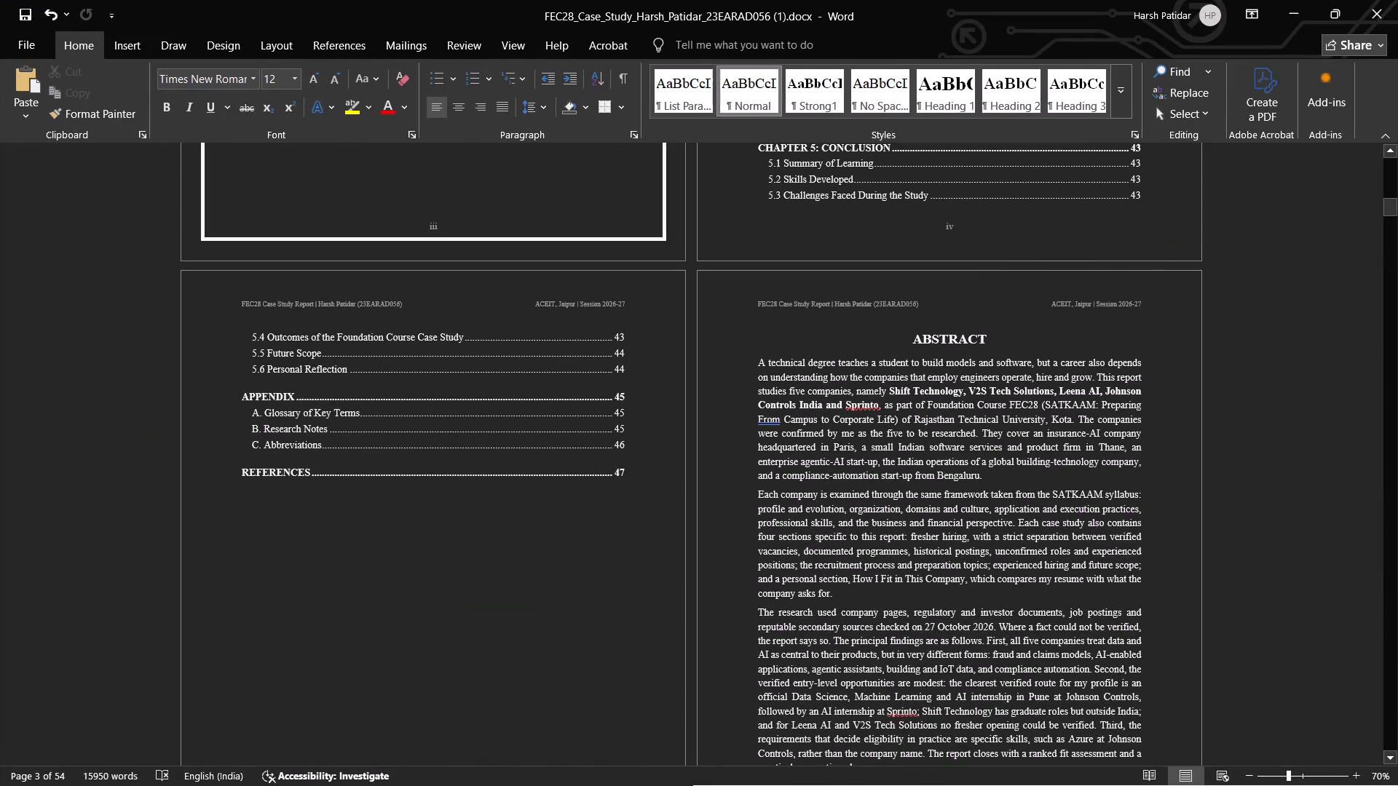
scroll(932, 426, "up", 1)
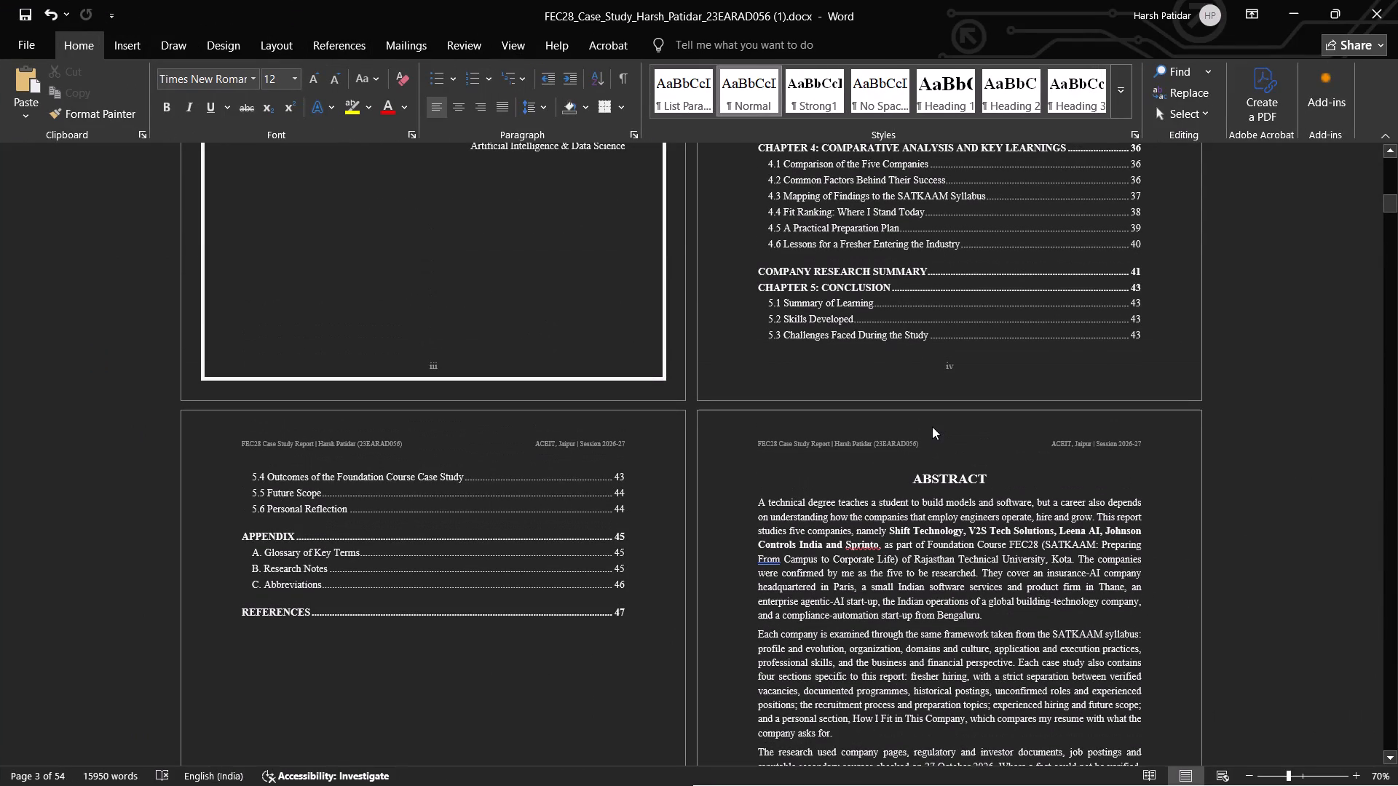
scroll(932, 426, "up", 2, "ctrl")
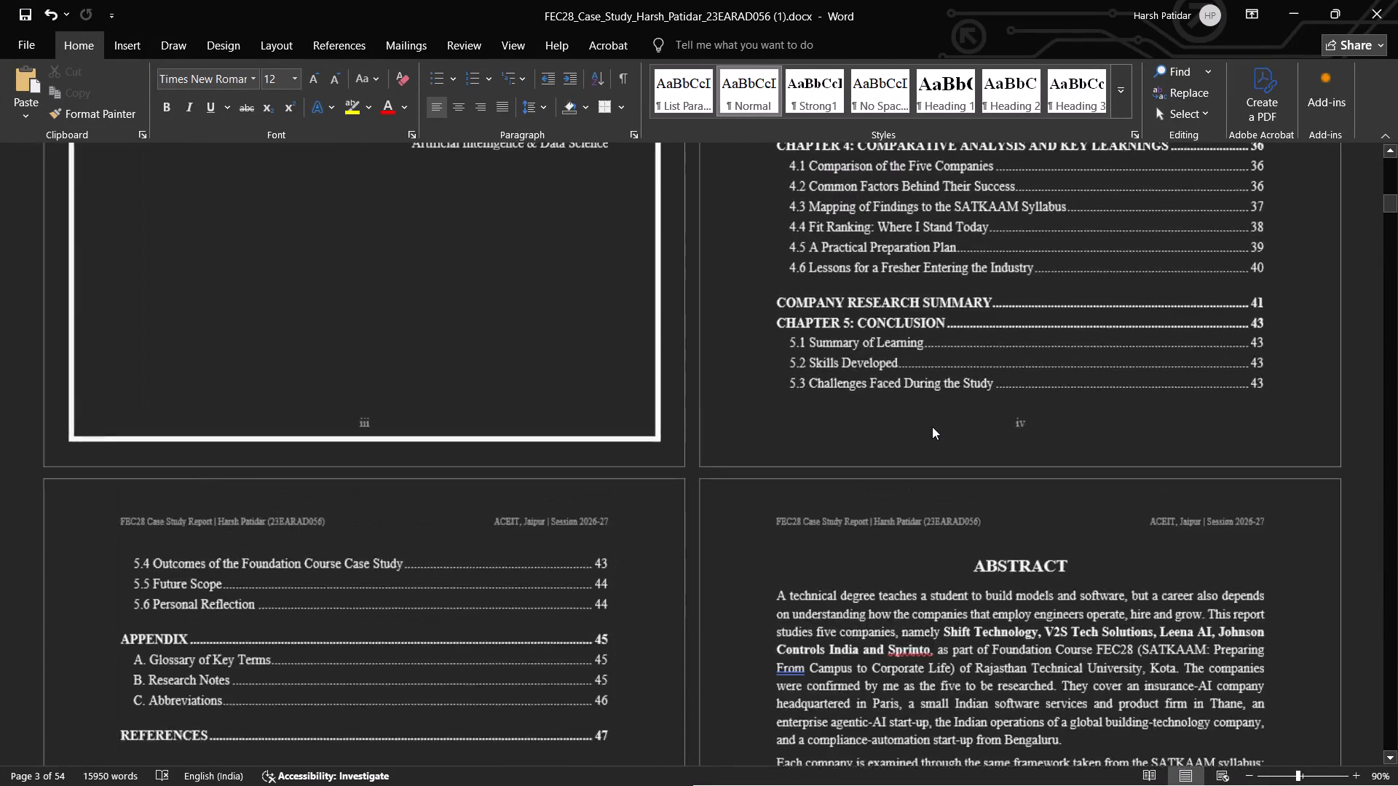
scroll(932, 426, "up", 2, "ctrl")
scroll(932, 426, "down", 1)
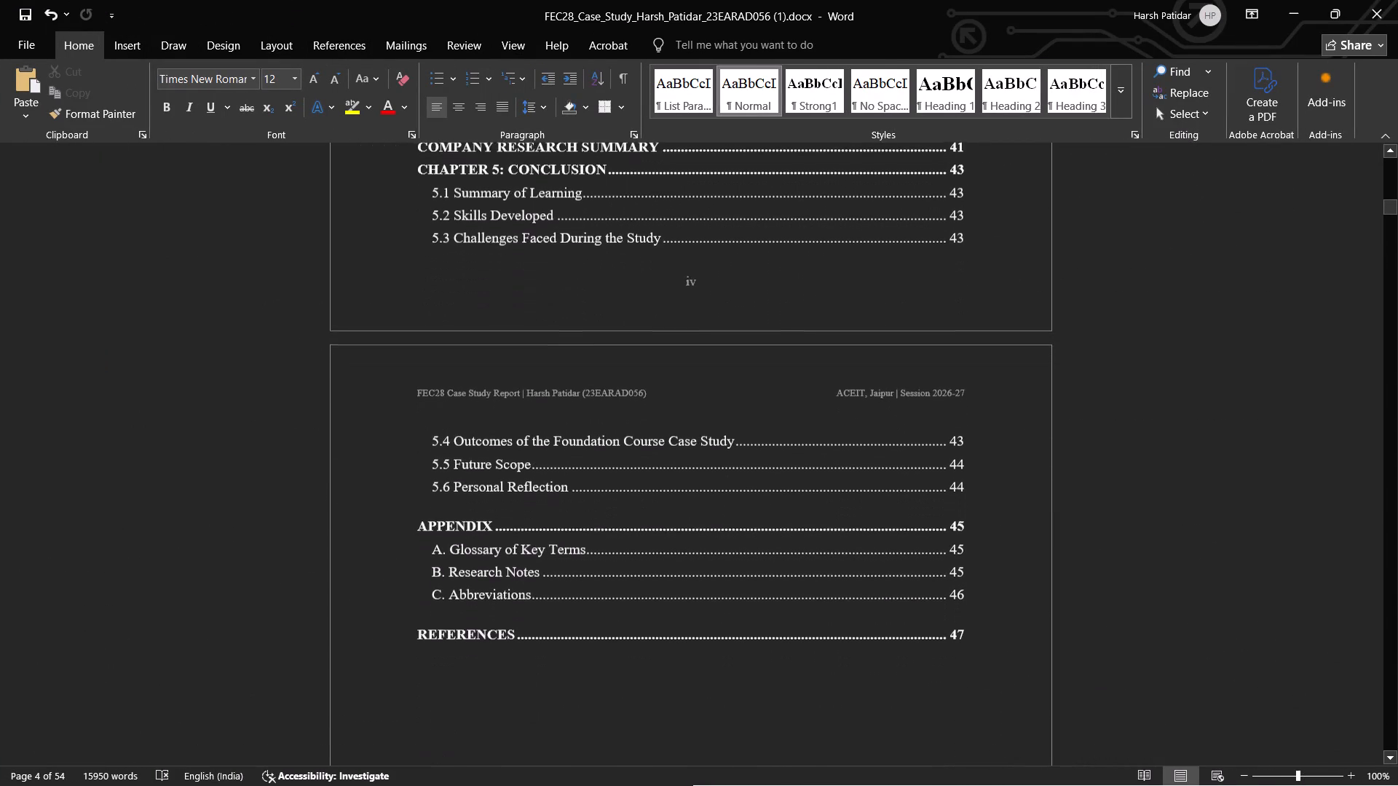
scroll(932, 426, "up", 5)
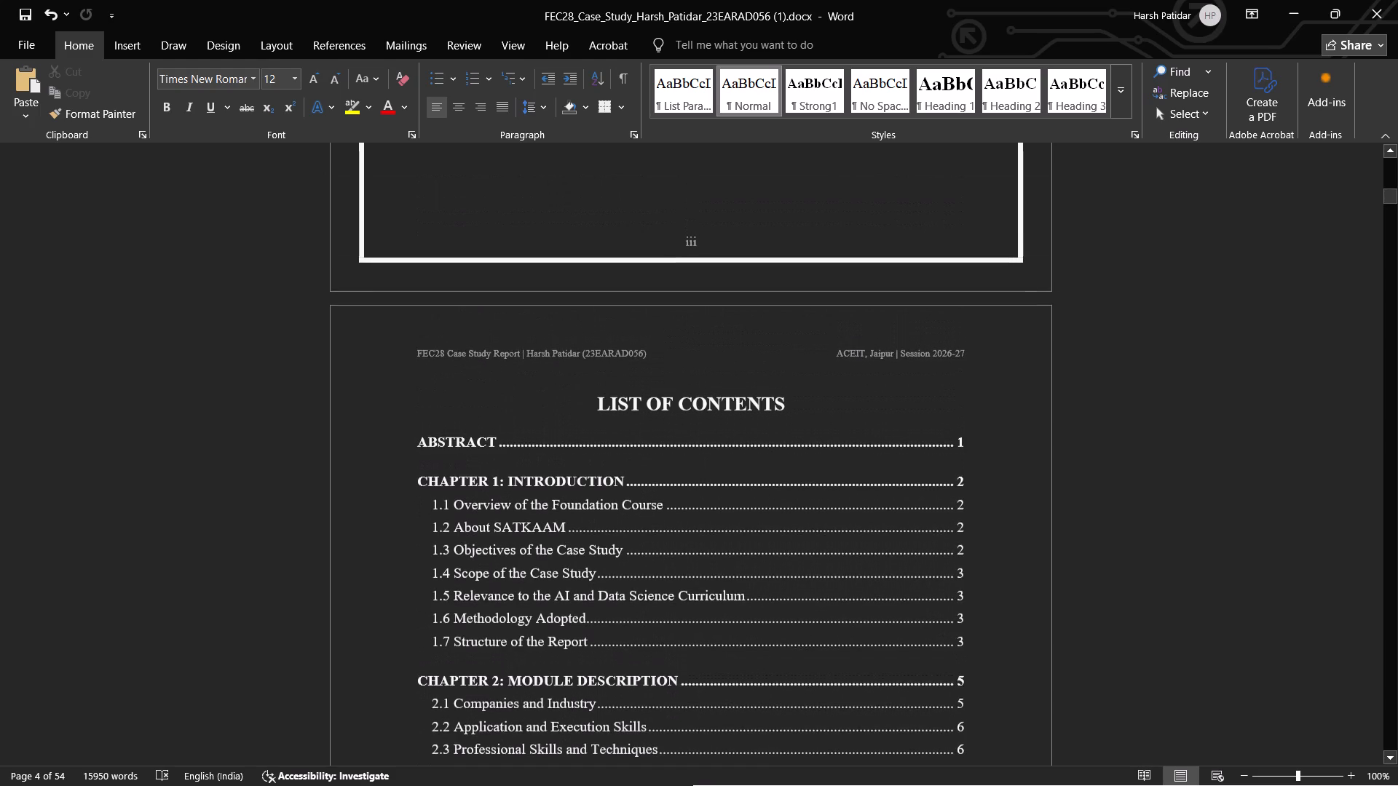
scroll(919, 496, "up", 5)
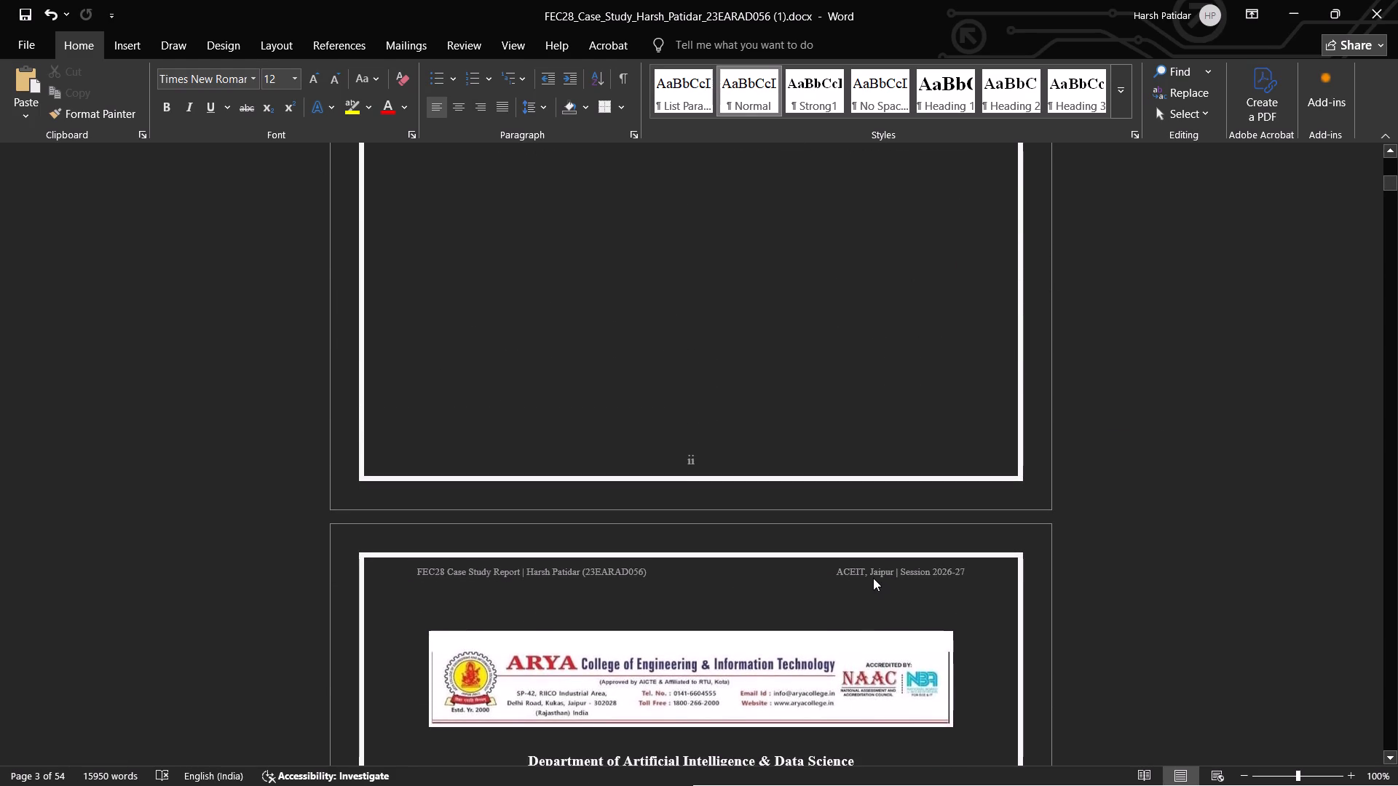
triple_click(873, 578)
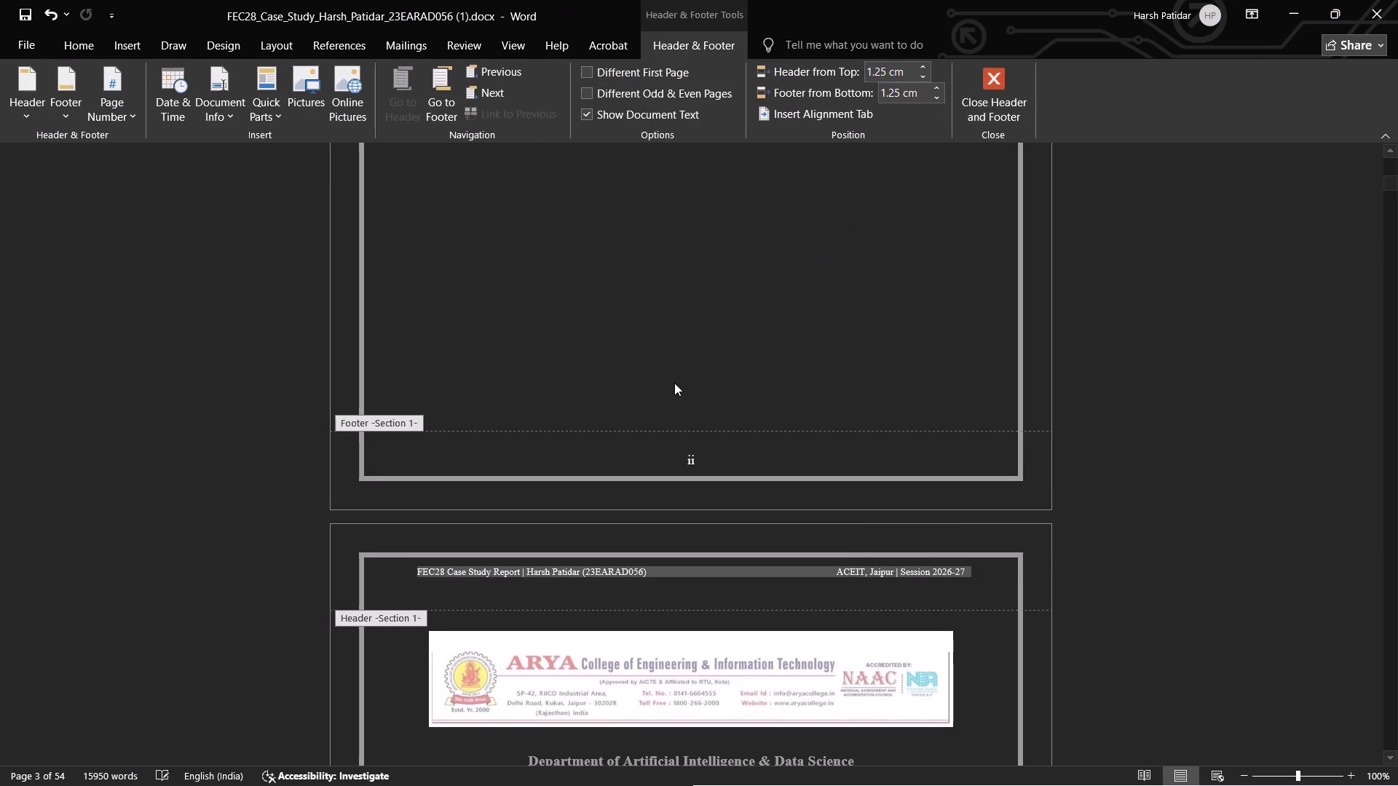
key("BackSpace")
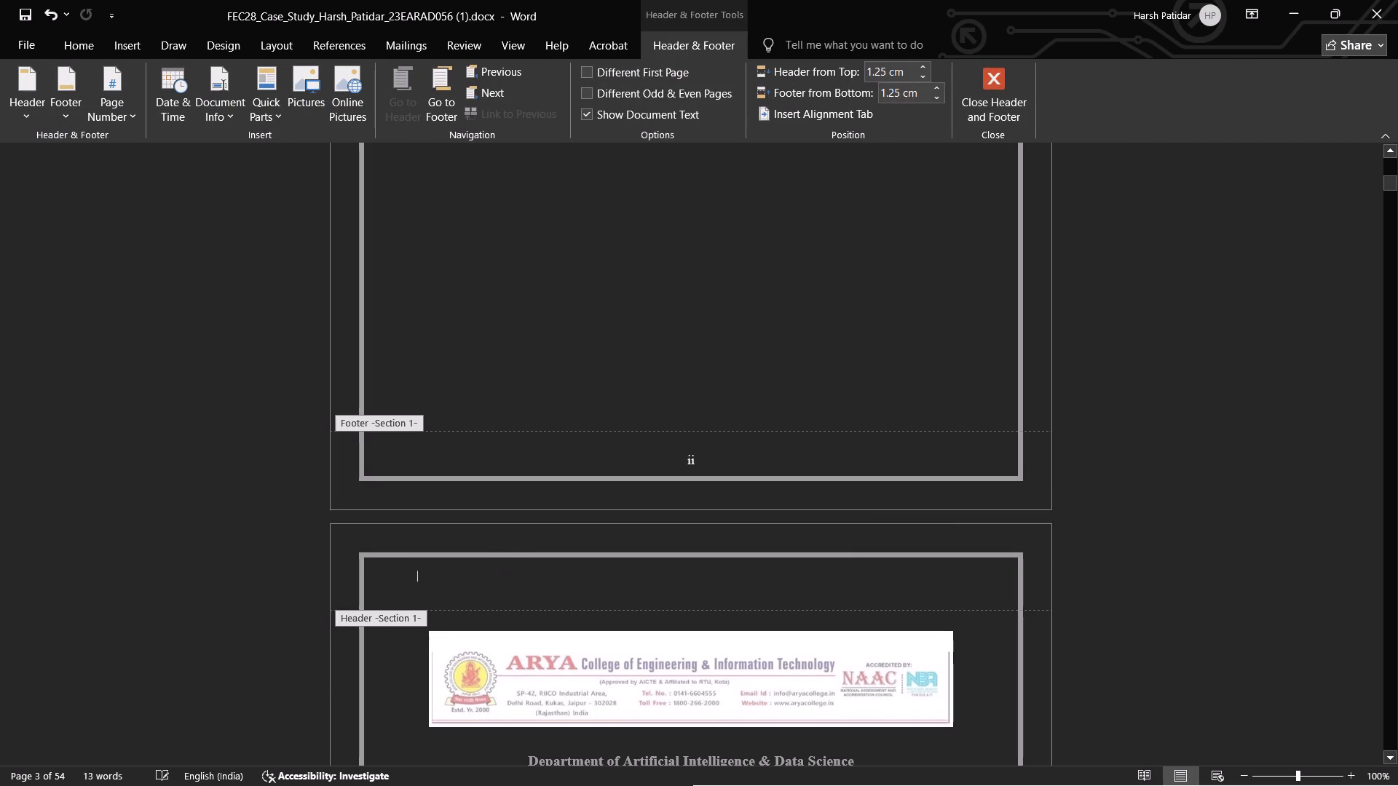
Check the page headers from the Acknowledgement through Chapter 1 and undo the last deletion of the running header text.
scroll(512, 547, "down", 13)
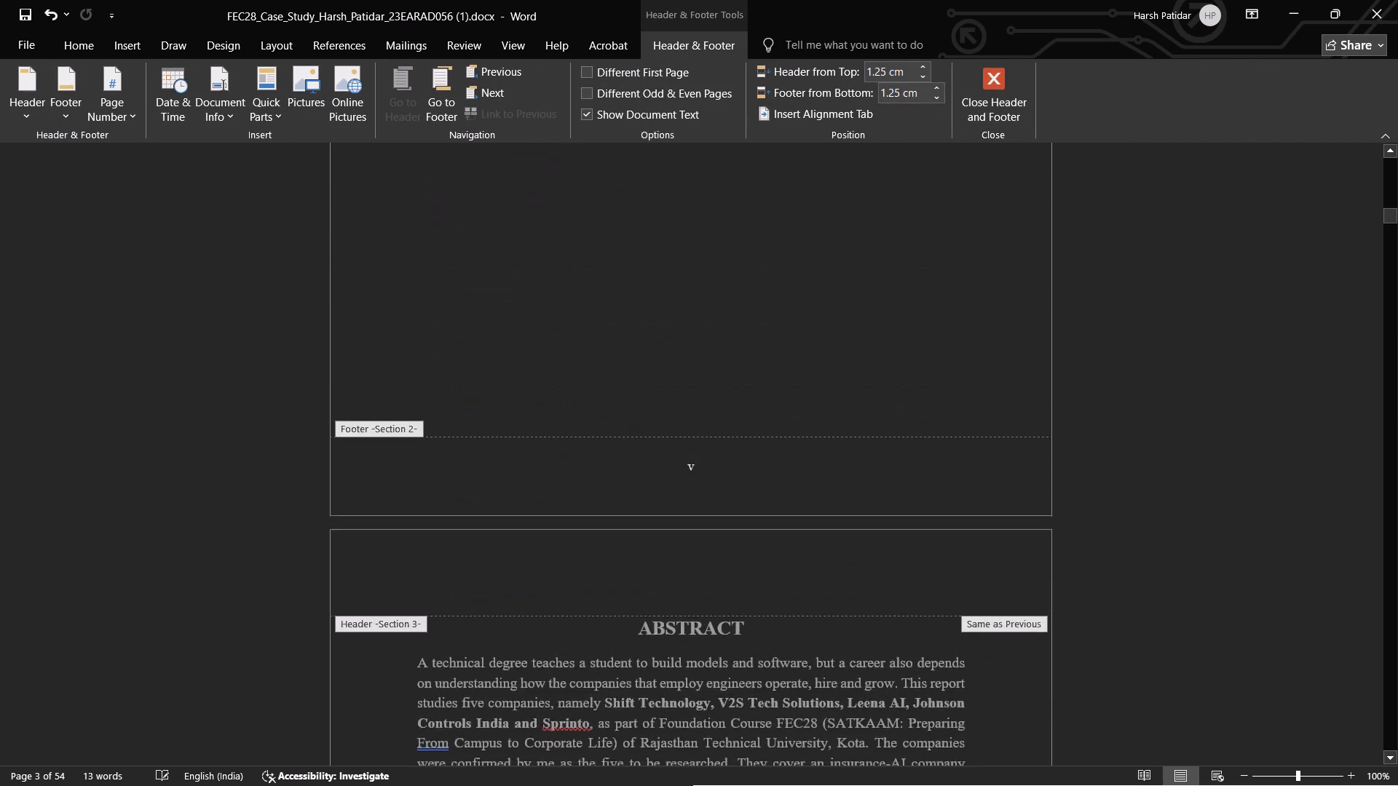
scroll(512, 547, "down", 2)
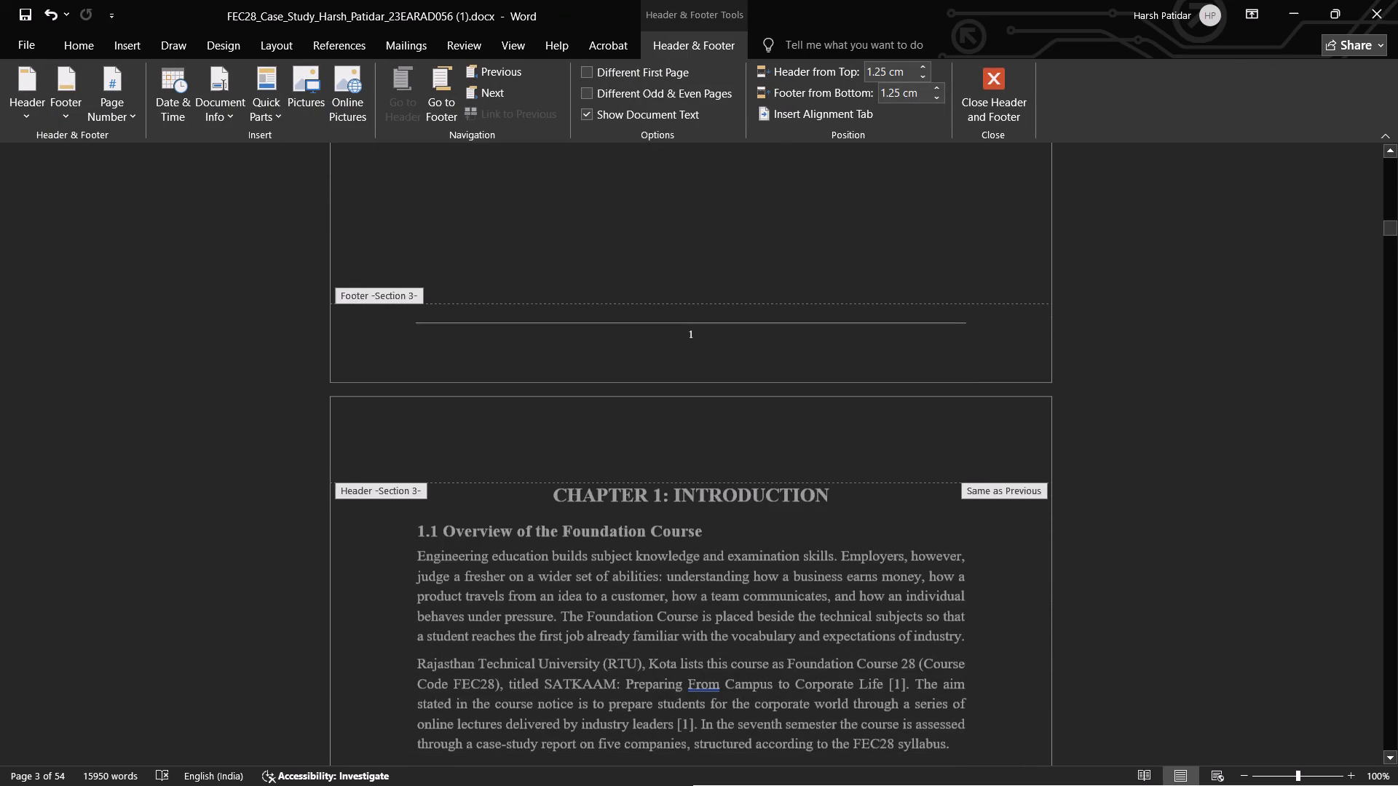
scroll(512, 547, "down", 1)
key("ctrl+z")
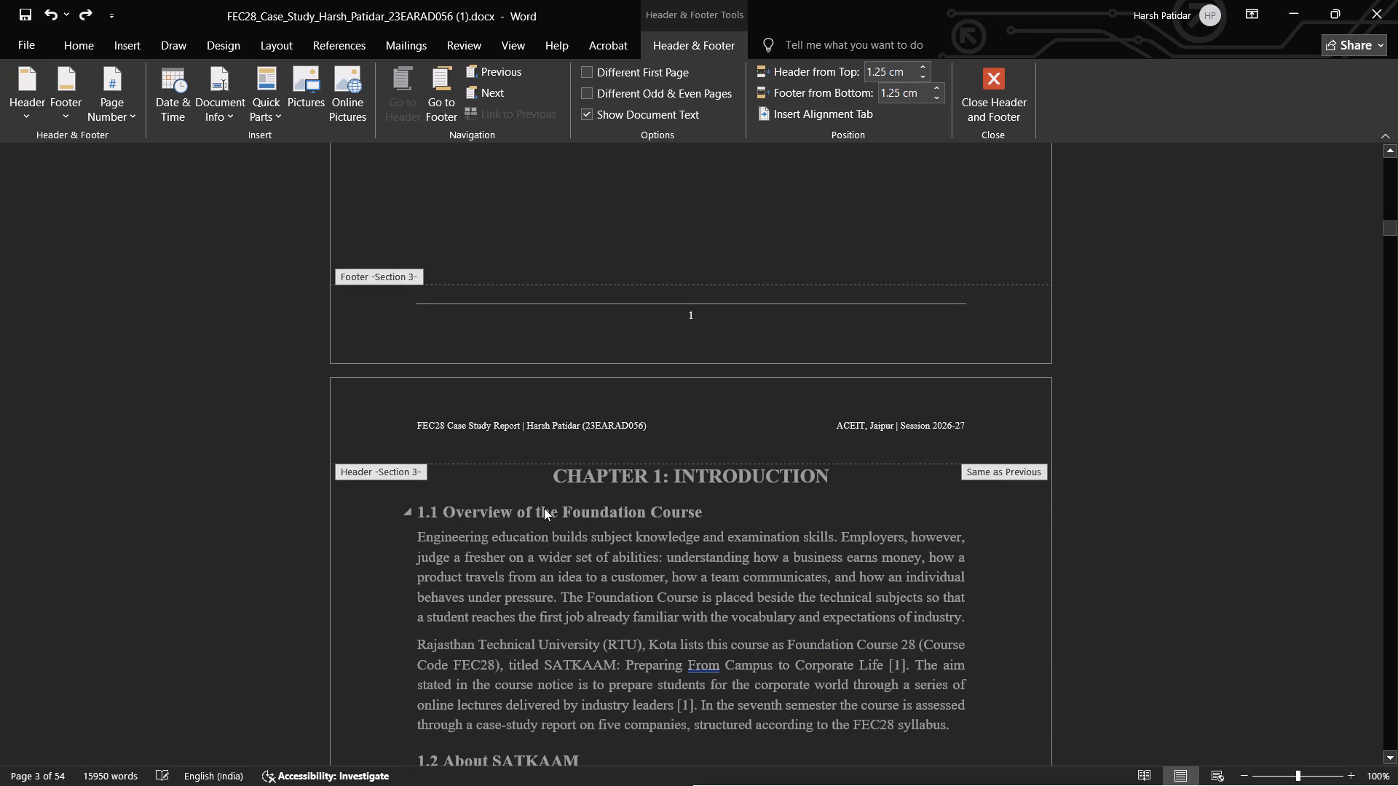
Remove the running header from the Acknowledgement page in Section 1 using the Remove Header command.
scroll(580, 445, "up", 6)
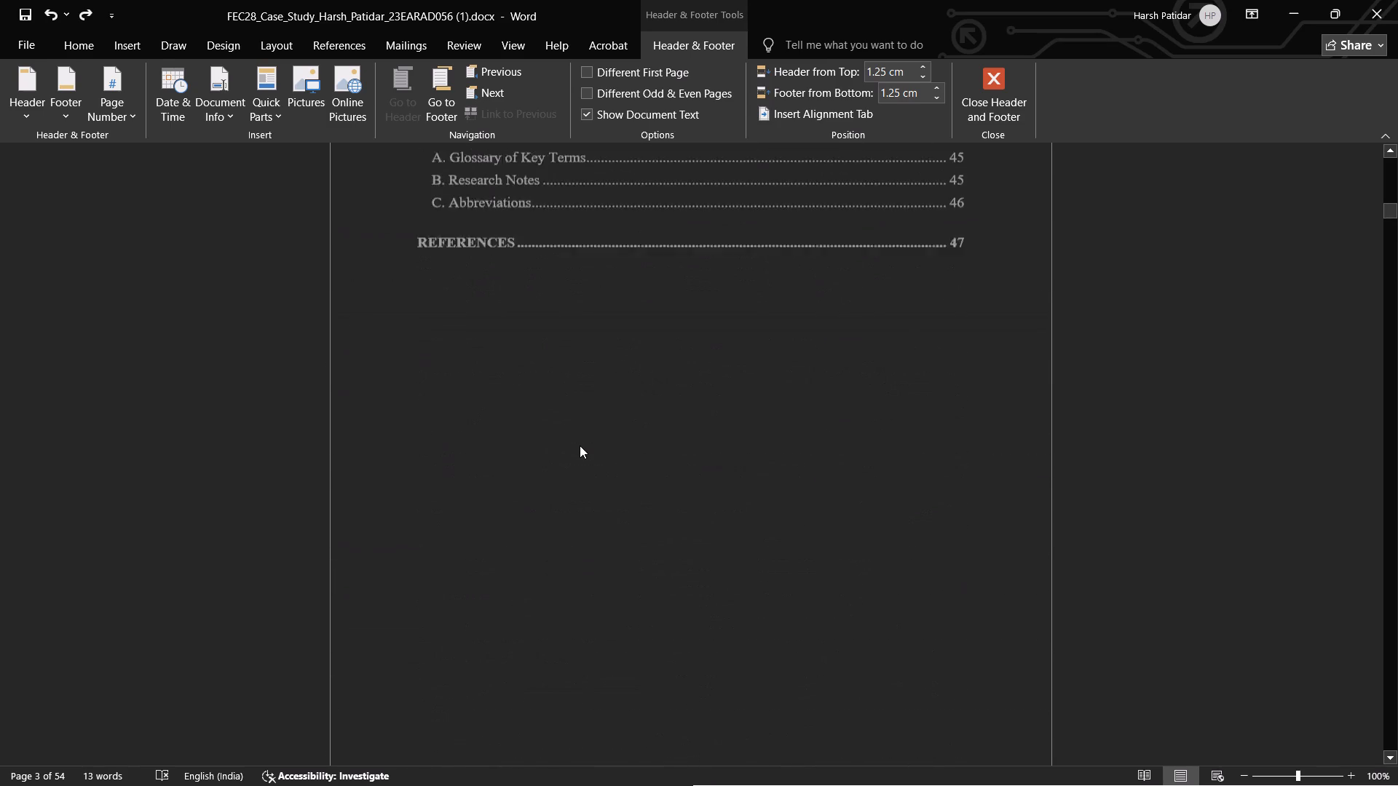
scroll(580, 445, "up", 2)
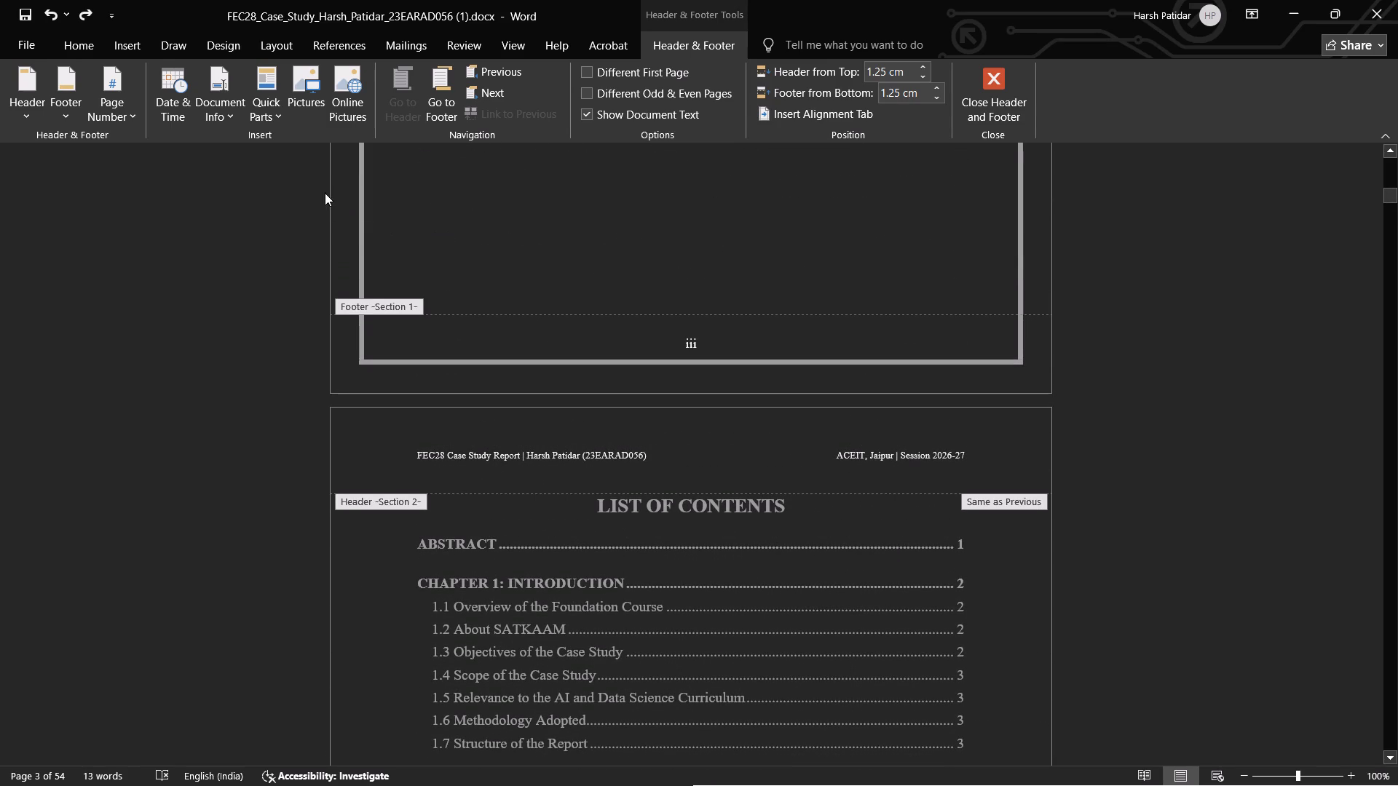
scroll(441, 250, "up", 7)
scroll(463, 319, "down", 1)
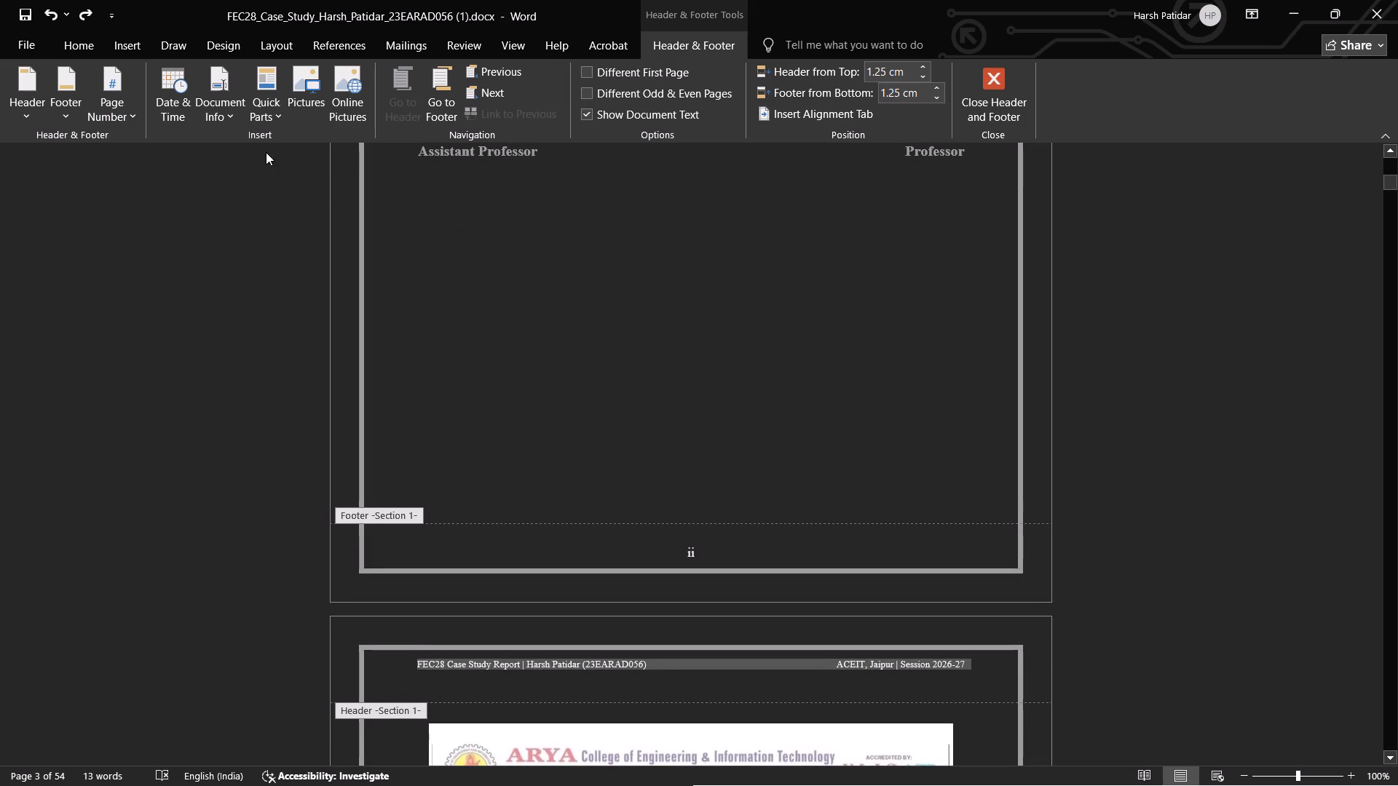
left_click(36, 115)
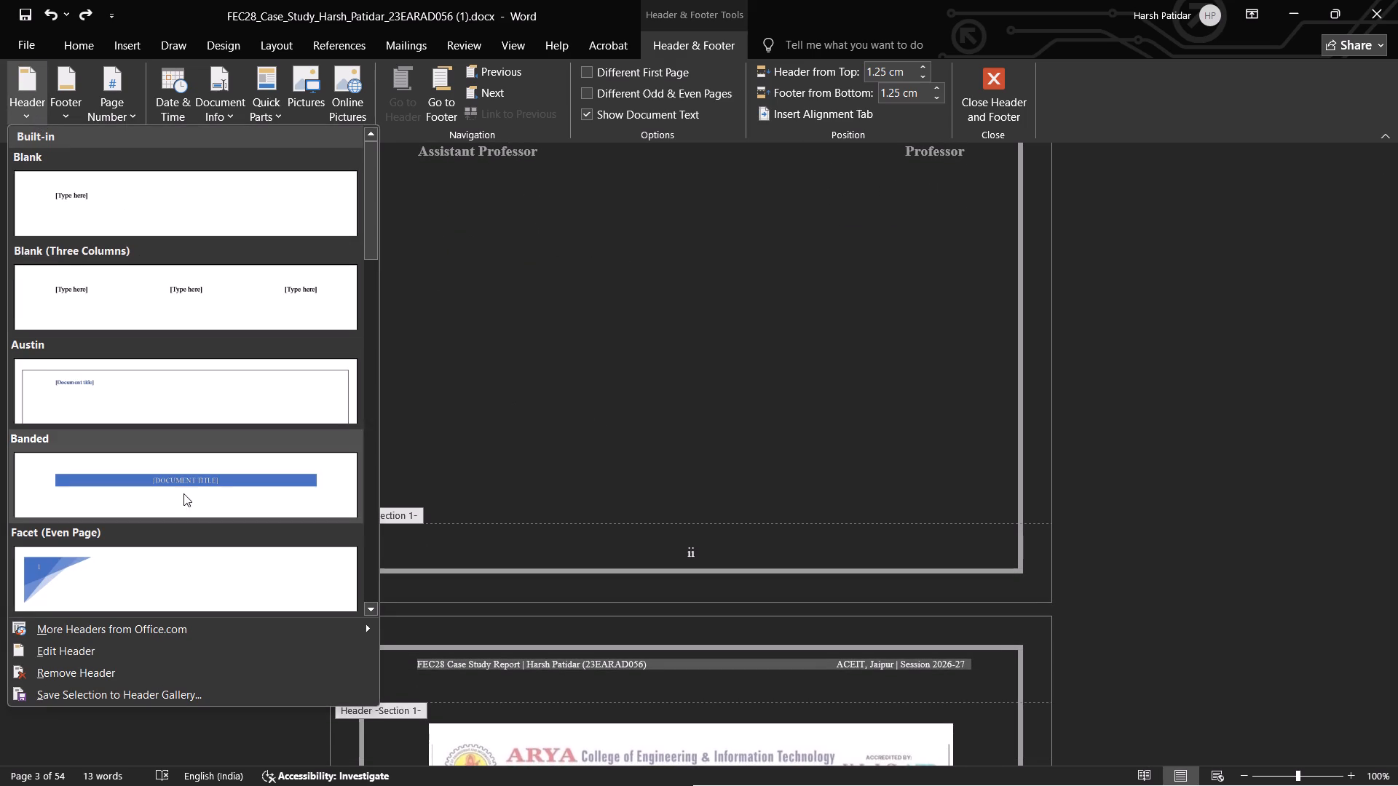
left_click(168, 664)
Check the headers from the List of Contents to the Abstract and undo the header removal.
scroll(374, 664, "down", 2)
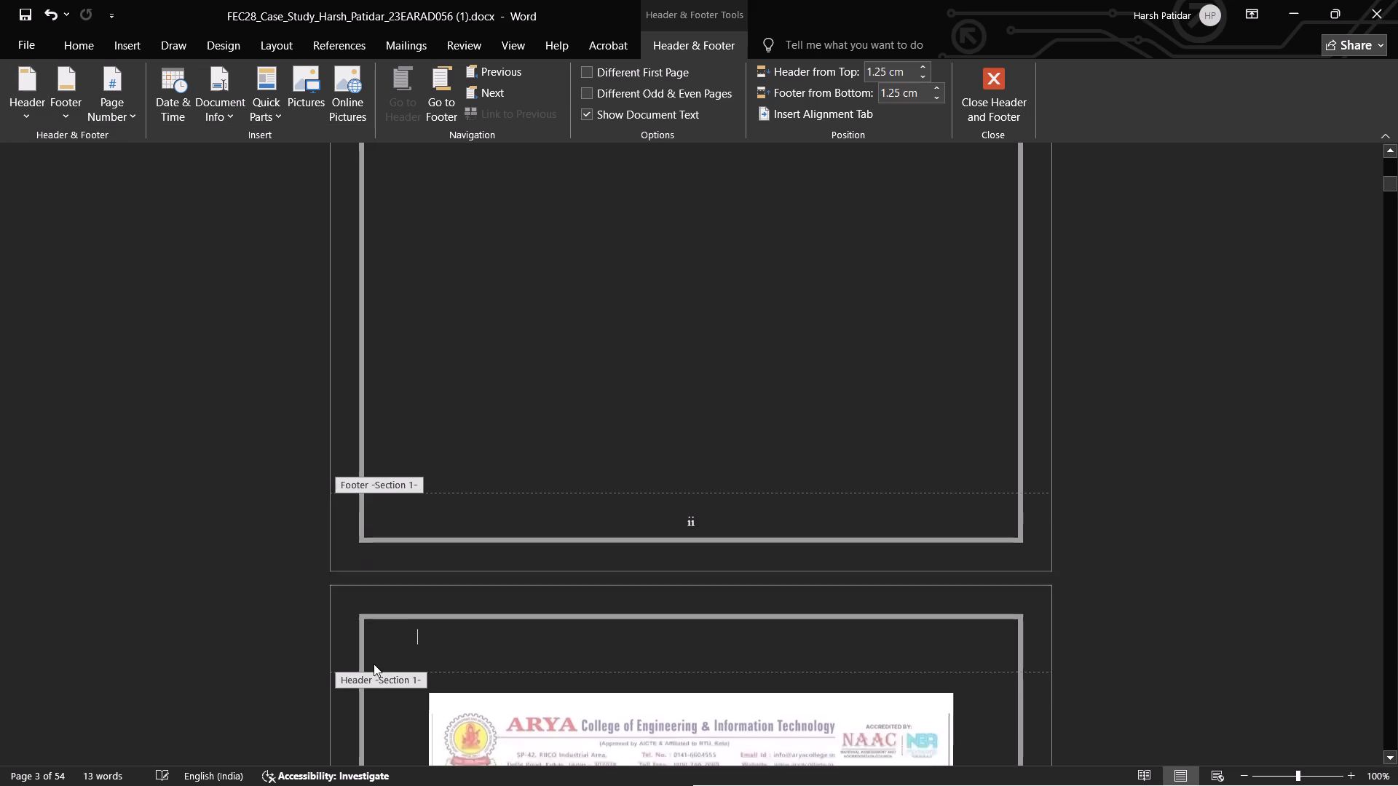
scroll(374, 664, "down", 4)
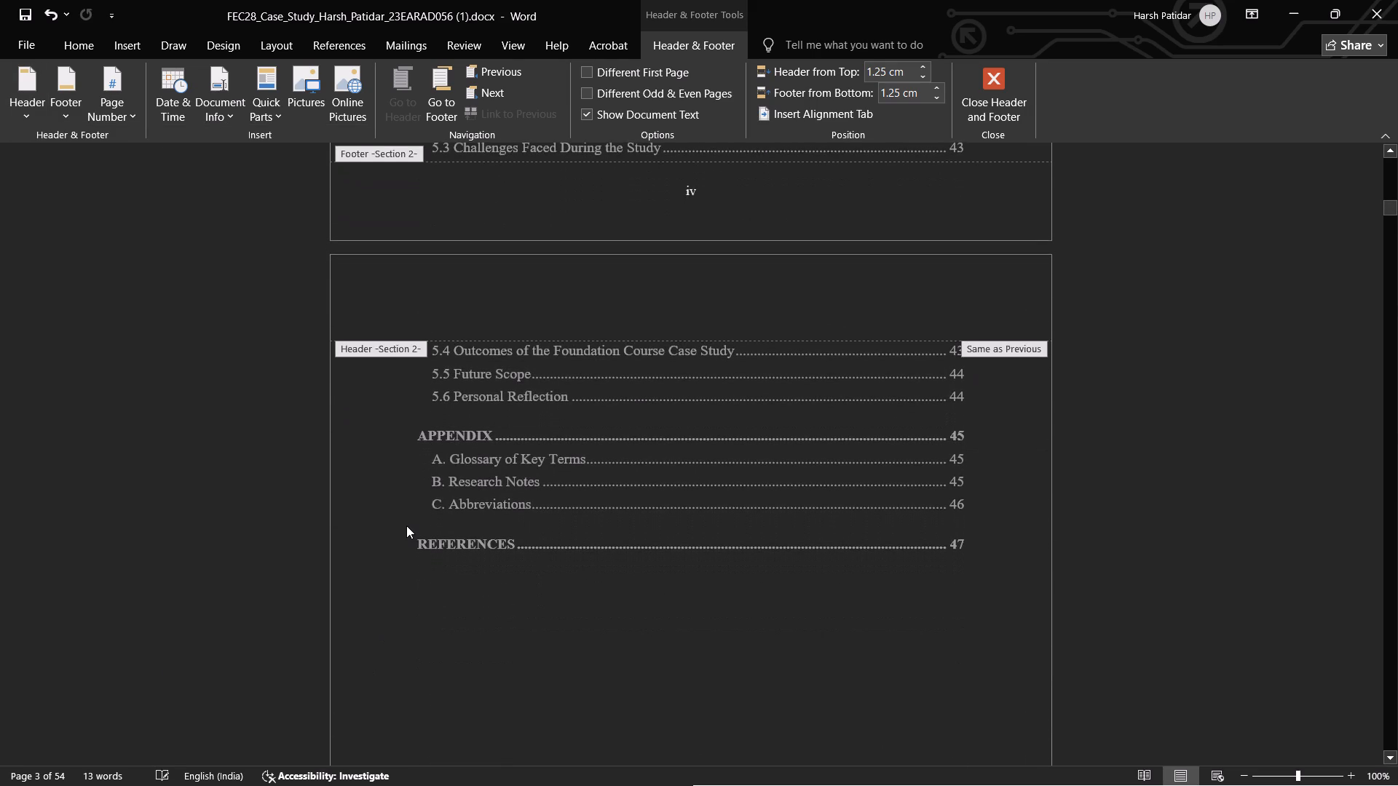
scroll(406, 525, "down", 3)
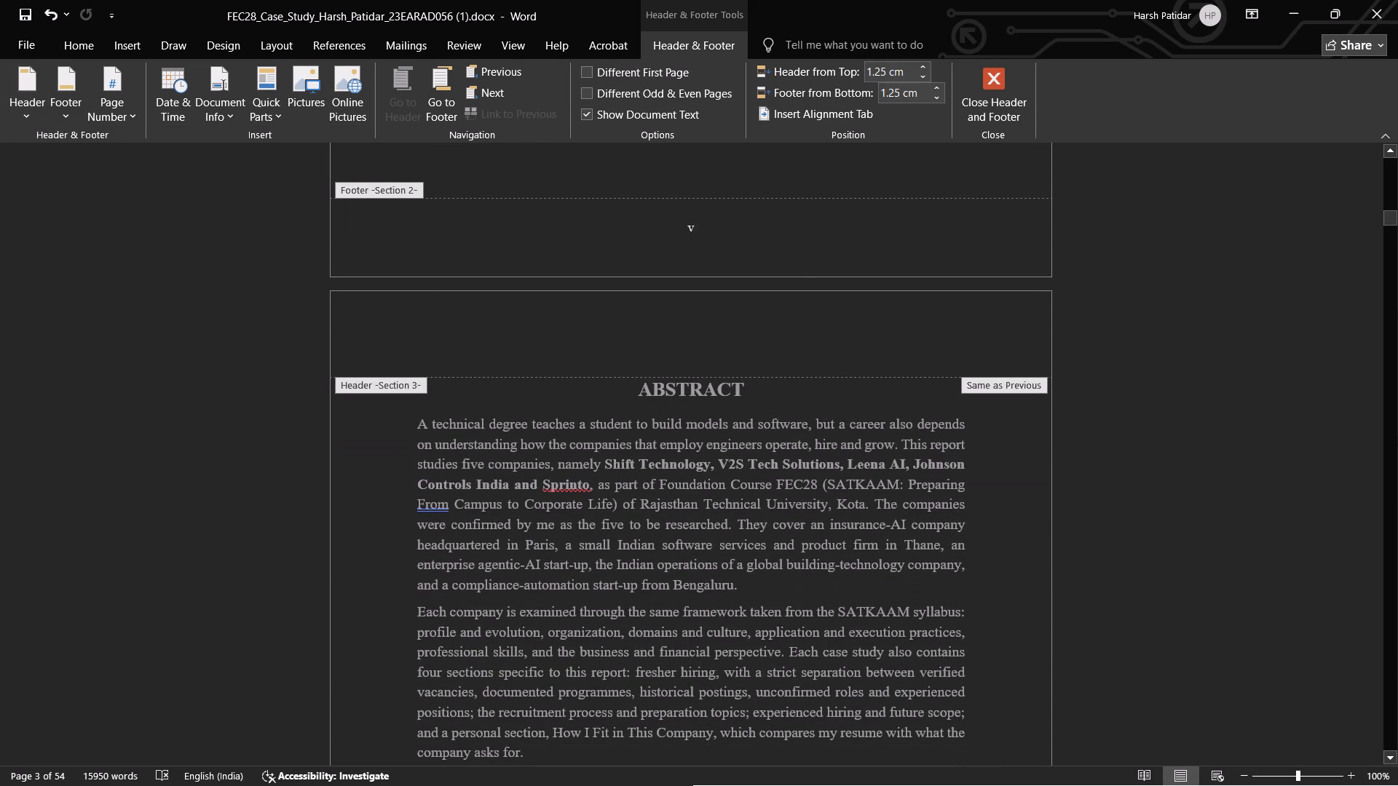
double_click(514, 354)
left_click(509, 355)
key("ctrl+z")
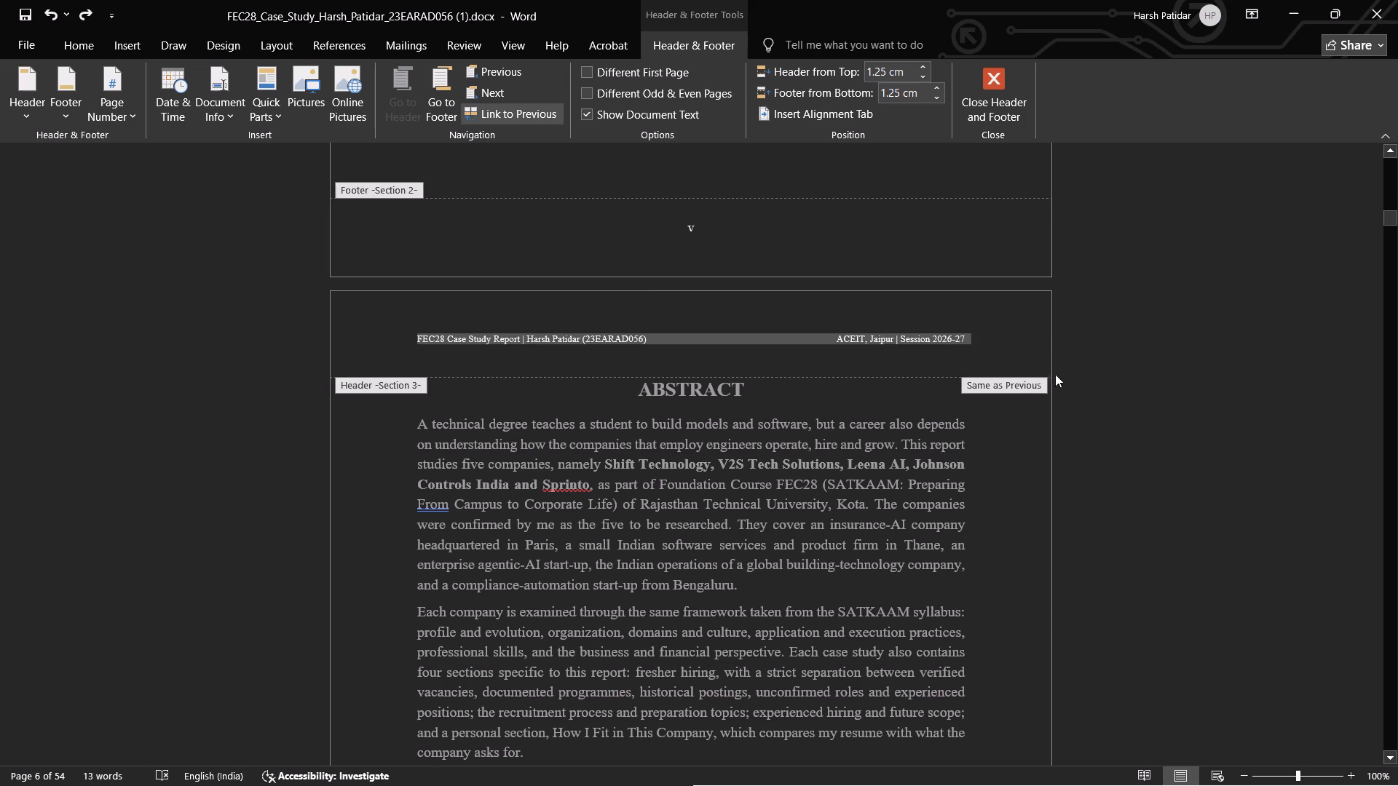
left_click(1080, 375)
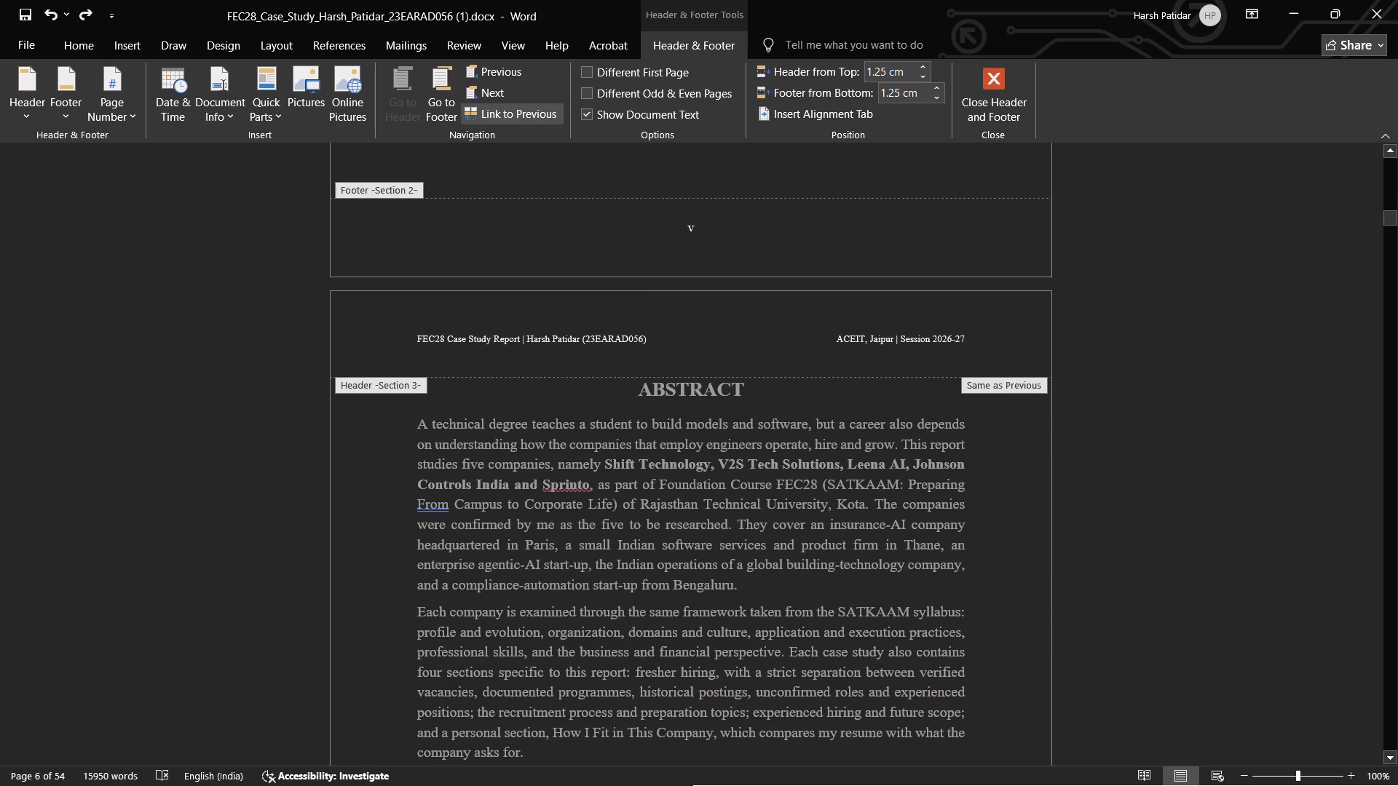
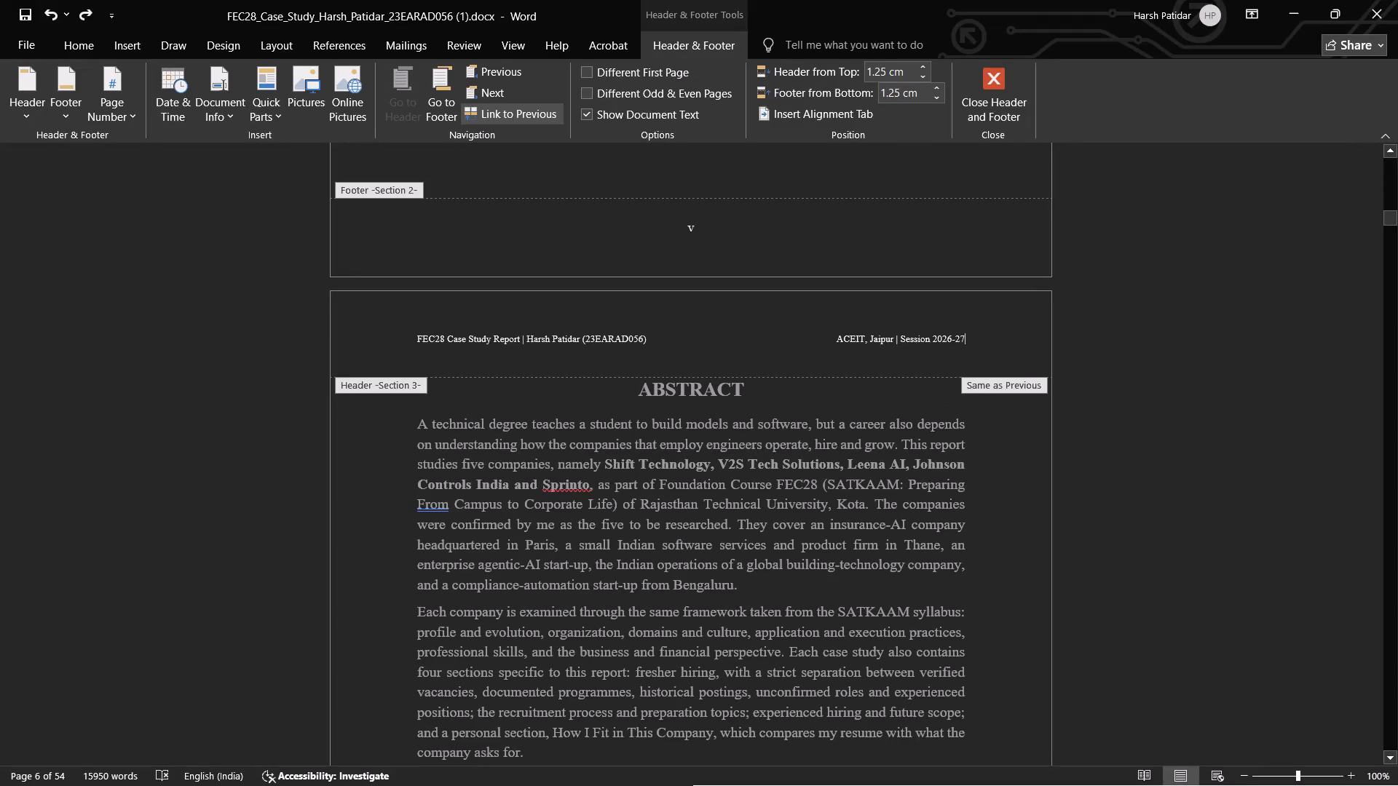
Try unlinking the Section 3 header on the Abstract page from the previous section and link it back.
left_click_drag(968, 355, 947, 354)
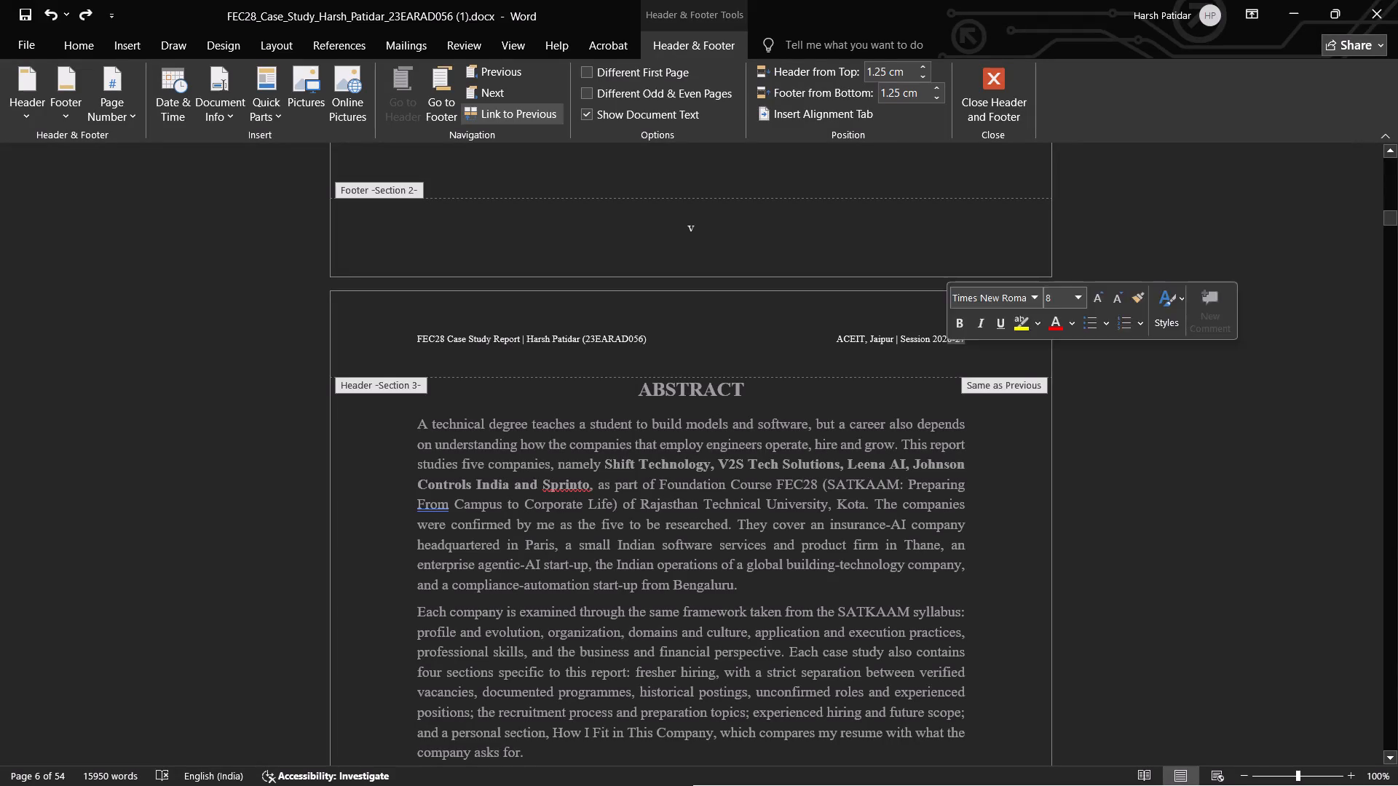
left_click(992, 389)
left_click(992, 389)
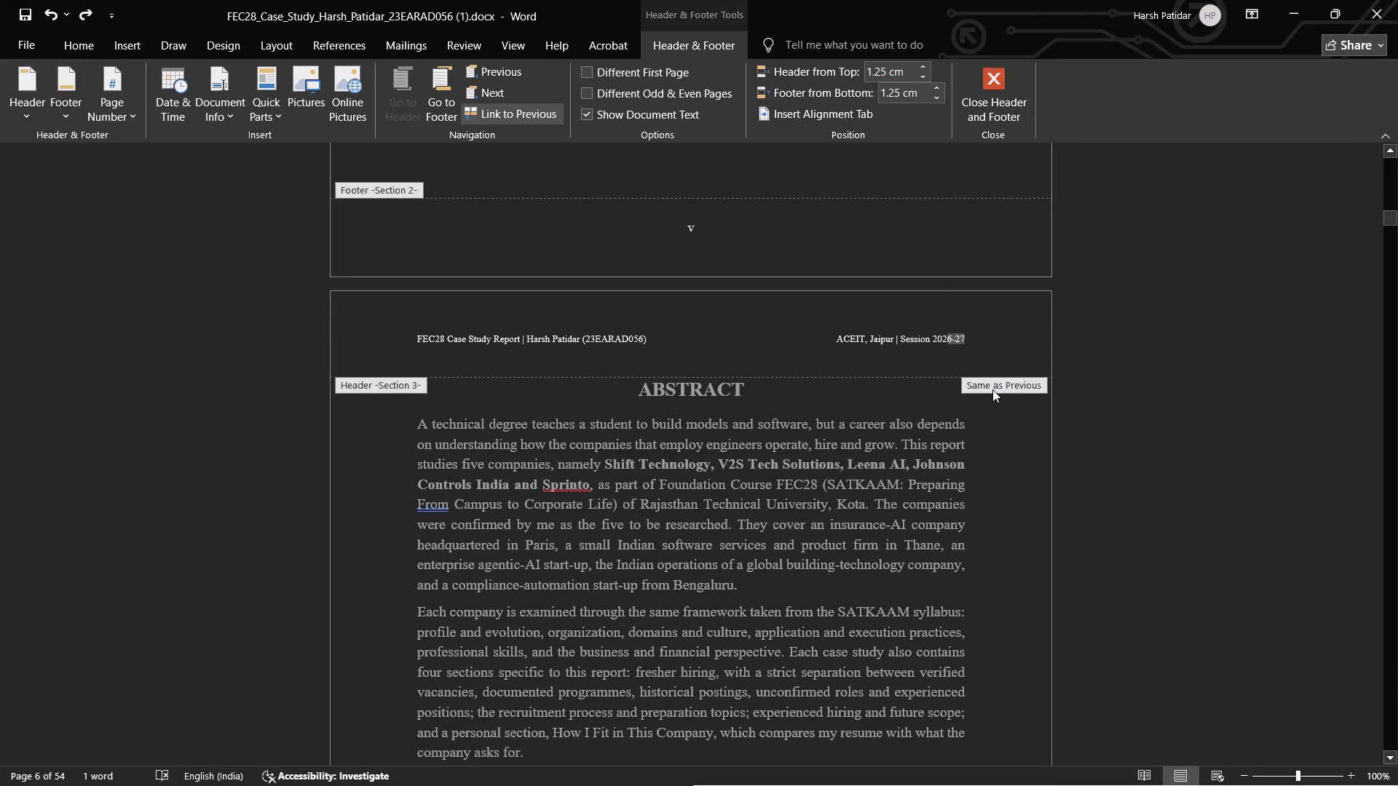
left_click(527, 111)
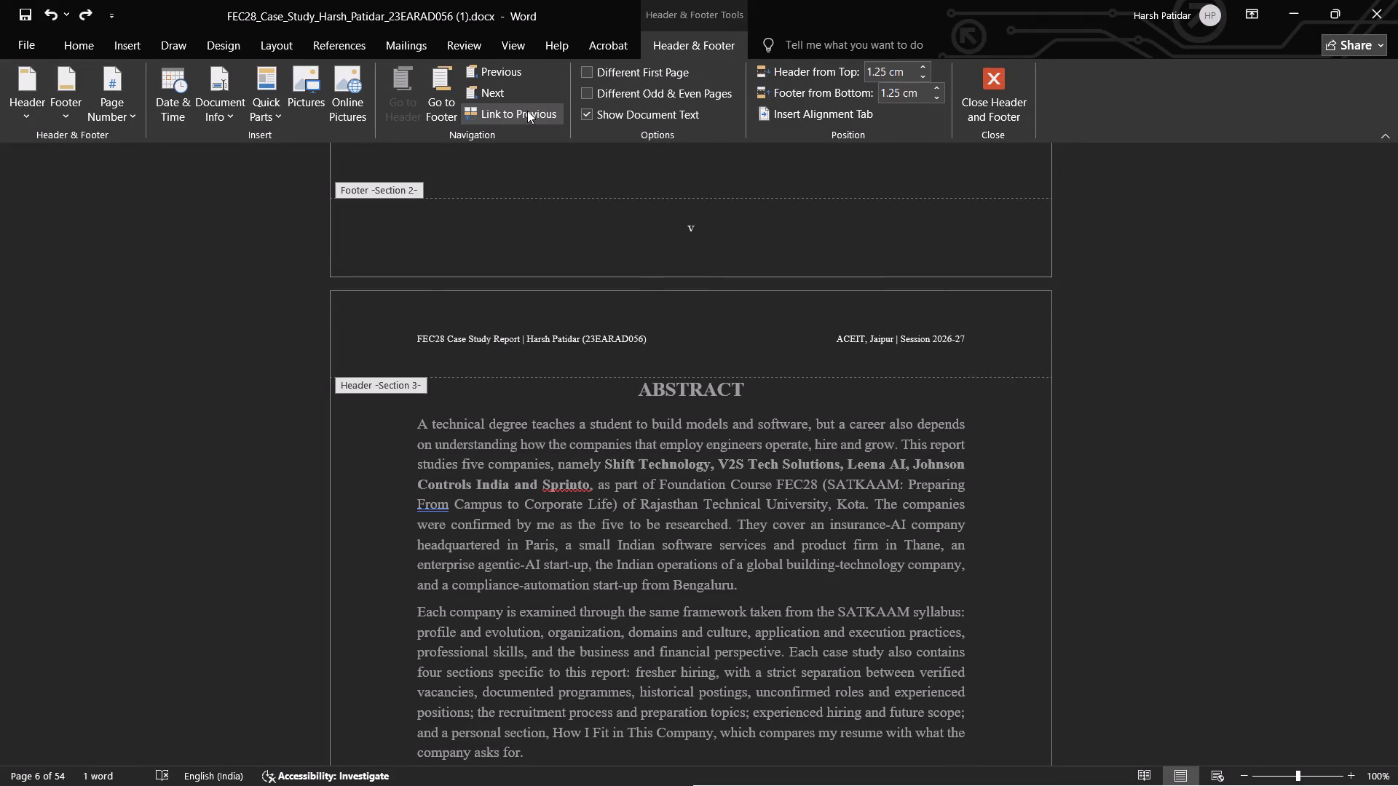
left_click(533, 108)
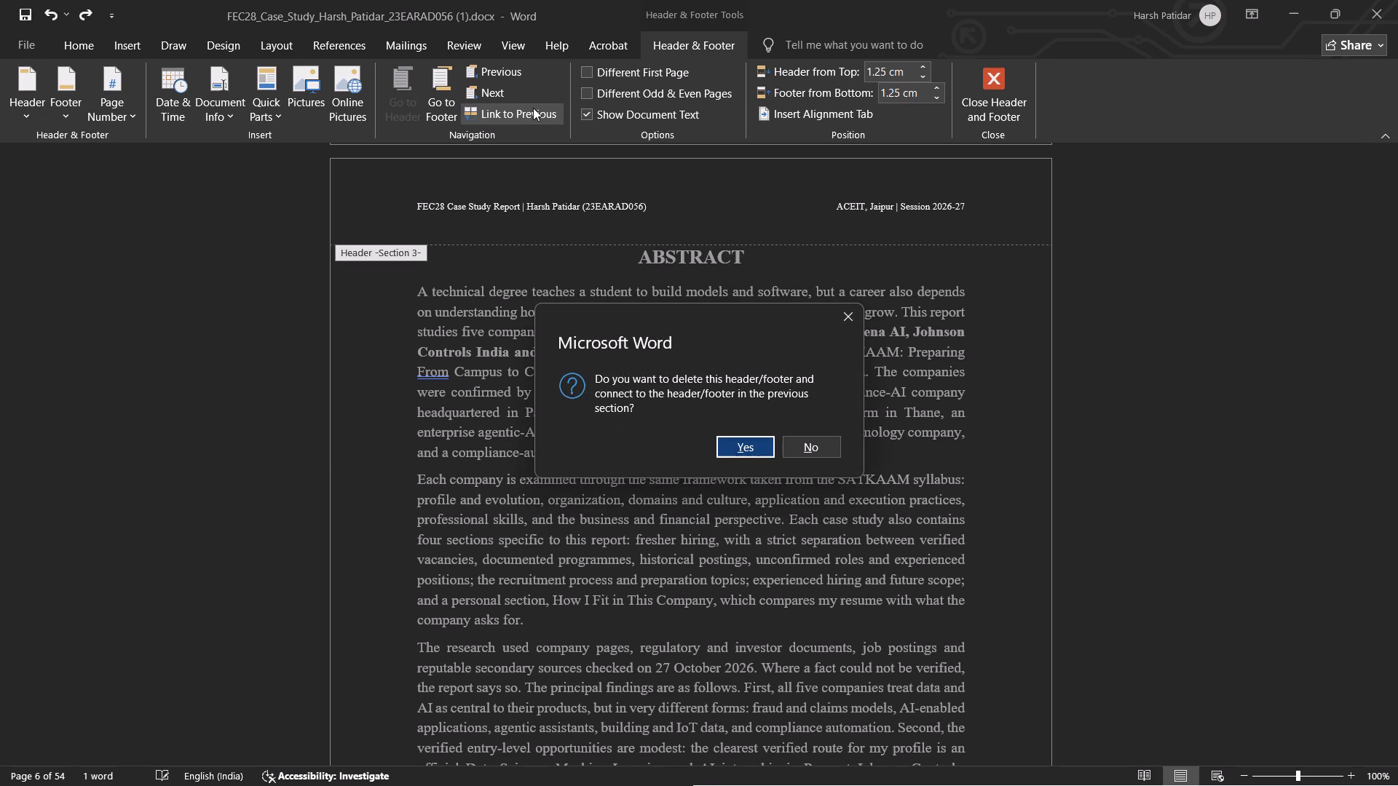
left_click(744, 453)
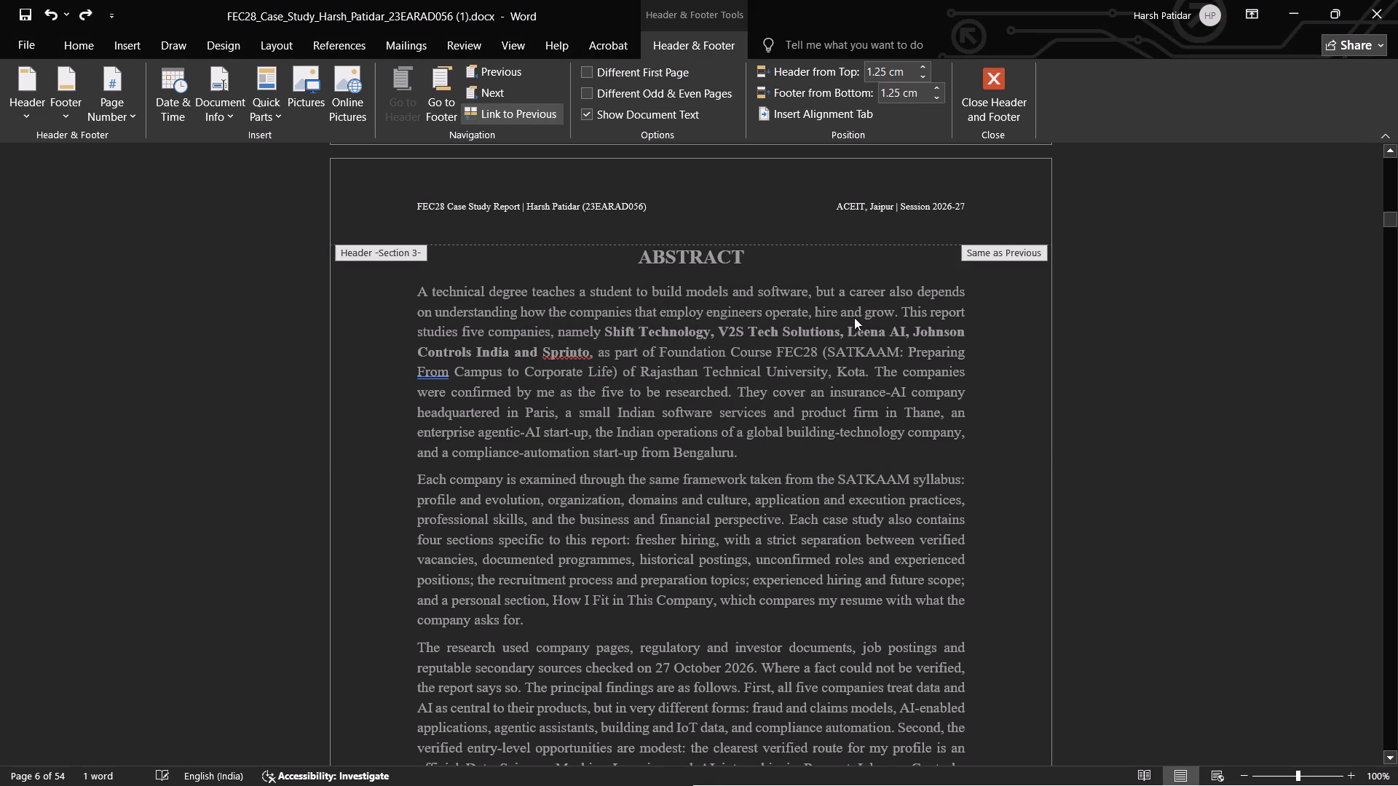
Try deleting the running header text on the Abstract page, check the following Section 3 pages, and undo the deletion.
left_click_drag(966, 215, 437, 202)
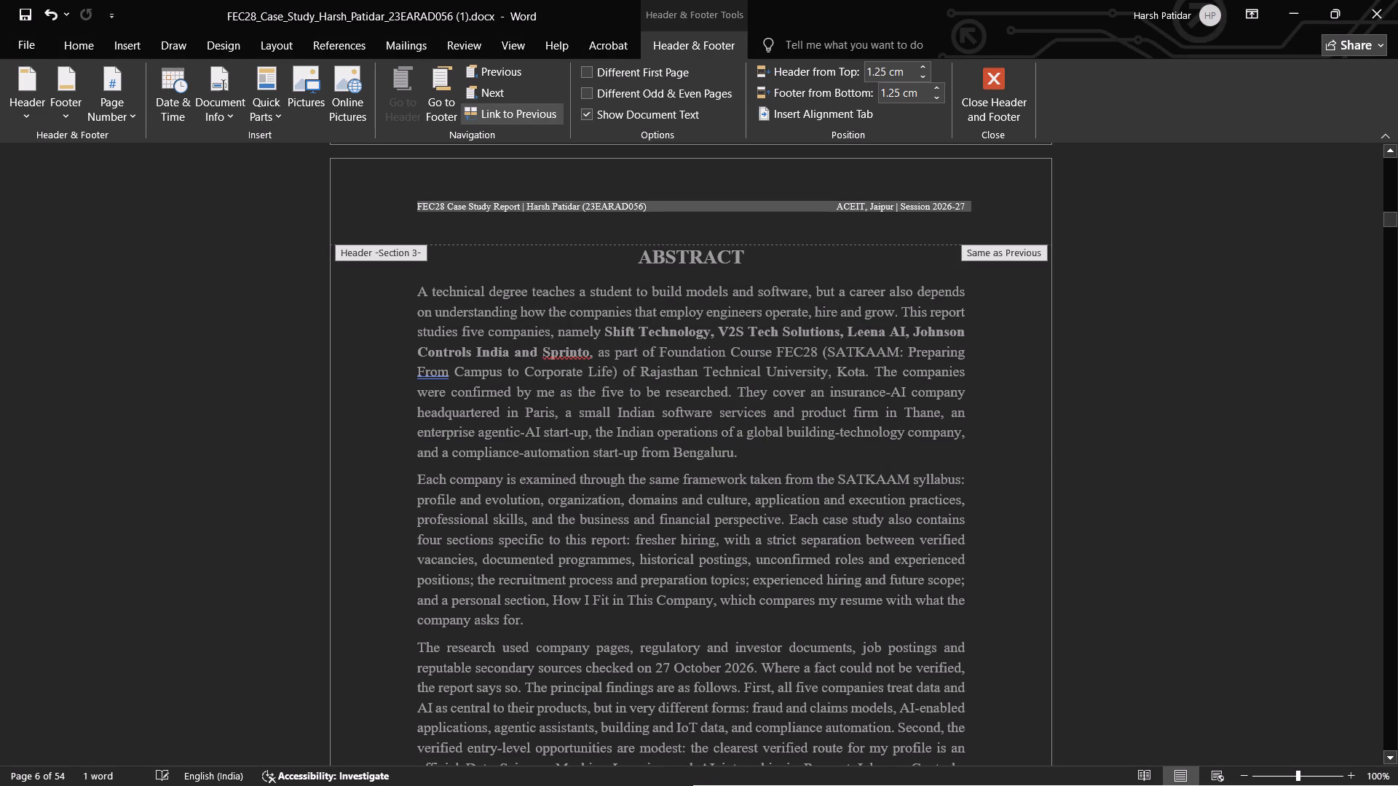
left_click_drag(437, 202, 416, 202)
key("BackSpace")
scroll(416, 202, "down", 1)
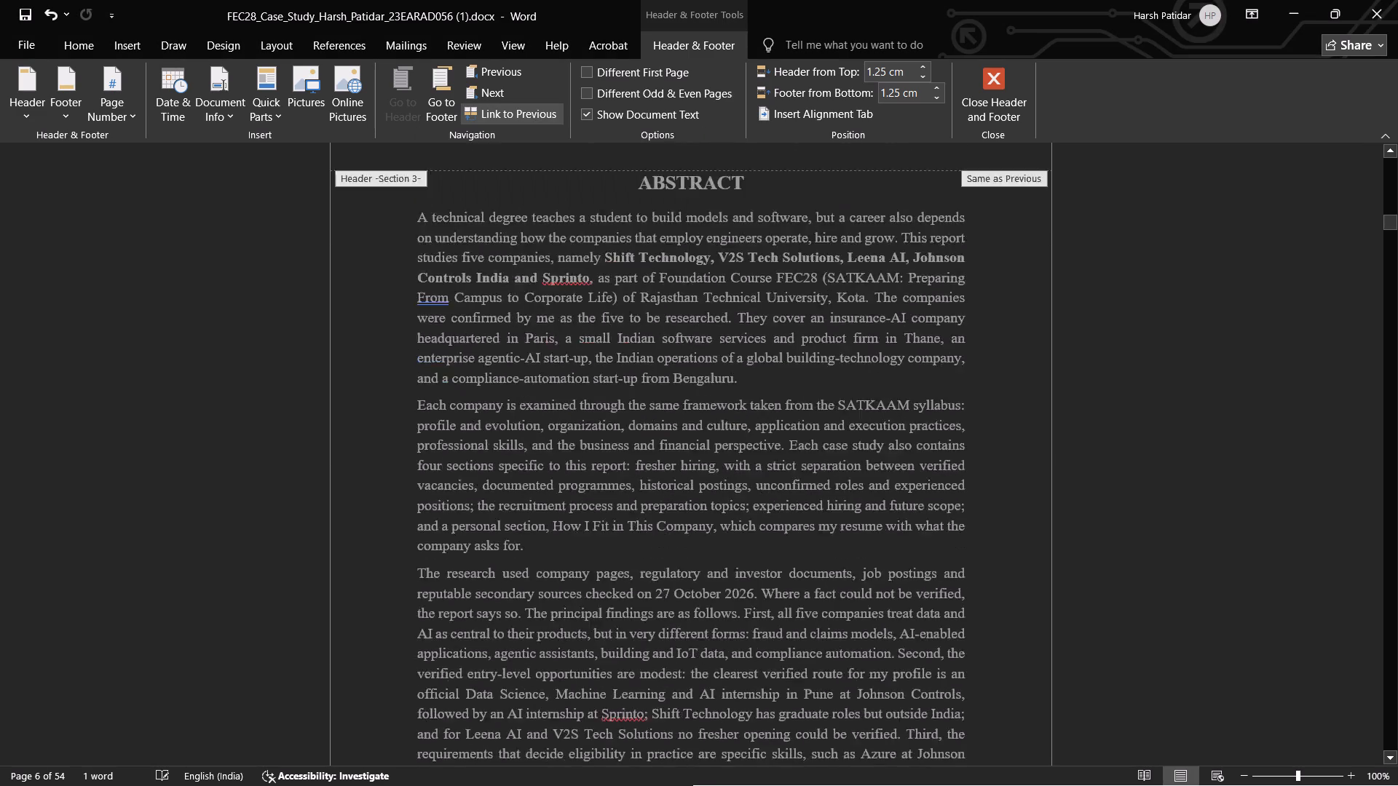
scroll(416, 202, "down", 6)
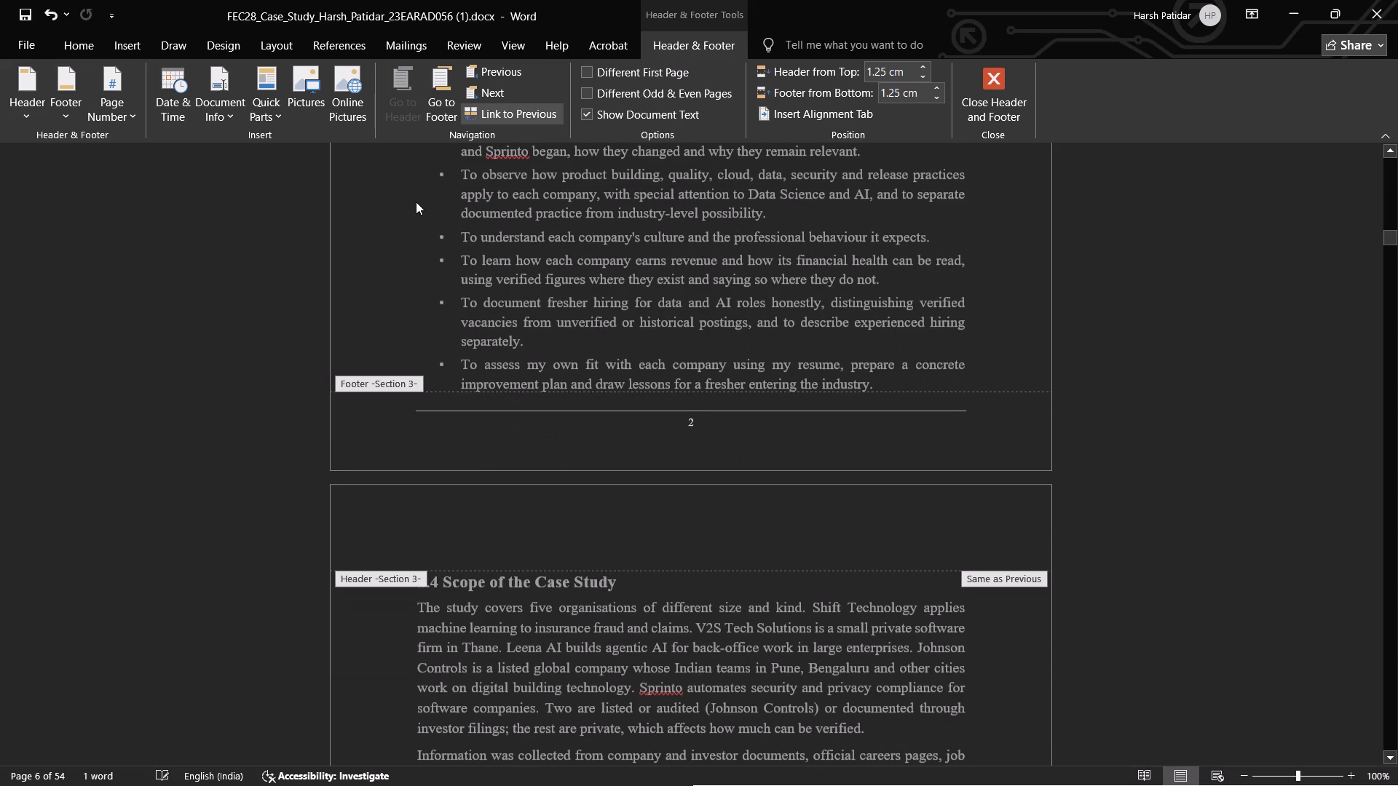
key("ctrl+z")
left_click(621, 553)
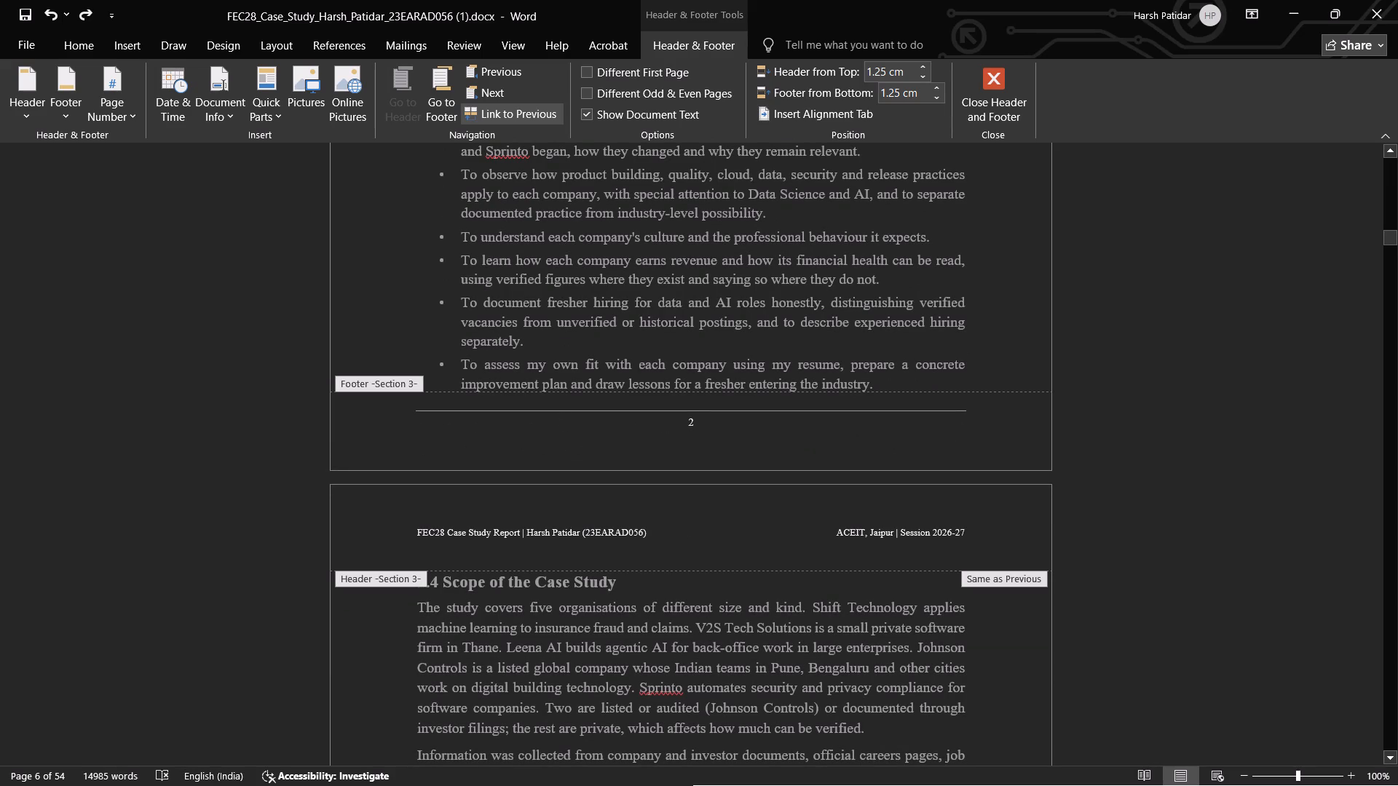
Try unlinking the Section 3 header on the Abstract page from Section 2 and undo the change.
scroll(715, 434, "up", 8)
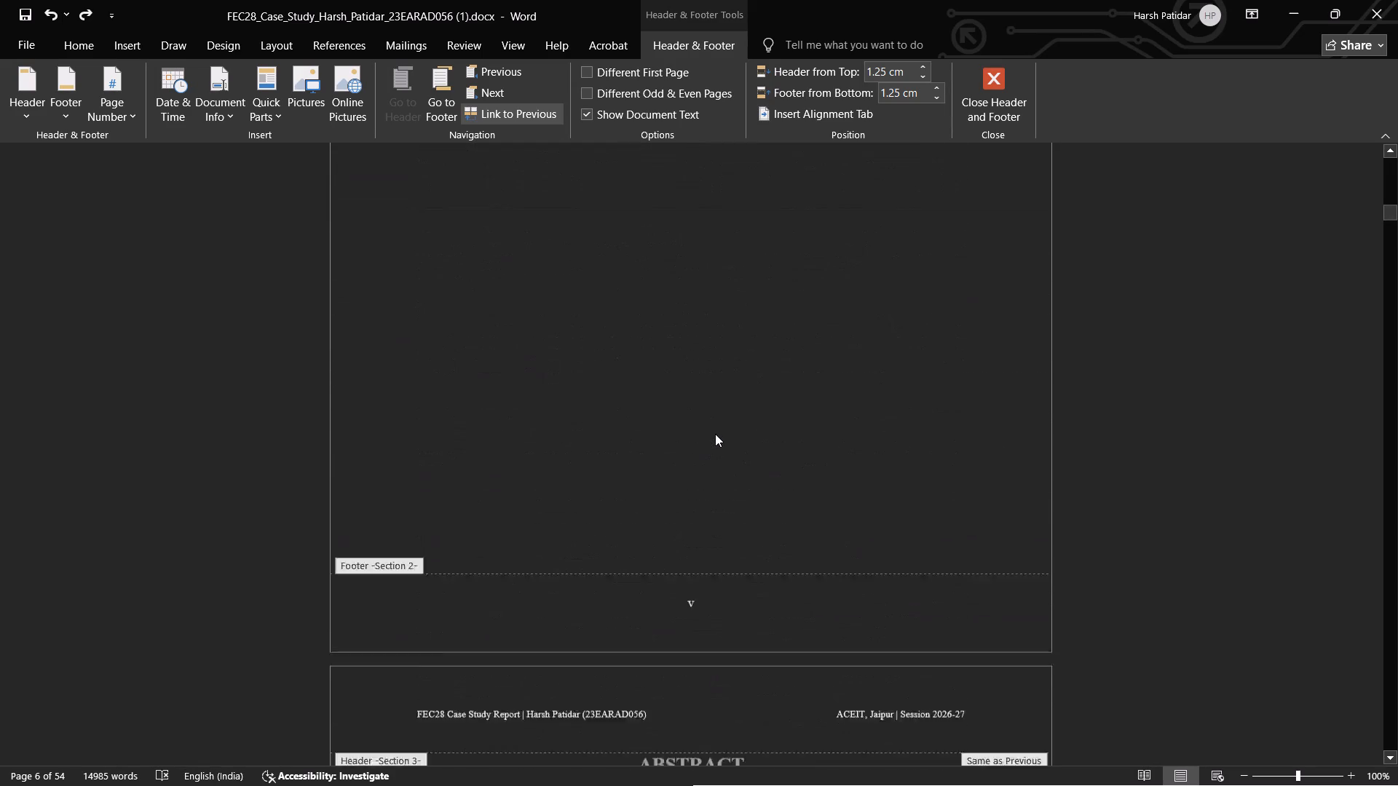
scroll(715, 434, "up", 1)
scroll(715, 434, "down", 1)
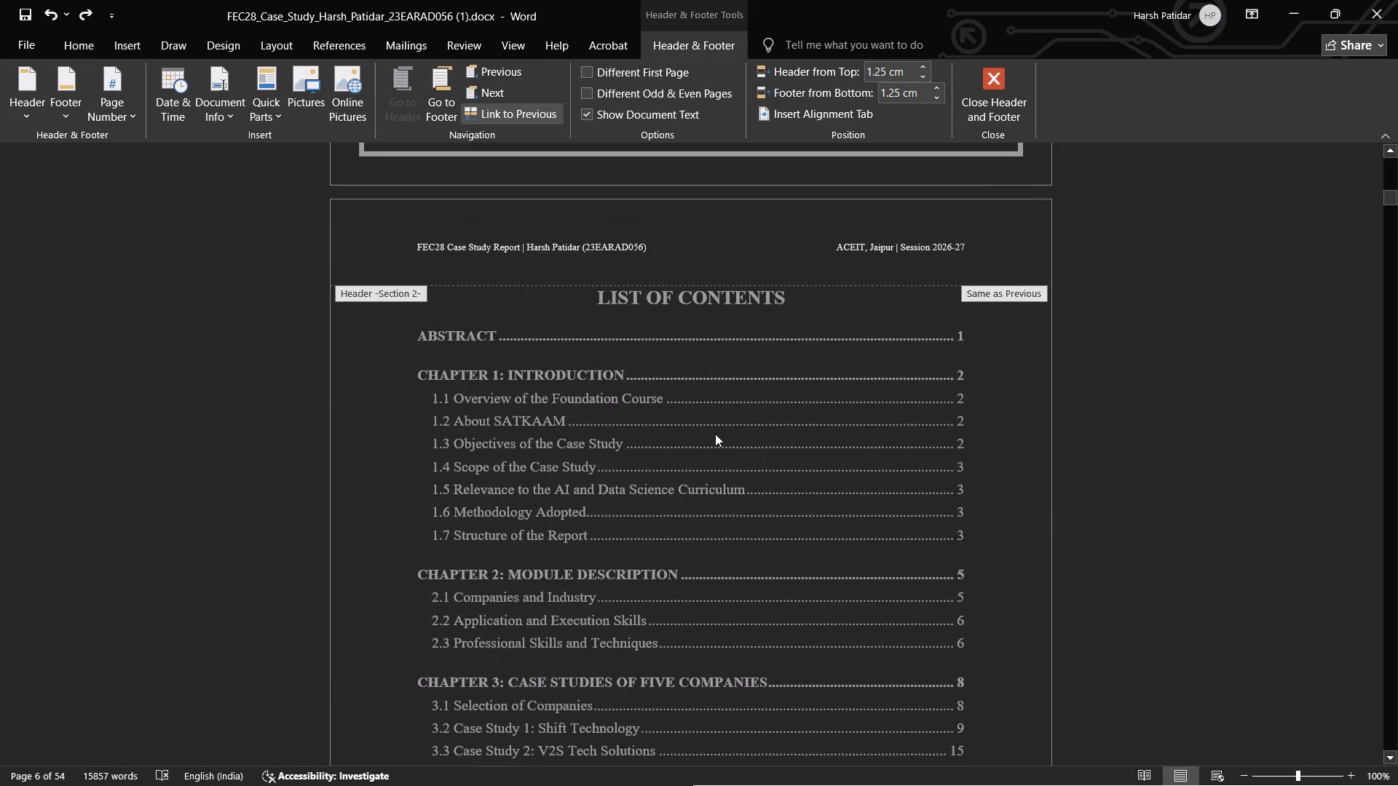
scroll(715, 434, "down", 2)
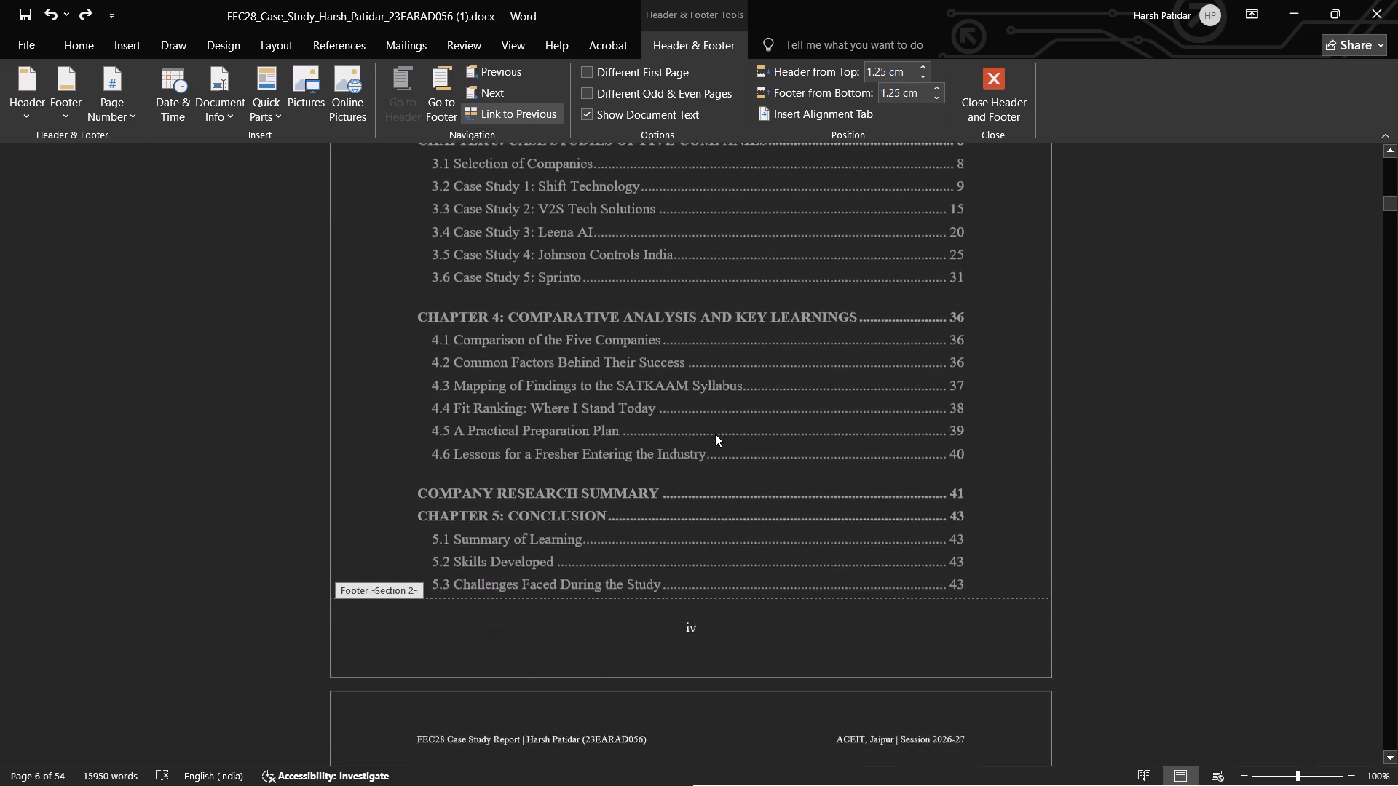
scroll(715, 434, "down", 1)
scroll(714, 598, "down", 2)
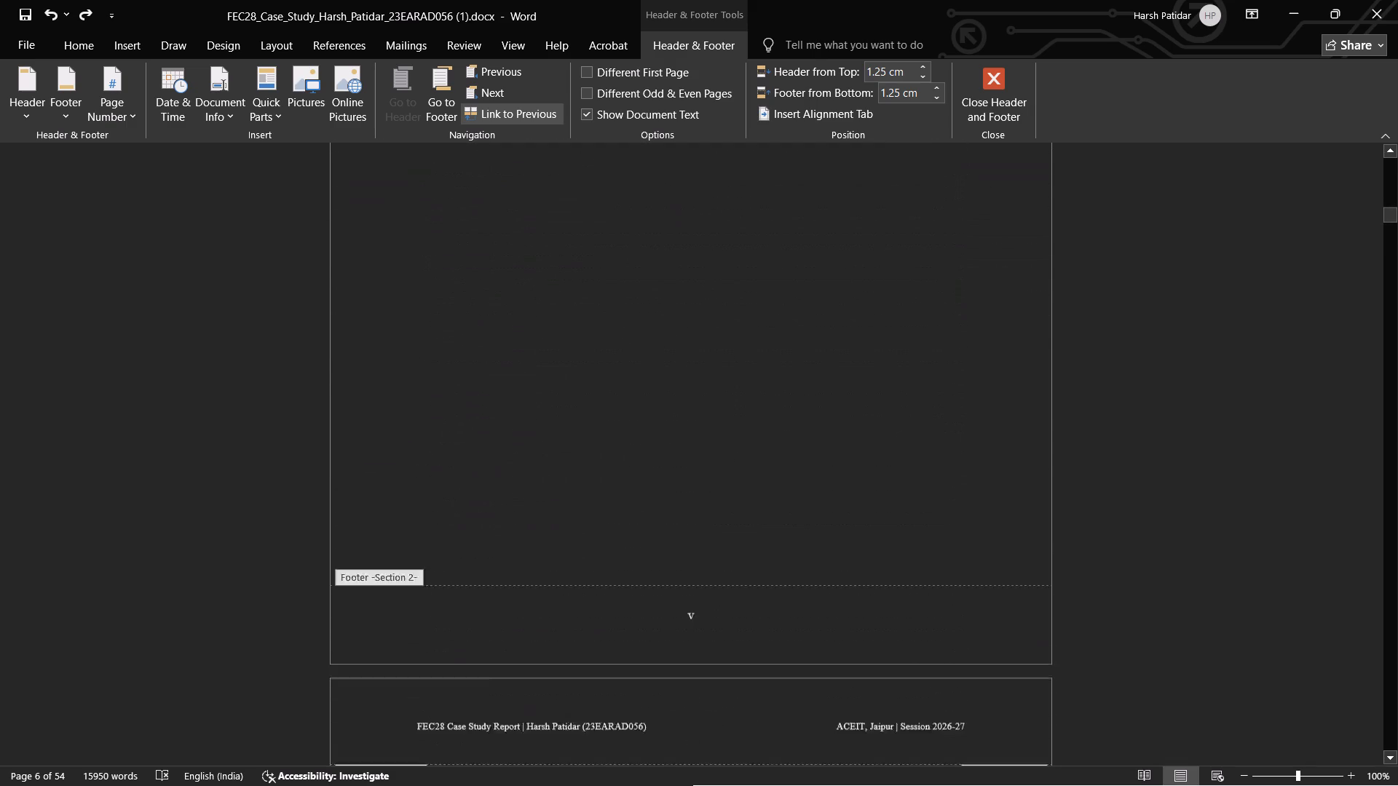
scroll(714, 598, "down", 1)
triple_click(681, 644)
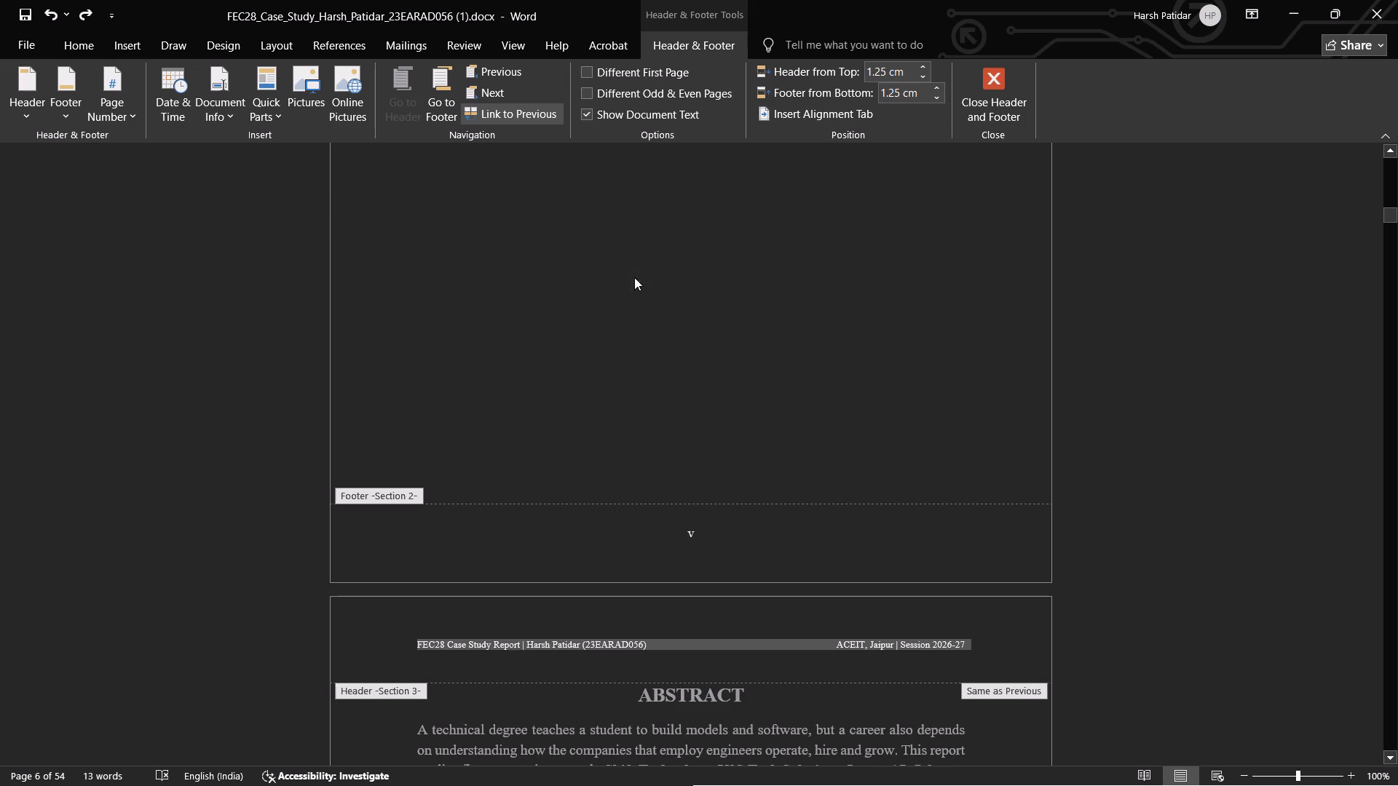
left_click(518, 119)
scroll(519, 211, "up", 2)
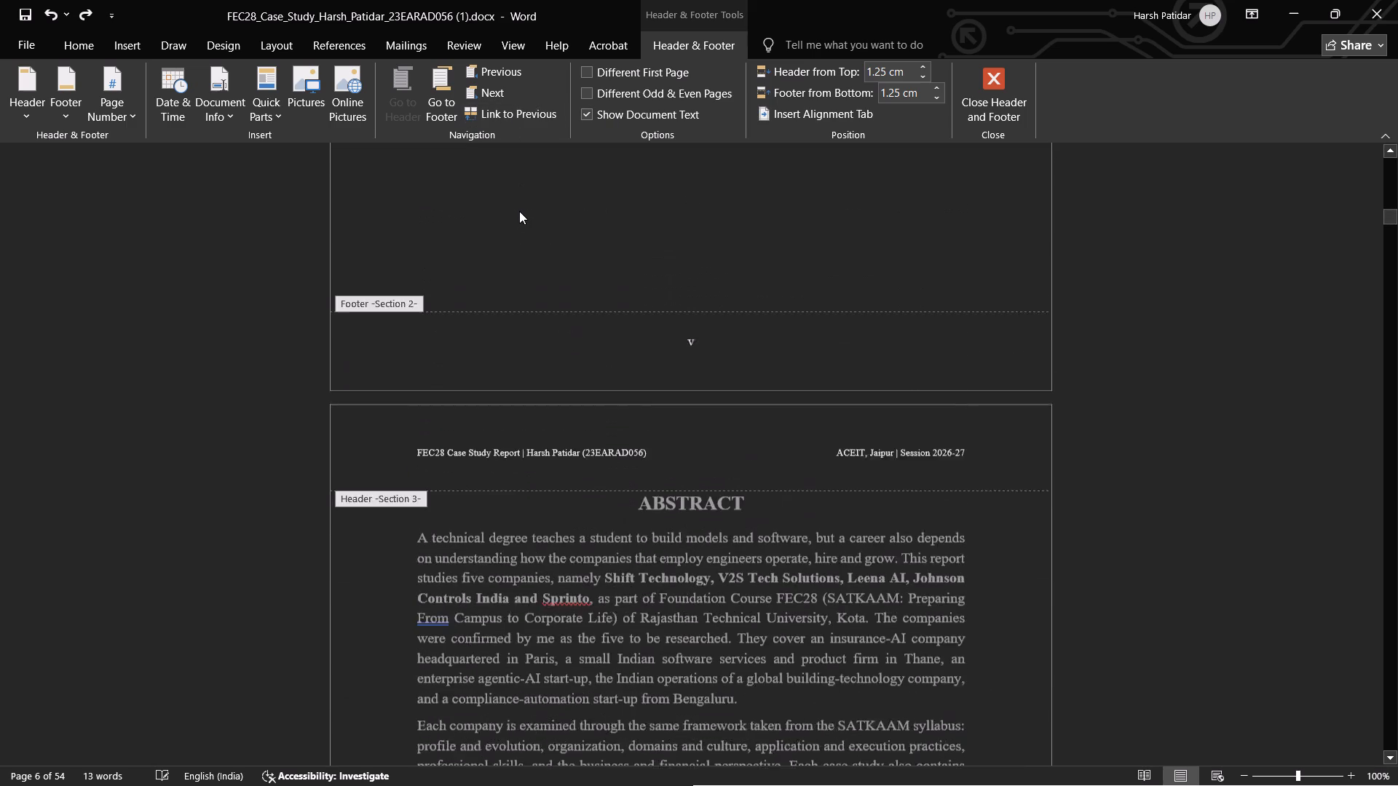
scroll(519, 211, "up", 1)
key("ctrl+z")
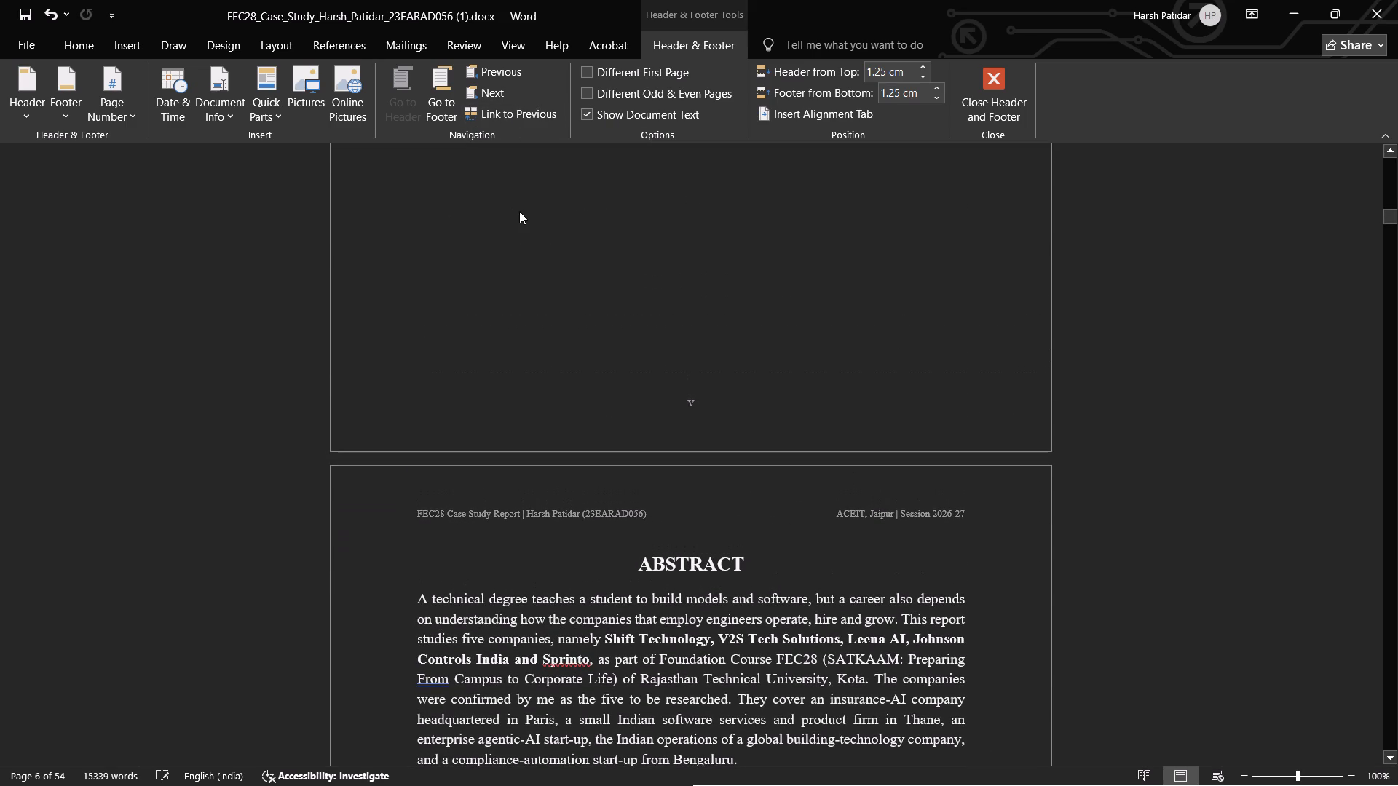
Check the page headers from the front-matter pages through the List of Contents to the Abstract.
scroll(566, 480, "up", 13)
scroll(566, 480, "down", 1)
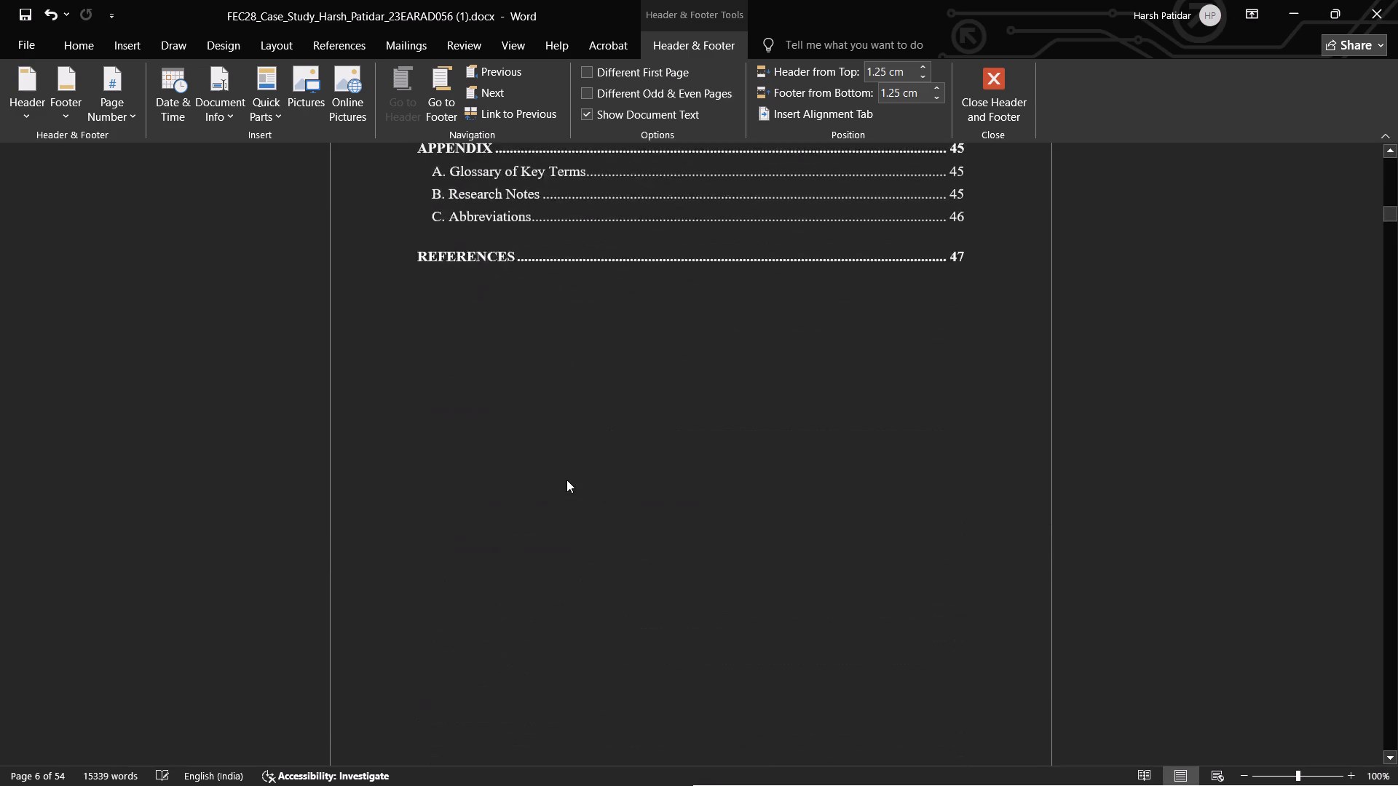
scroll(566, 480, "down", 1)
scroll(566, 480, "up", 2)
scroll(566, 480, "down", 2)
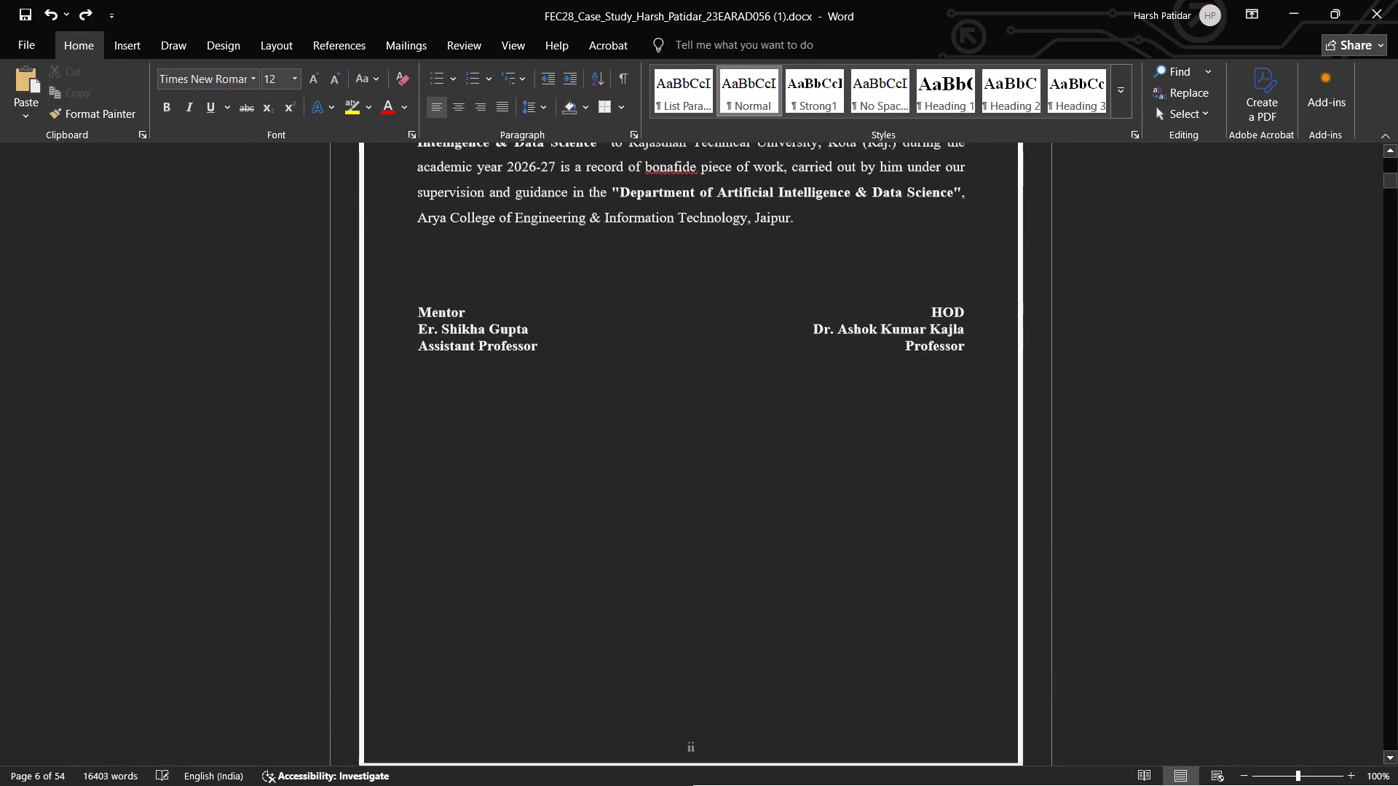
scroll(566, 480, "down", 6)
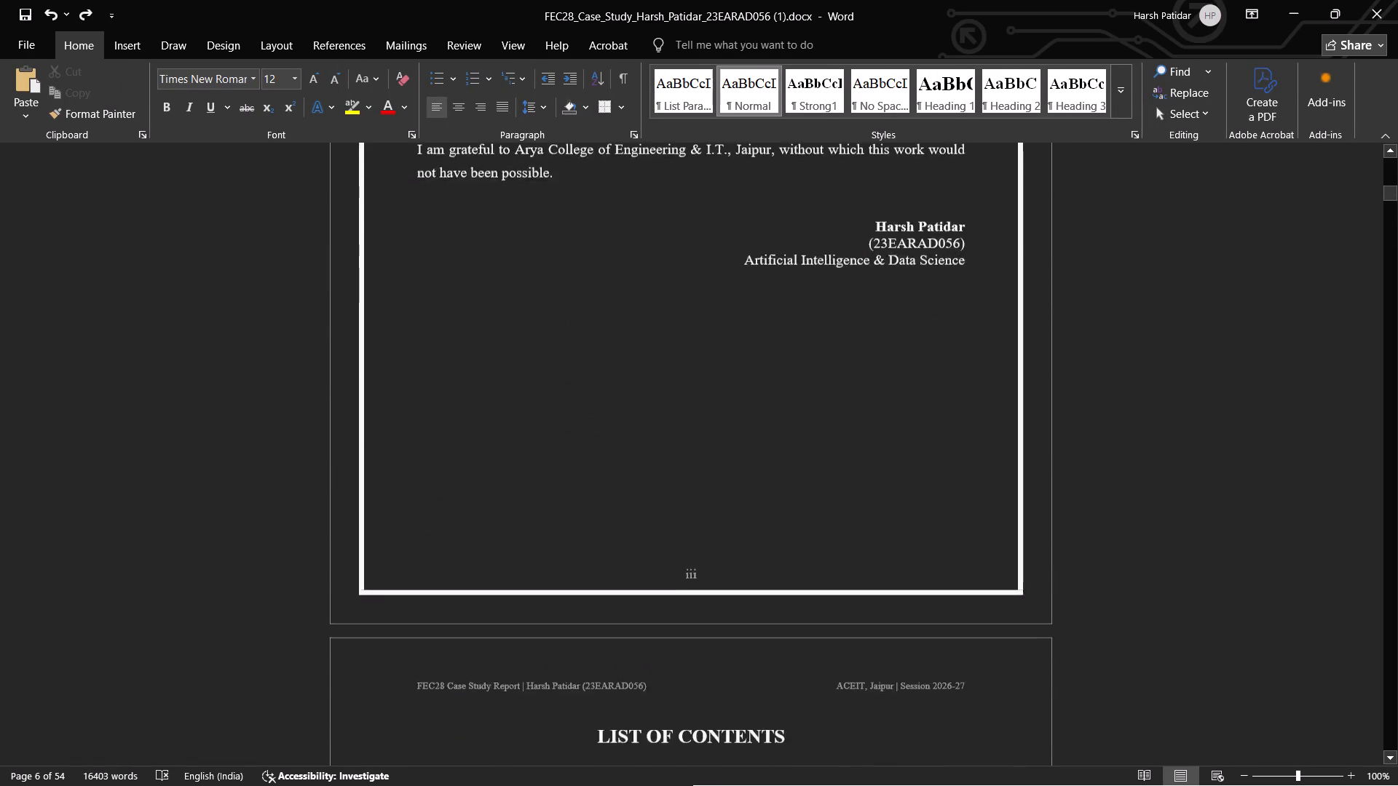
scroll(566, 480, "down", 1)
scroll(566, 480, "up", 1)
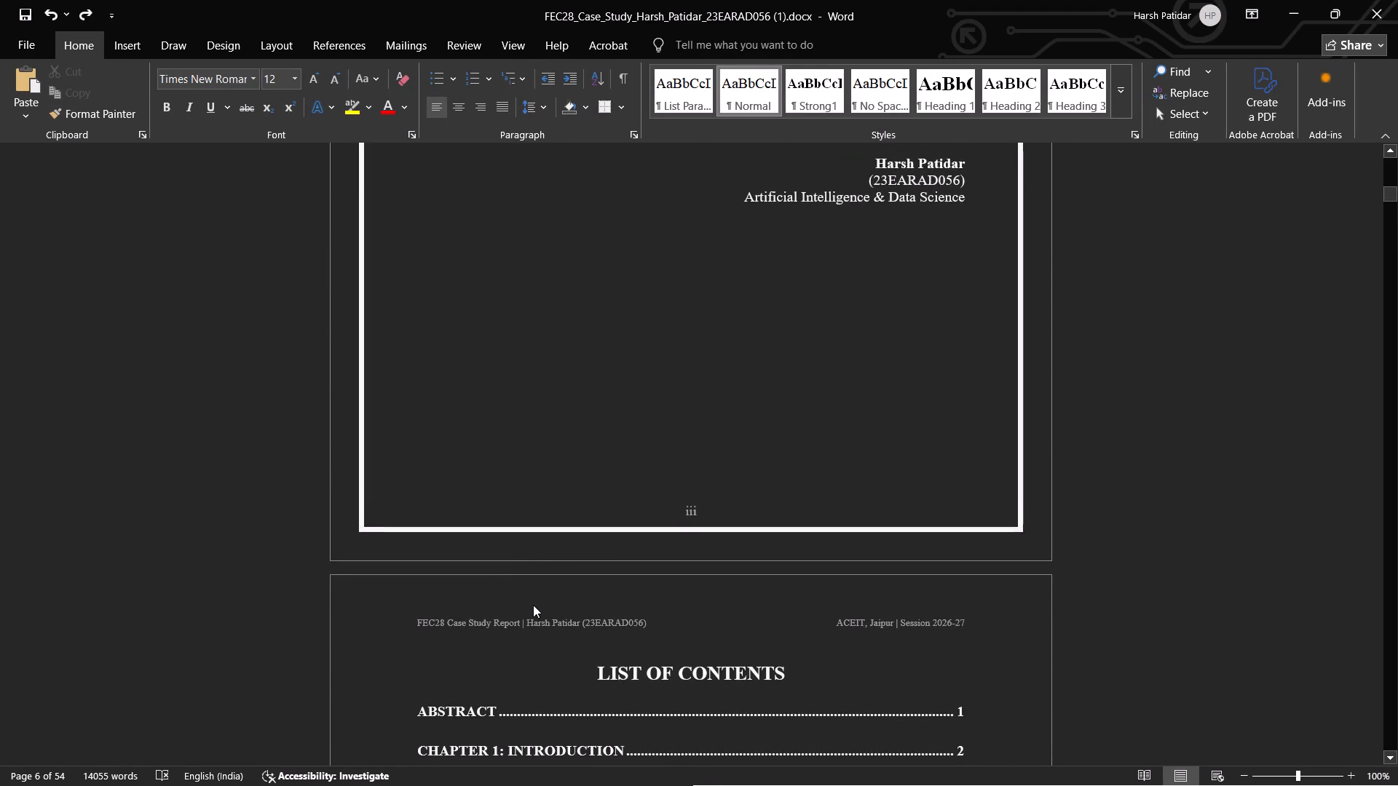
scroll(531, 614, "down", 4)
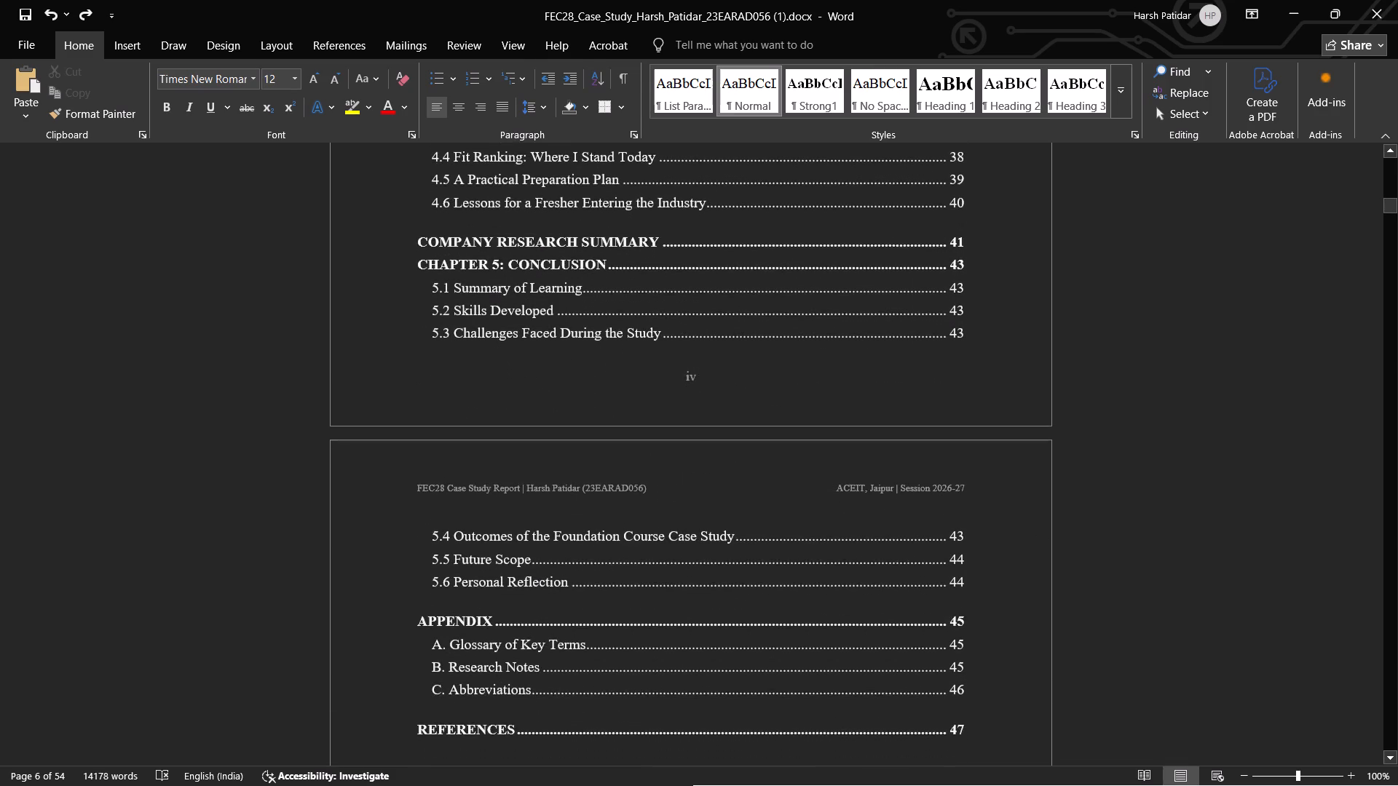
scroll(514, 482, "down", 4)
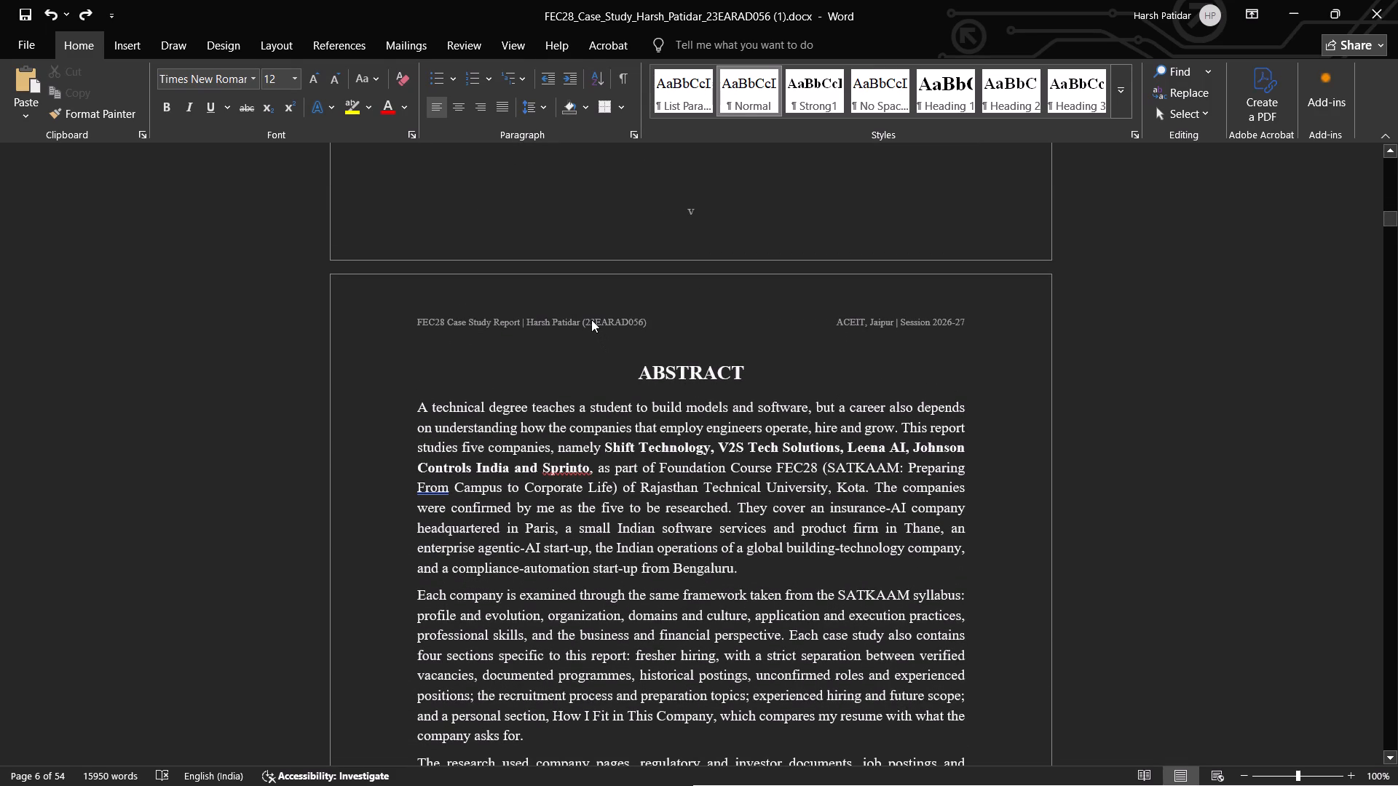
Open the Abstract page's header and turn off Link to Previous so Section 3's header is independent of Section 2.
double_click(591, 319)
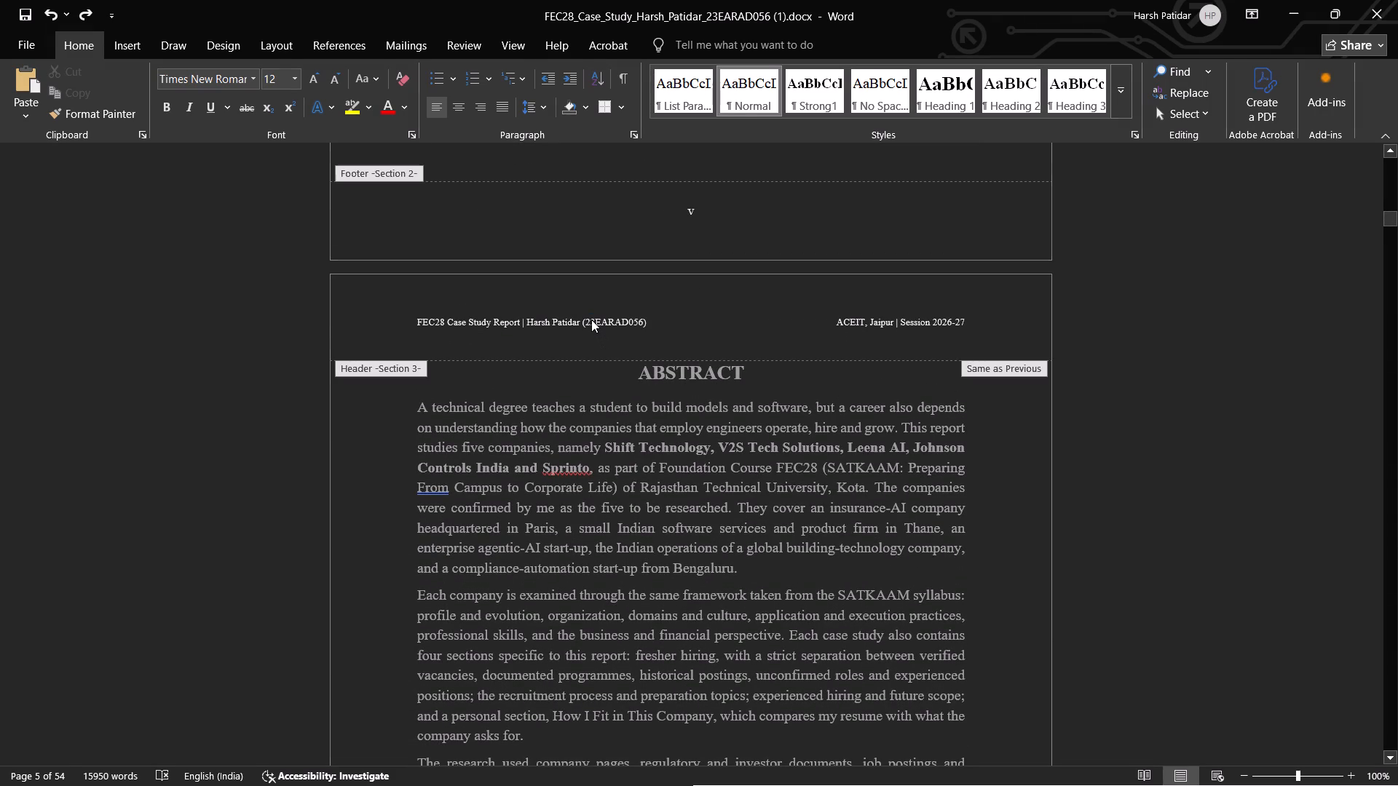
scroll(591, 319, "up", 1)
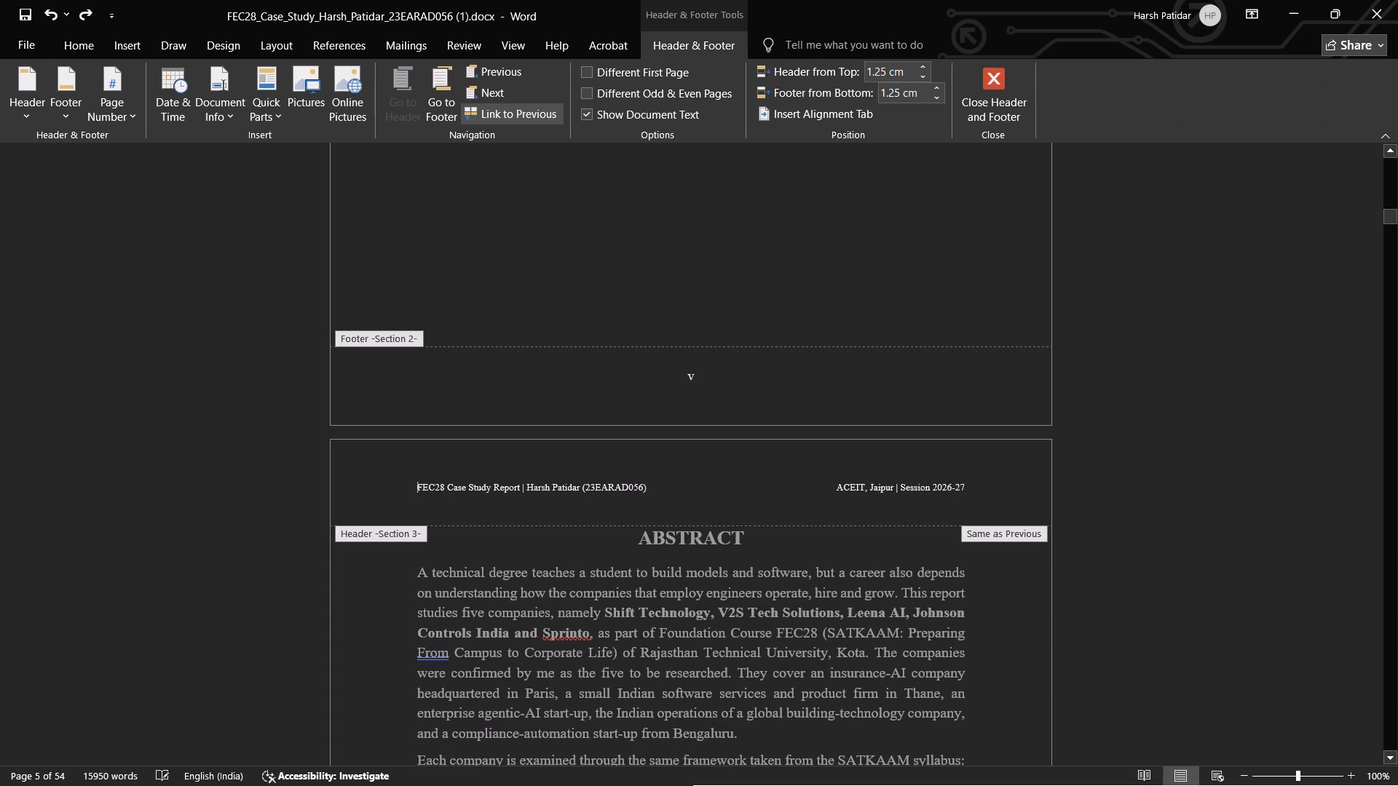
left_click(532, 119)
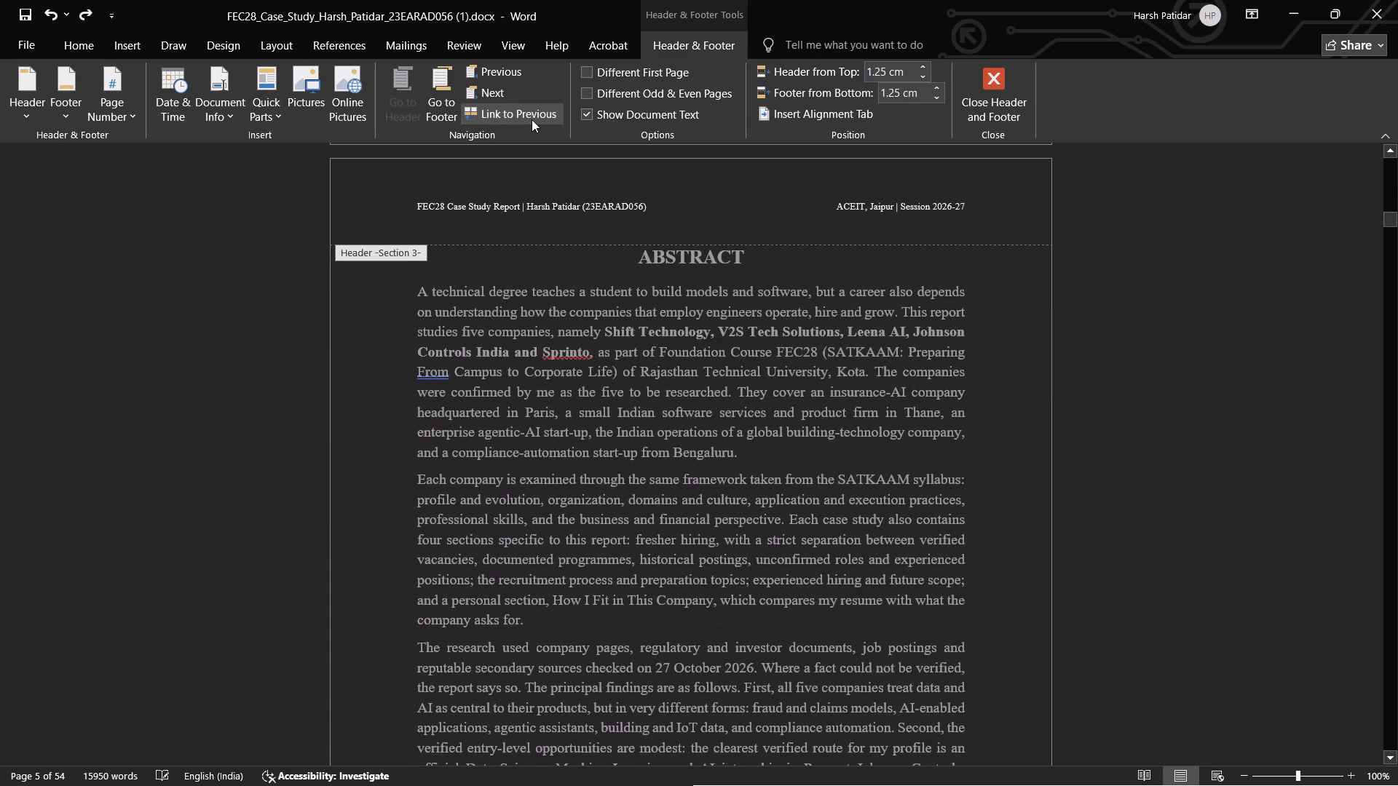
left_click(513, 194)
scroll(535, 202, "up", 1)
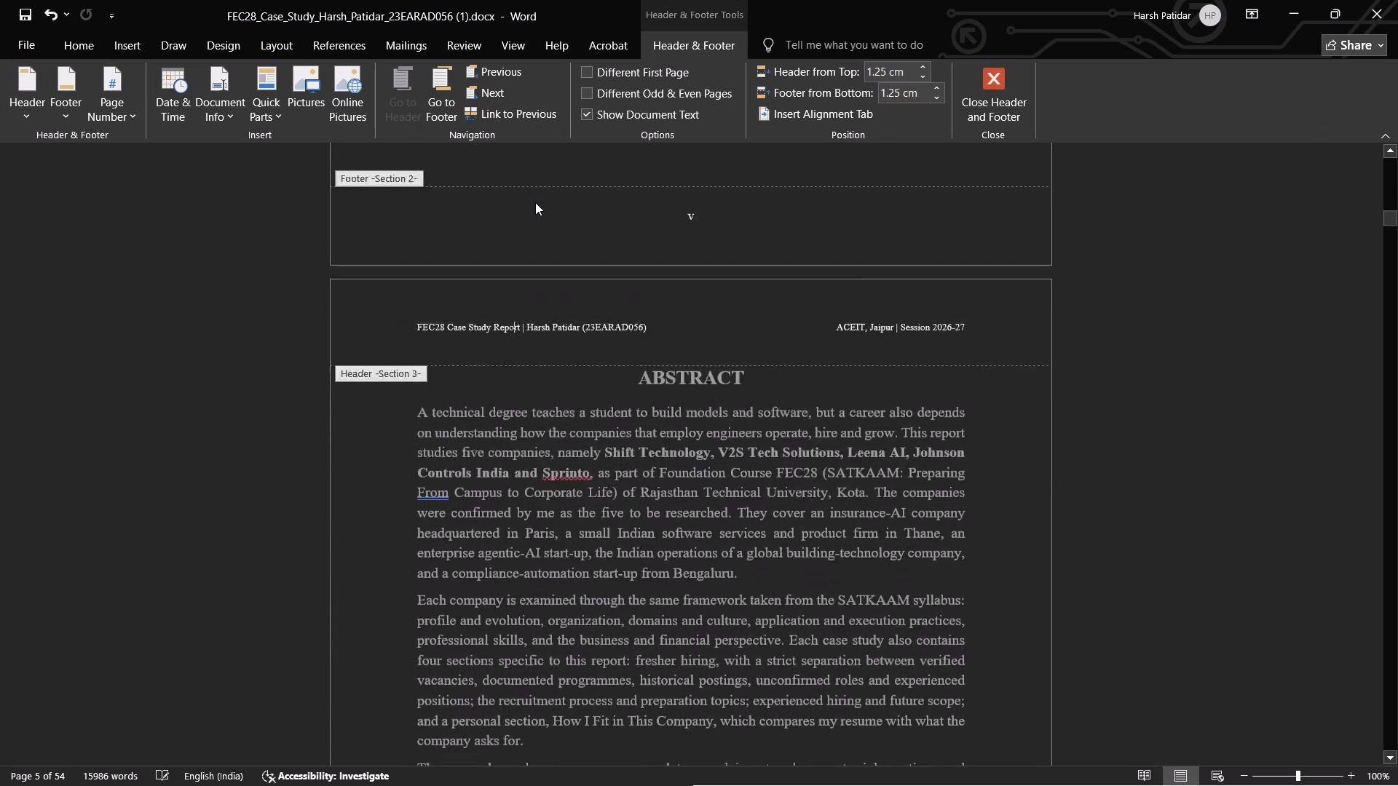
scroll(535, 202, "up", 1)
left_click(495, 119)
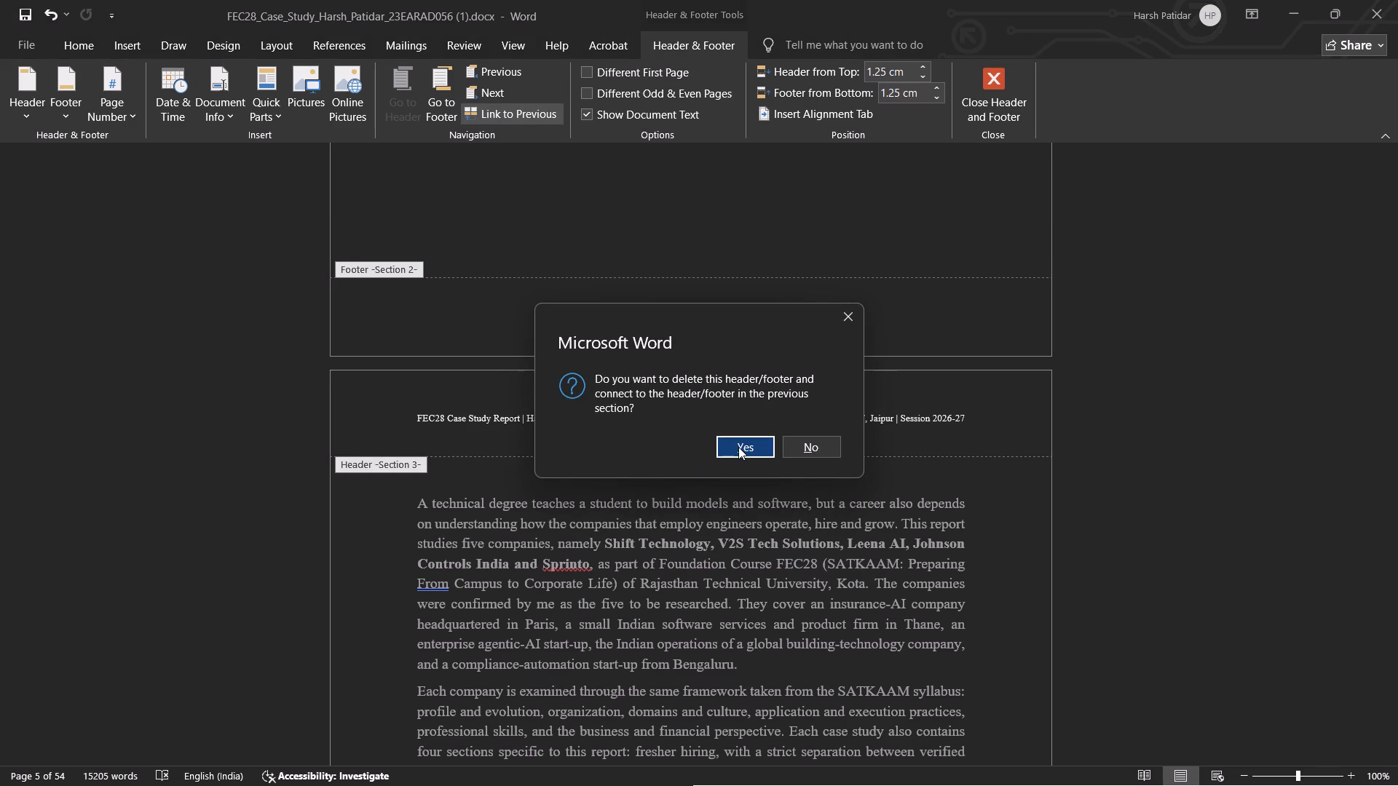
left_click(847, 321)
Delete the running header text from the Section 2 header on the second List of Contents page and leave header editing.
scroll(847, 321, "up", 3)
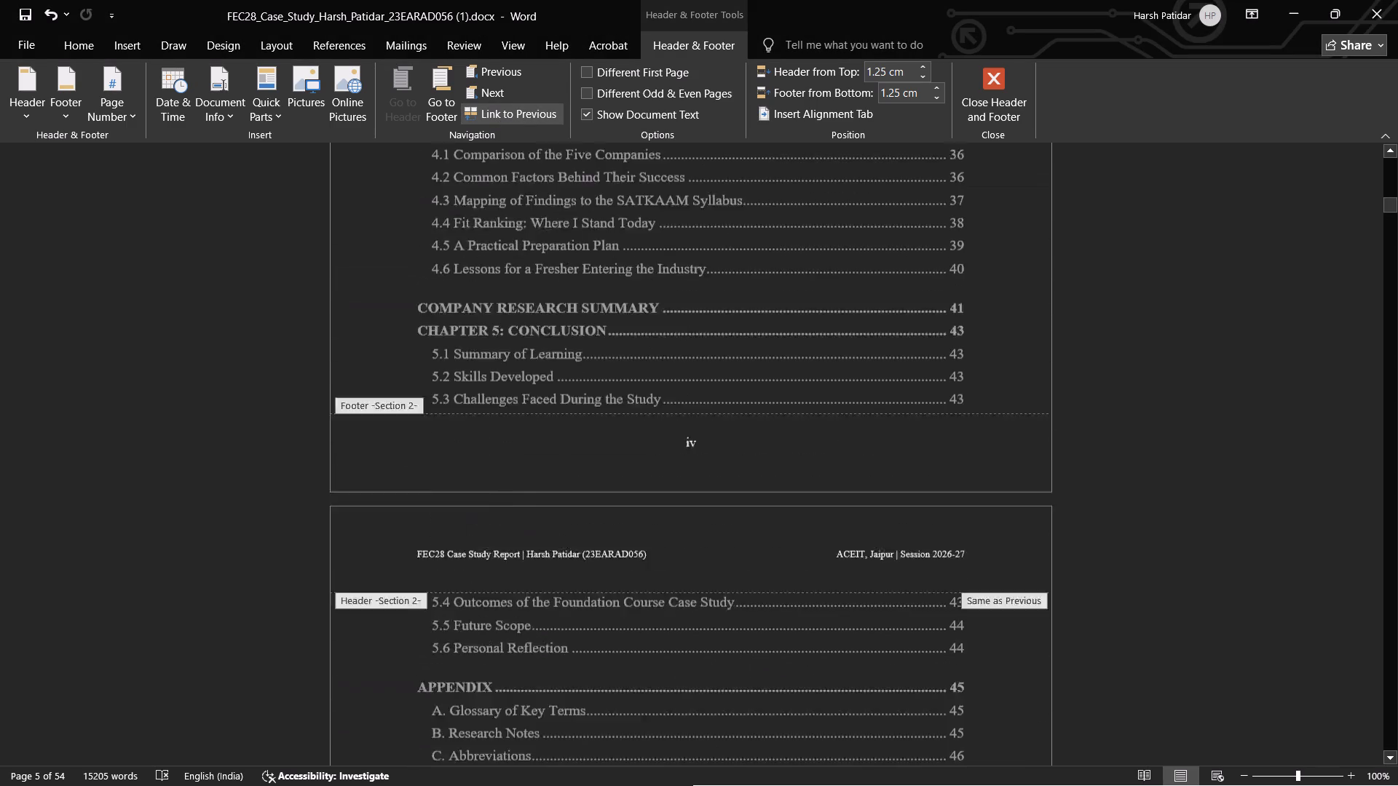
triple_click(882, 705)
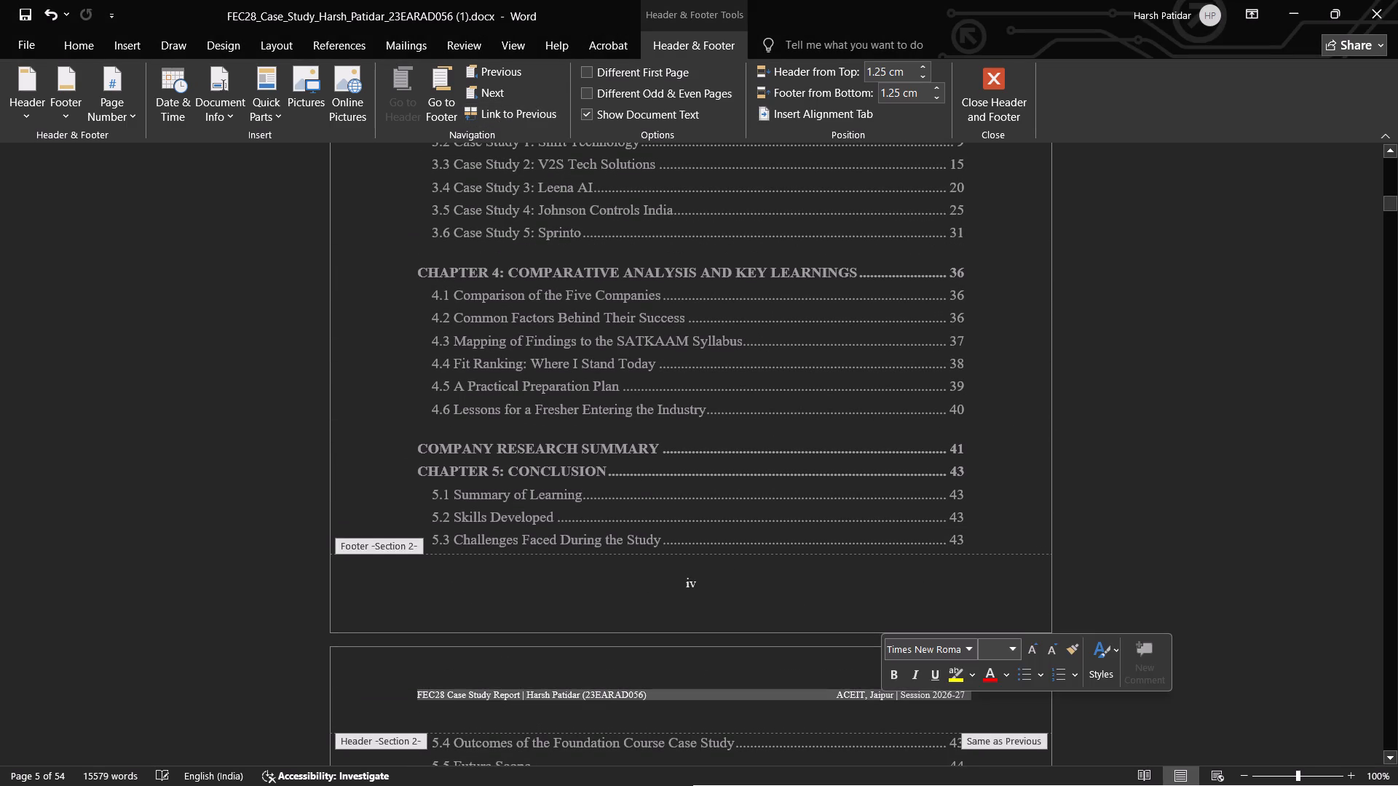
key("BackSpace")
left_click(1361, 651)
scroll(1361, 651, "down", 1)
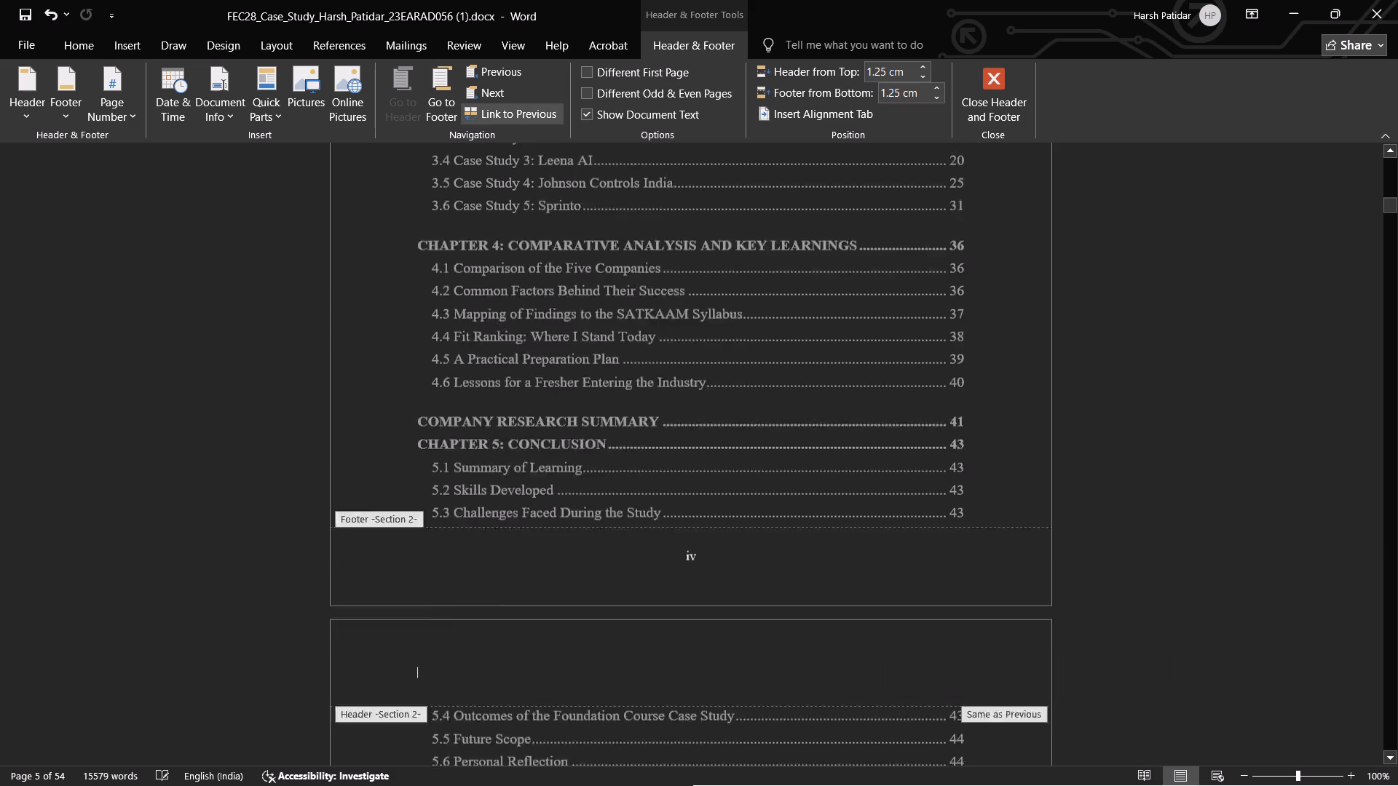
scroll(1361, 651, "down", 3)
key("grave")
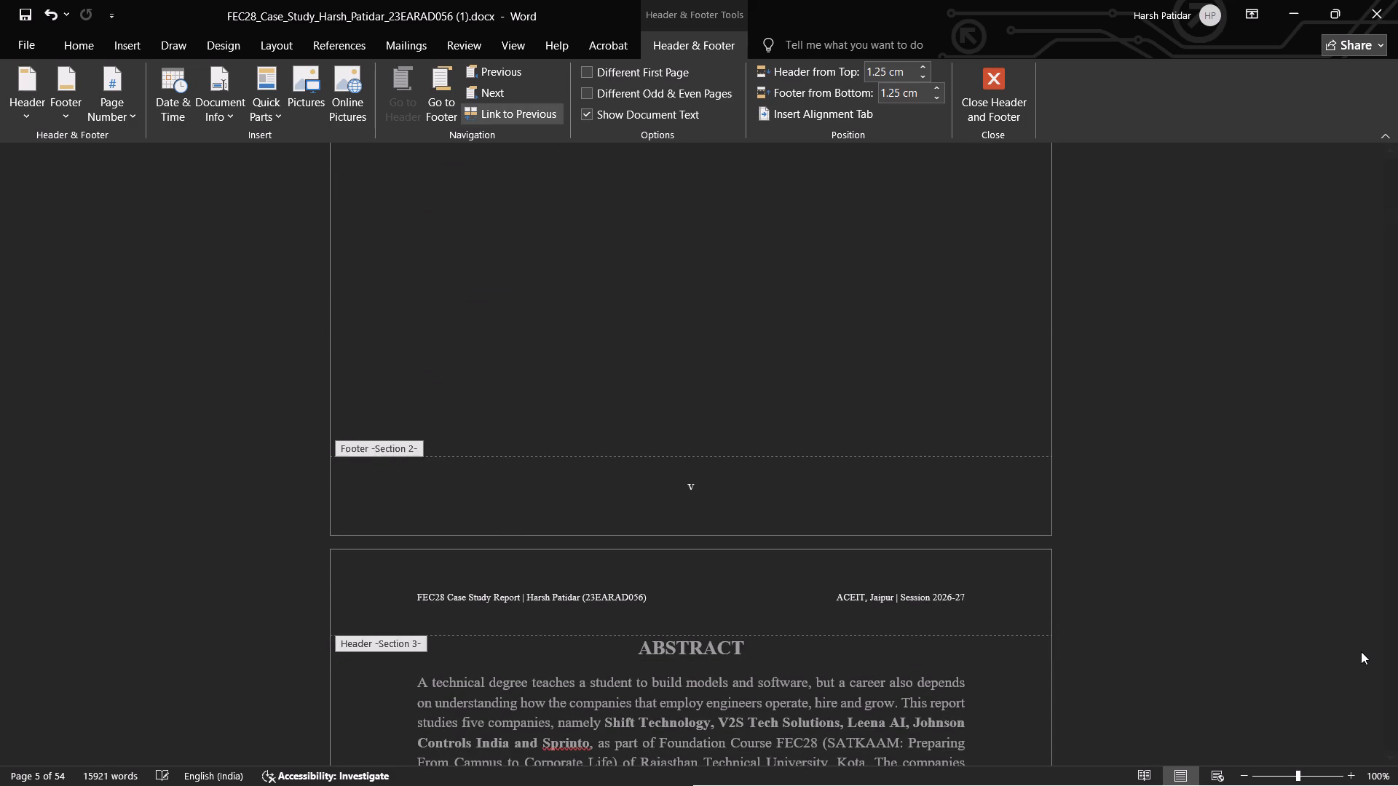
scroll(1361, 651, "up", 1)
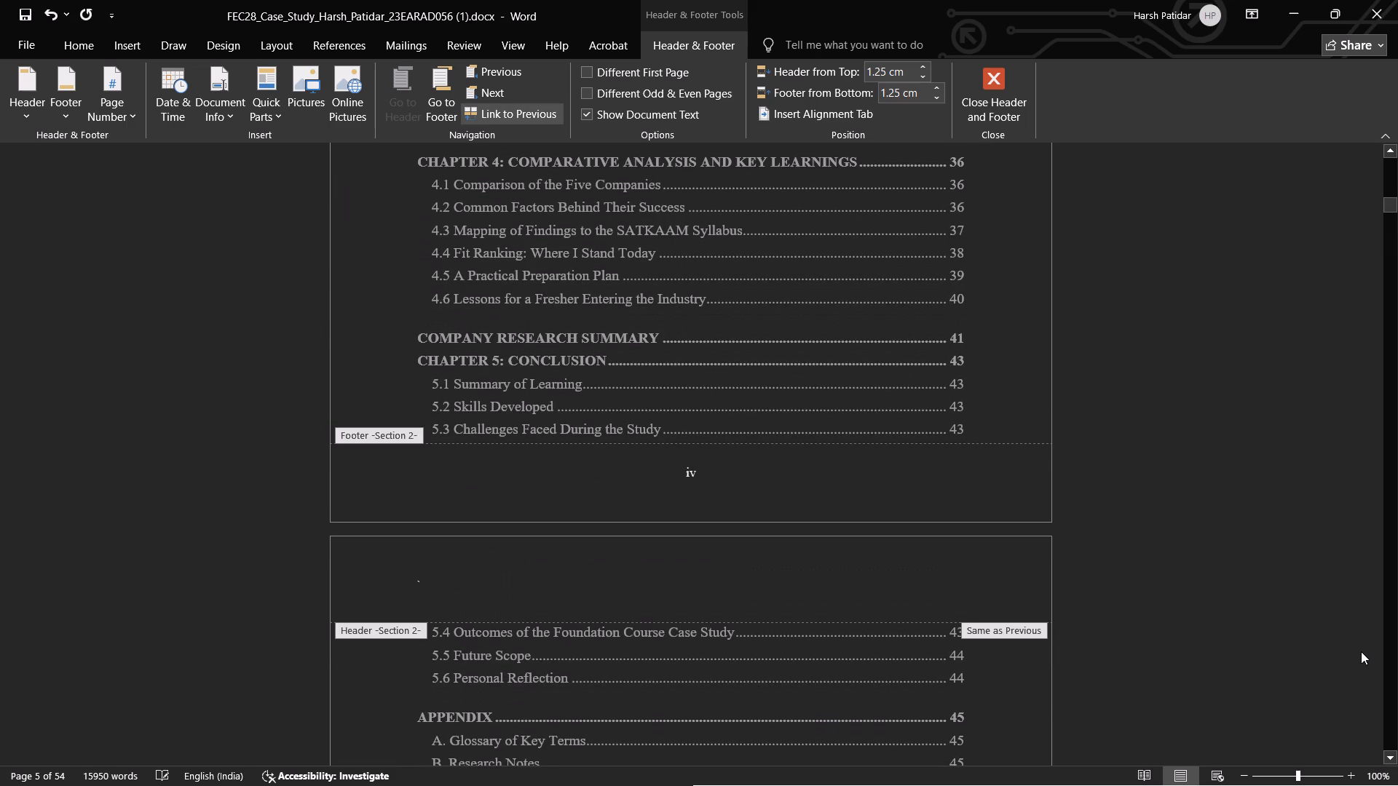
key("BackSpace")
key("Escape")
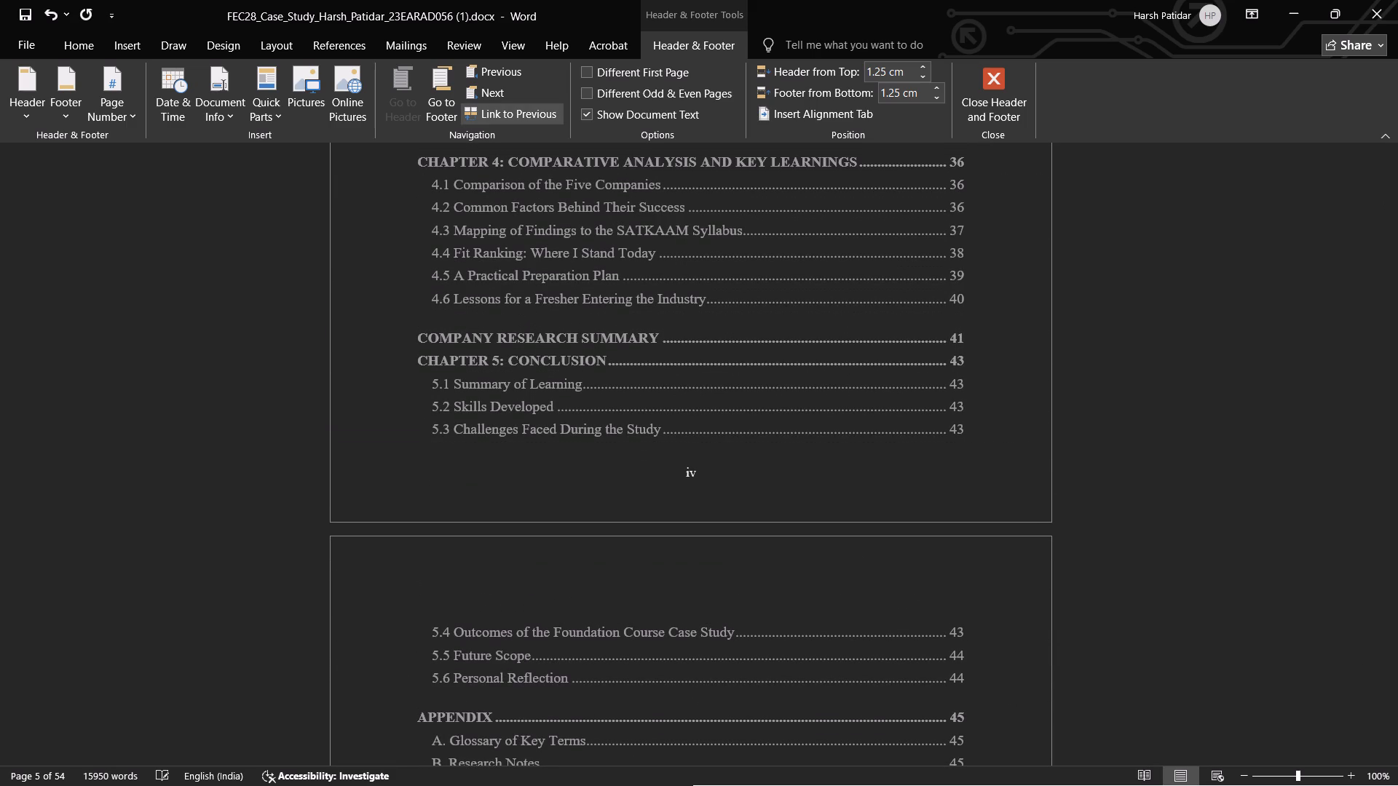
scroll(857, 555, "up", 8)
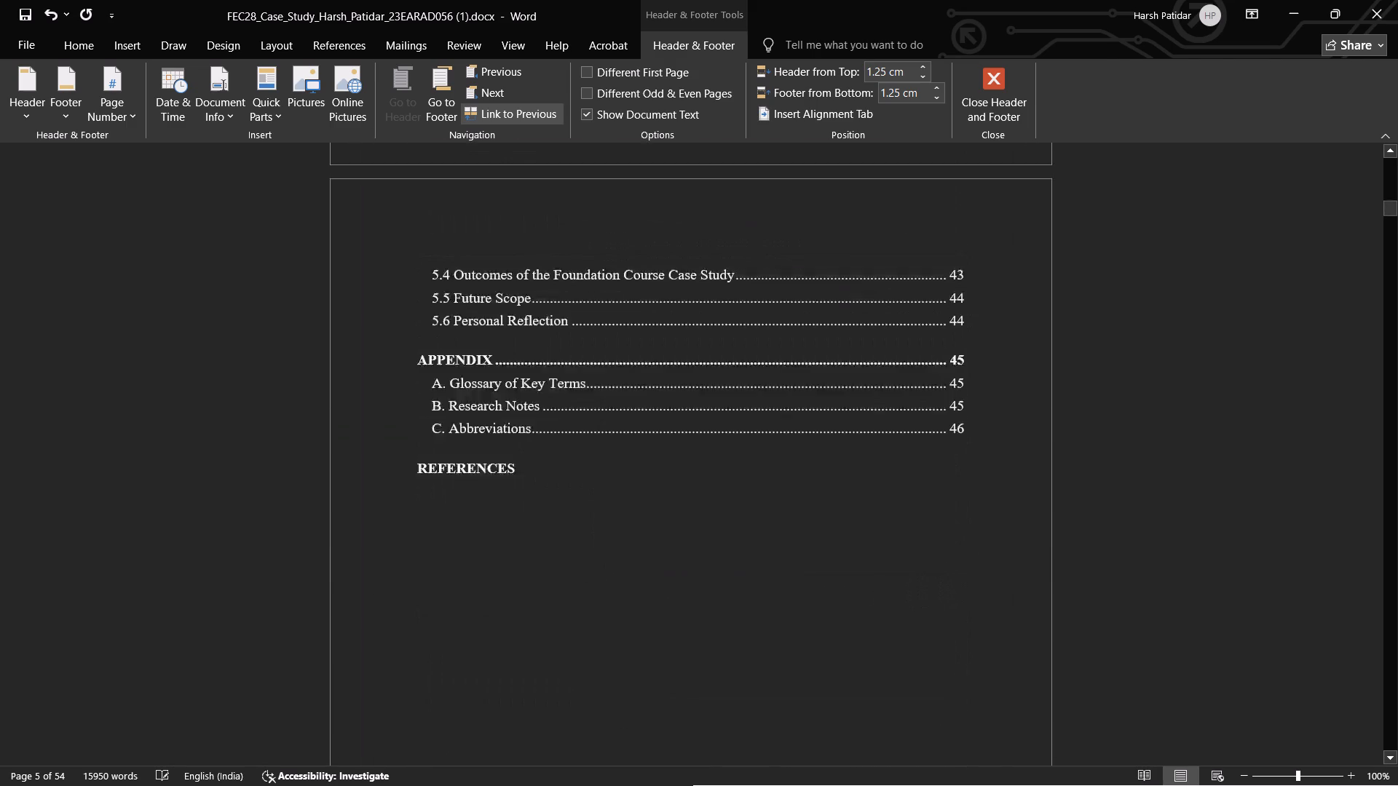
Check the page headers from the cover page through the certificate, acknowledgement and List of Contents to the Abstract page.
scroll(857, 555, "up", 9)
scroll(857, 555, "down", 1)
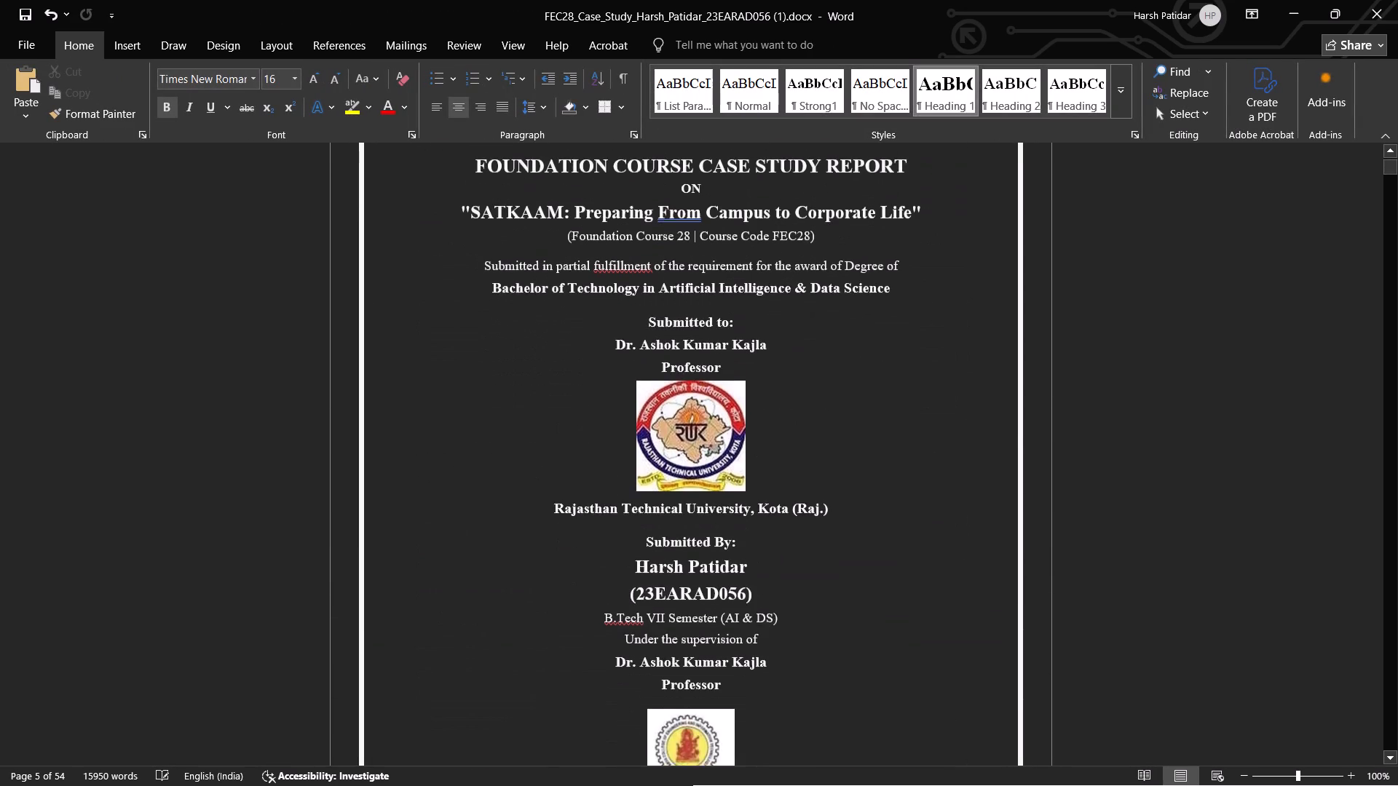
scroll(857, 555, "down", 3)
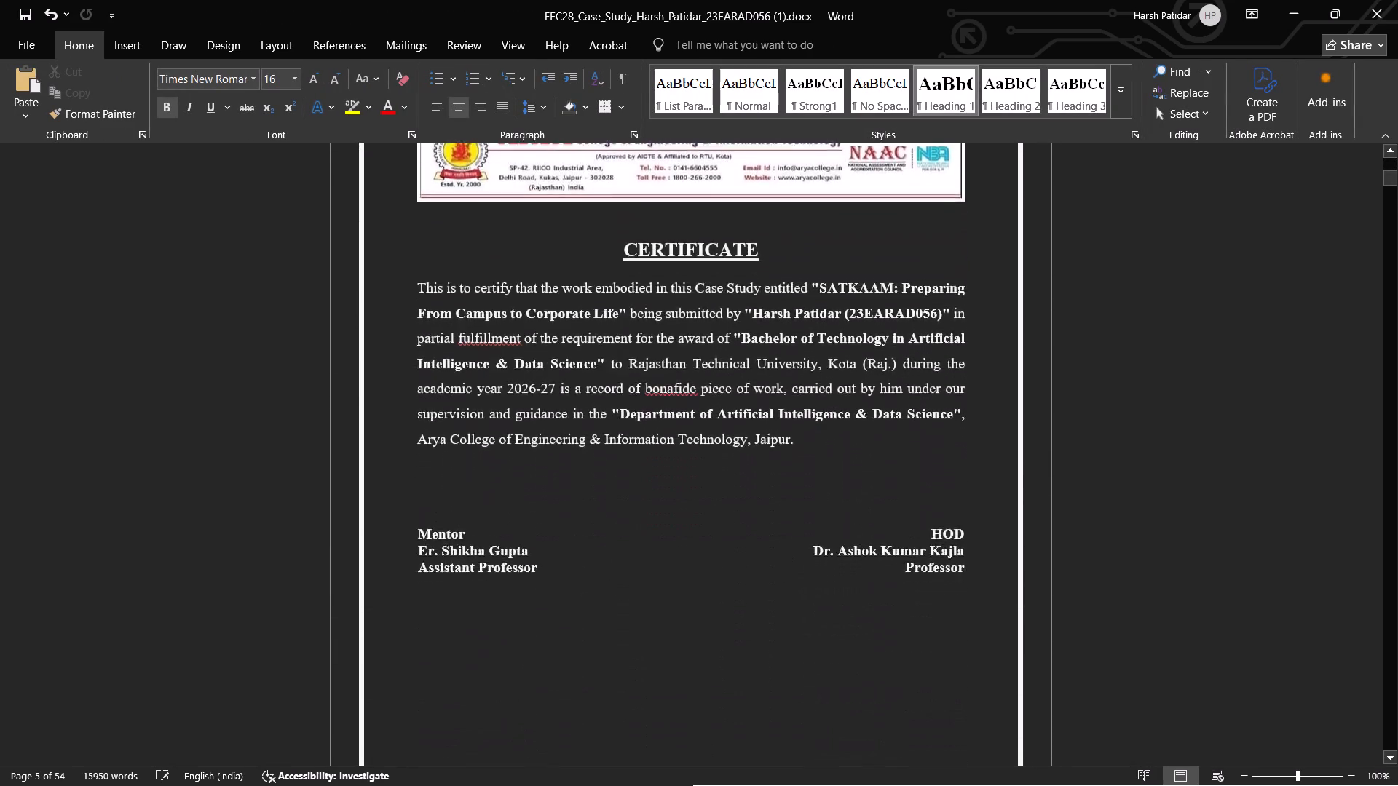
scroll(857, 555, "down", 4)
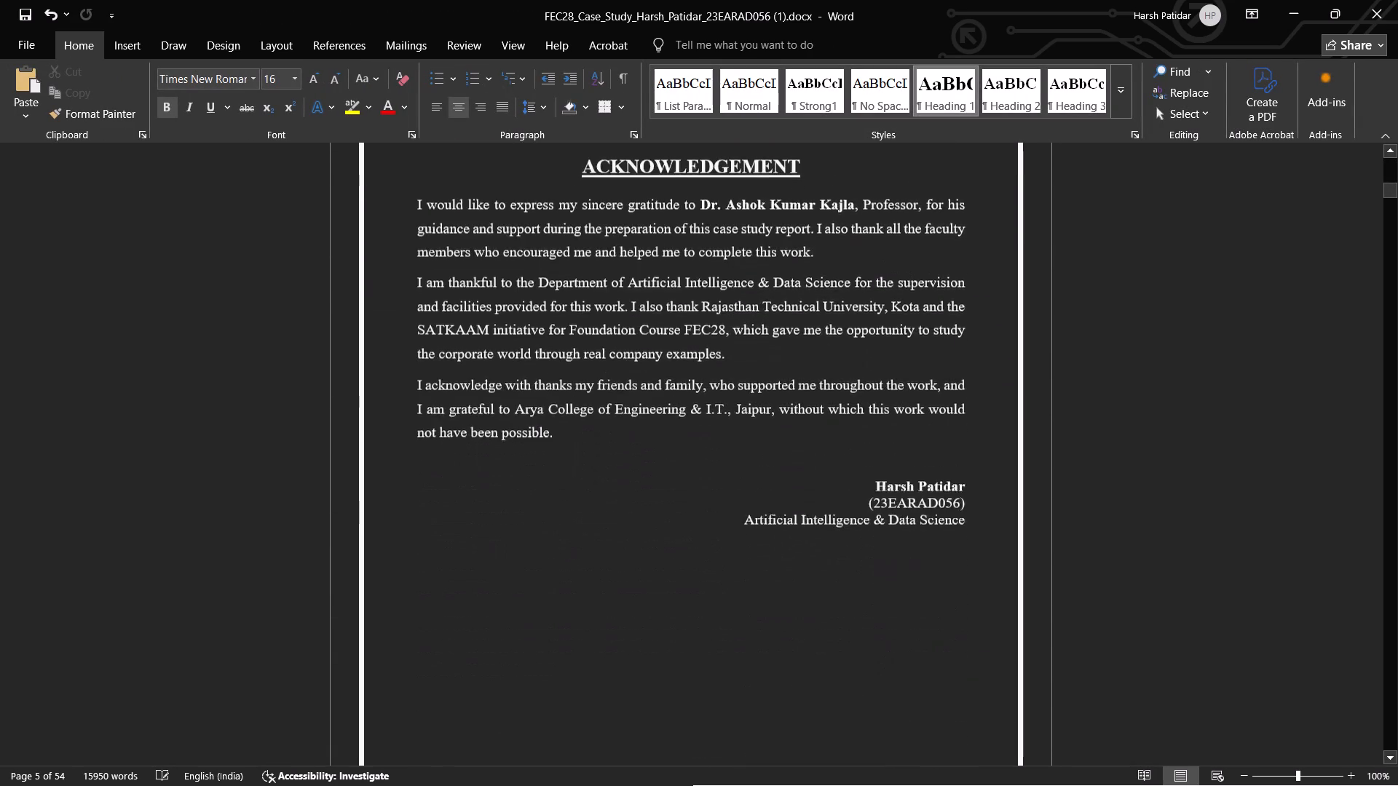
scroll(857, 555, "down", 2)
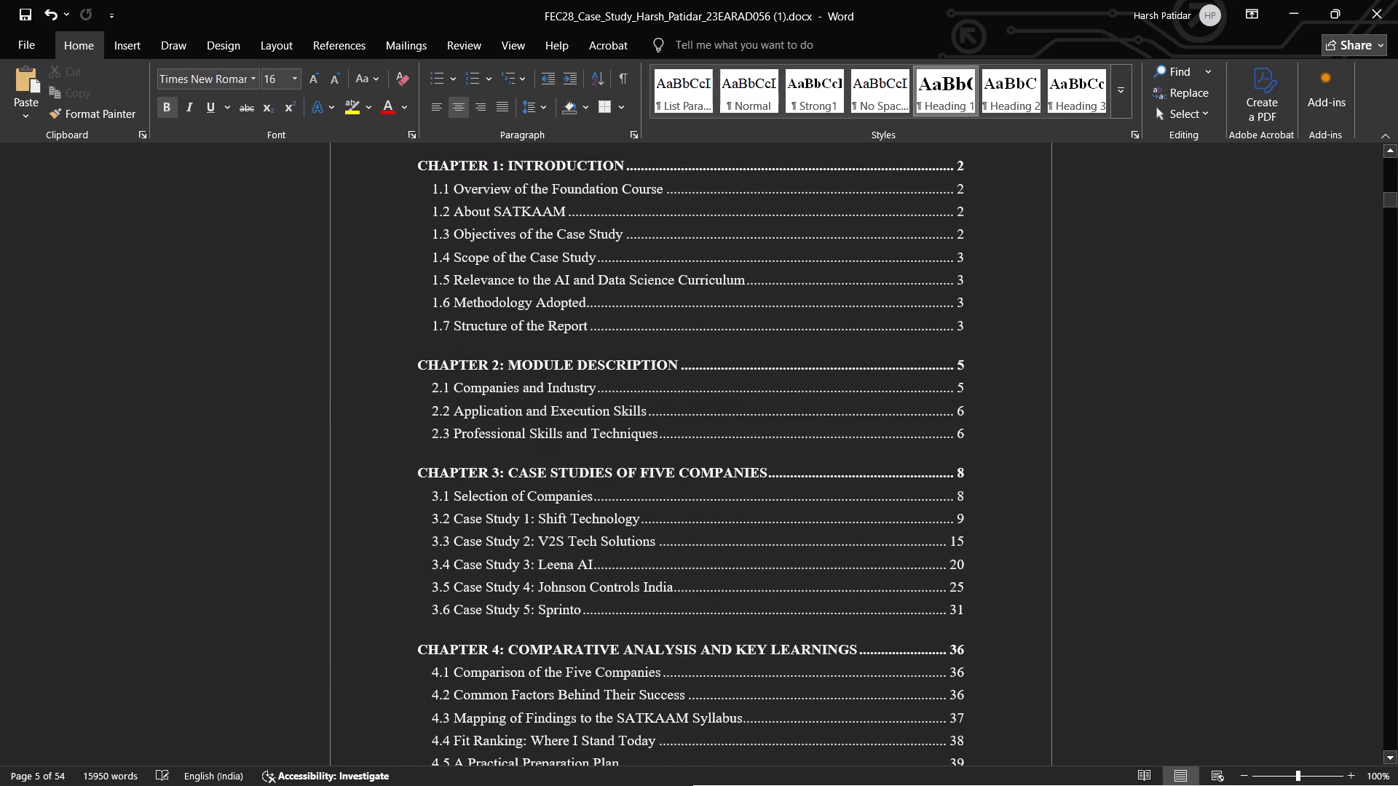
scroll(857, 555, "down", 1)
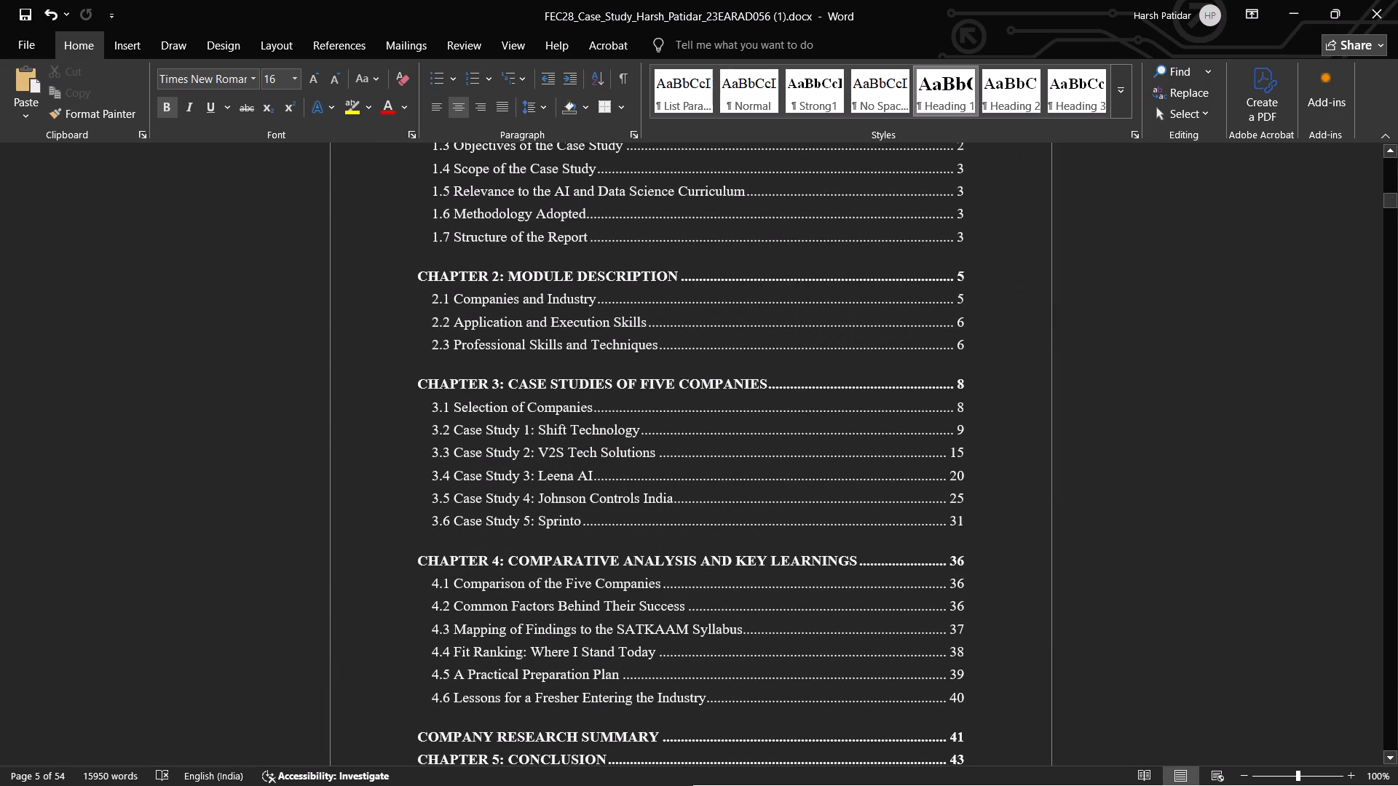
scroll(857, 555, "down", 3)
left_click(1087, 509)
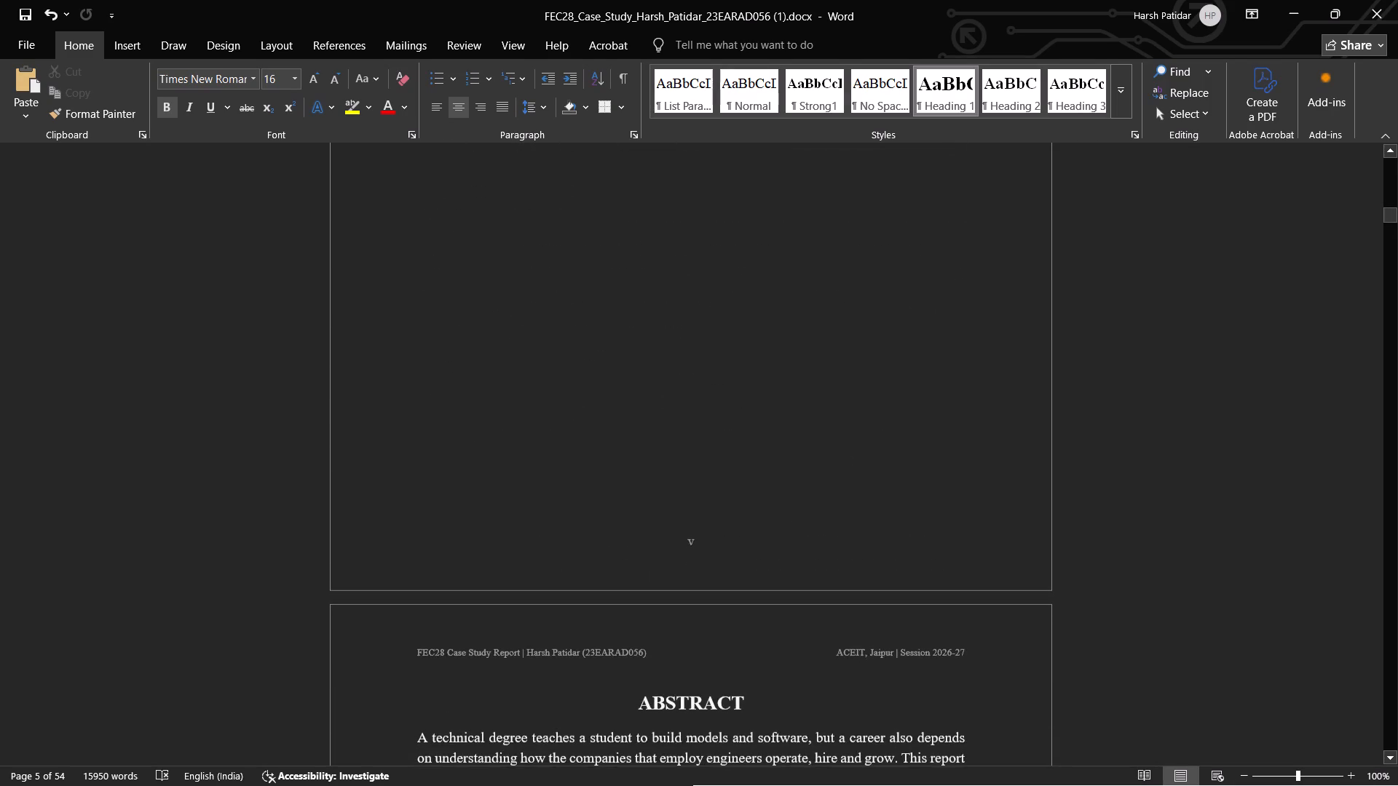
scroll(1087, 509, "up", 17)
scroll(1087, 509, "up", 7)
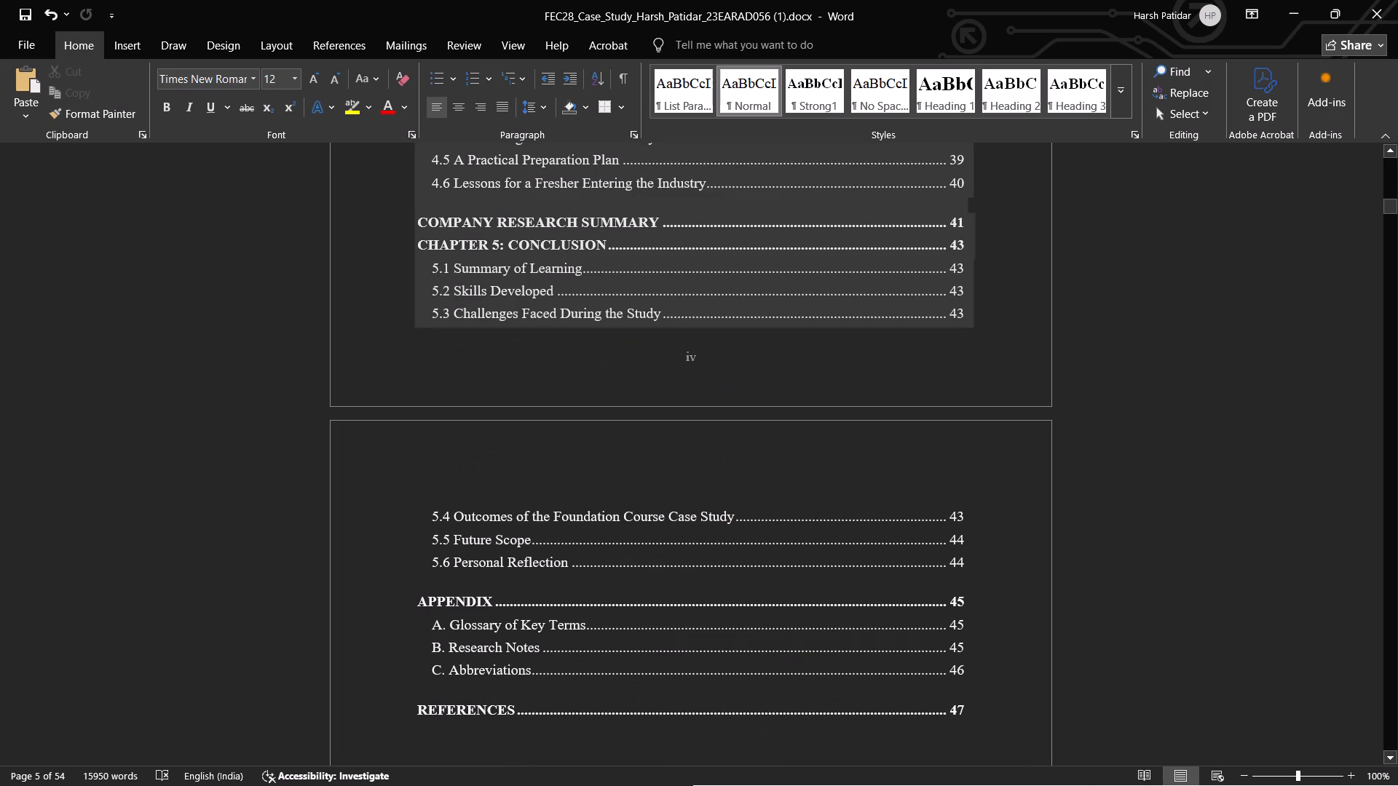
Save the case study report under its current file name and return to the cover page.
key("ctrl+s")
scroll(1087, 509, "up", 17)
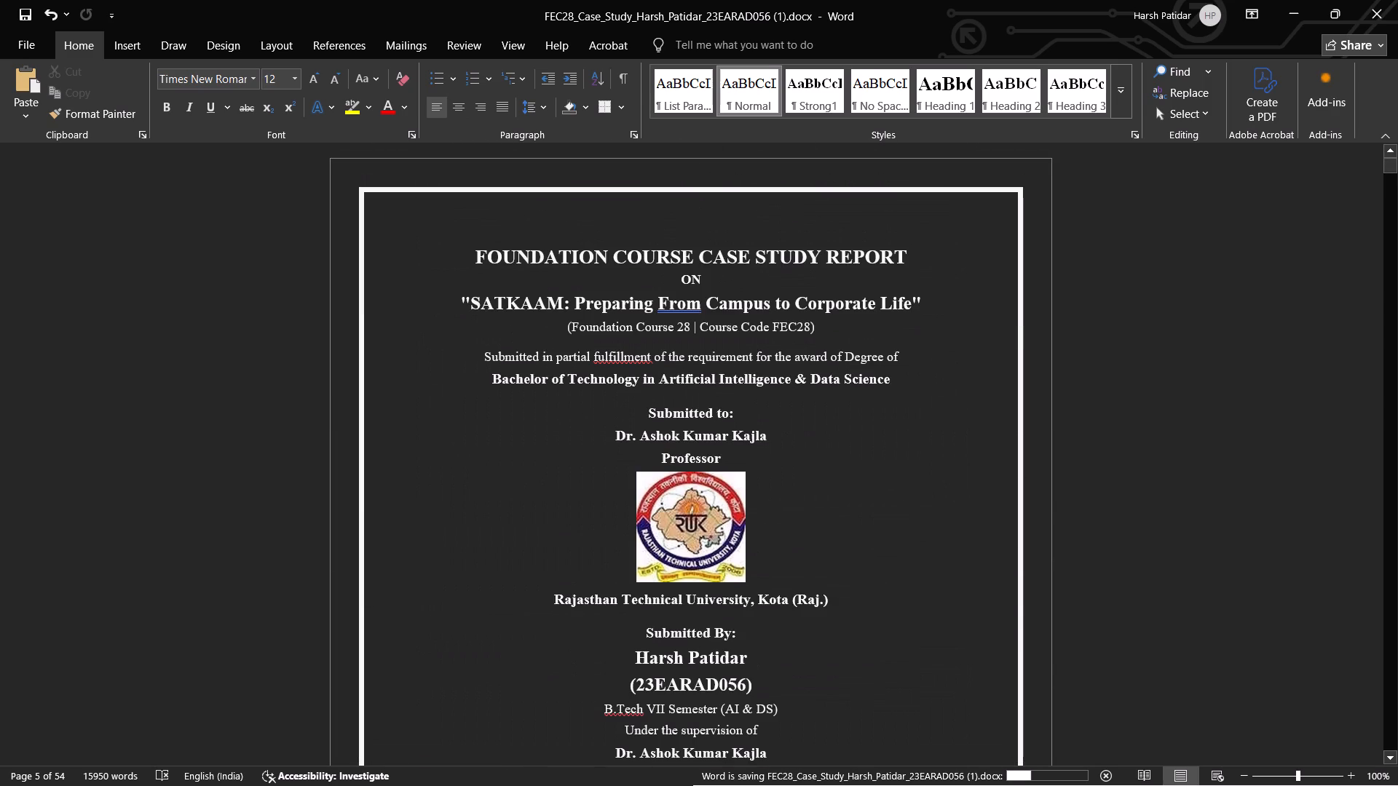
Review the report's pages and running headers from the cover page through the front matter and body chapters to Chapter 5: Conclusion.
scroll(1087, 509, "down", 1)
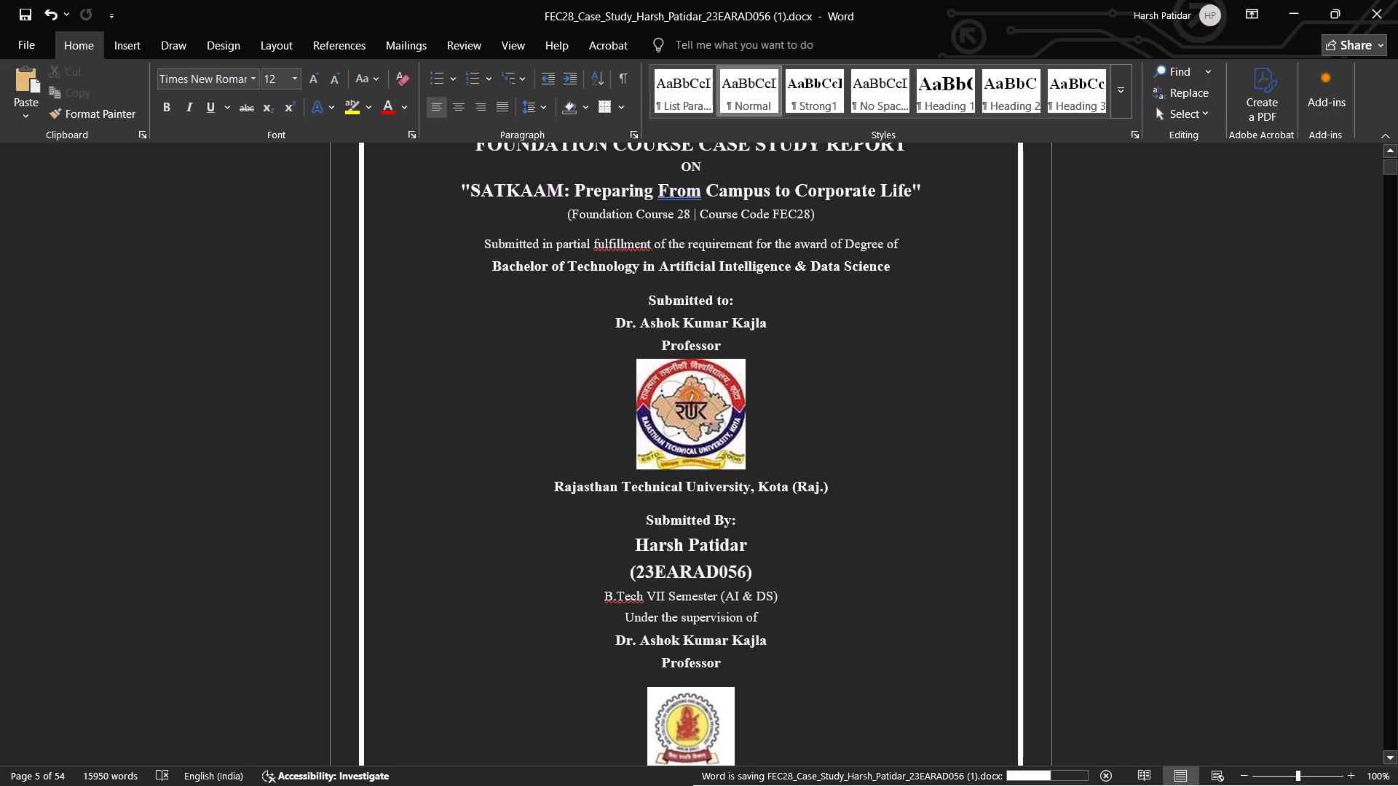
scroll(1087, 509, "down", 6)
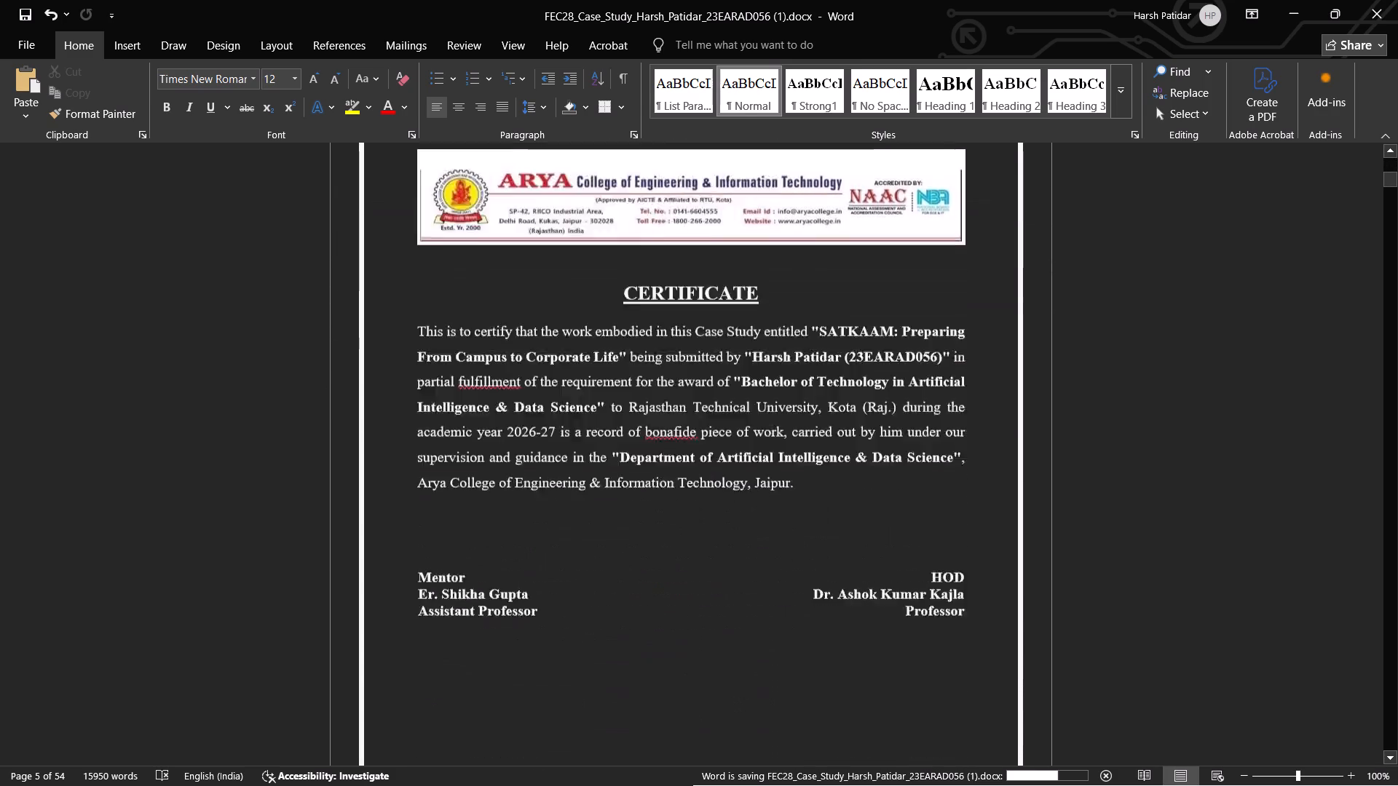
scroll(1087, 509, "down", 3)
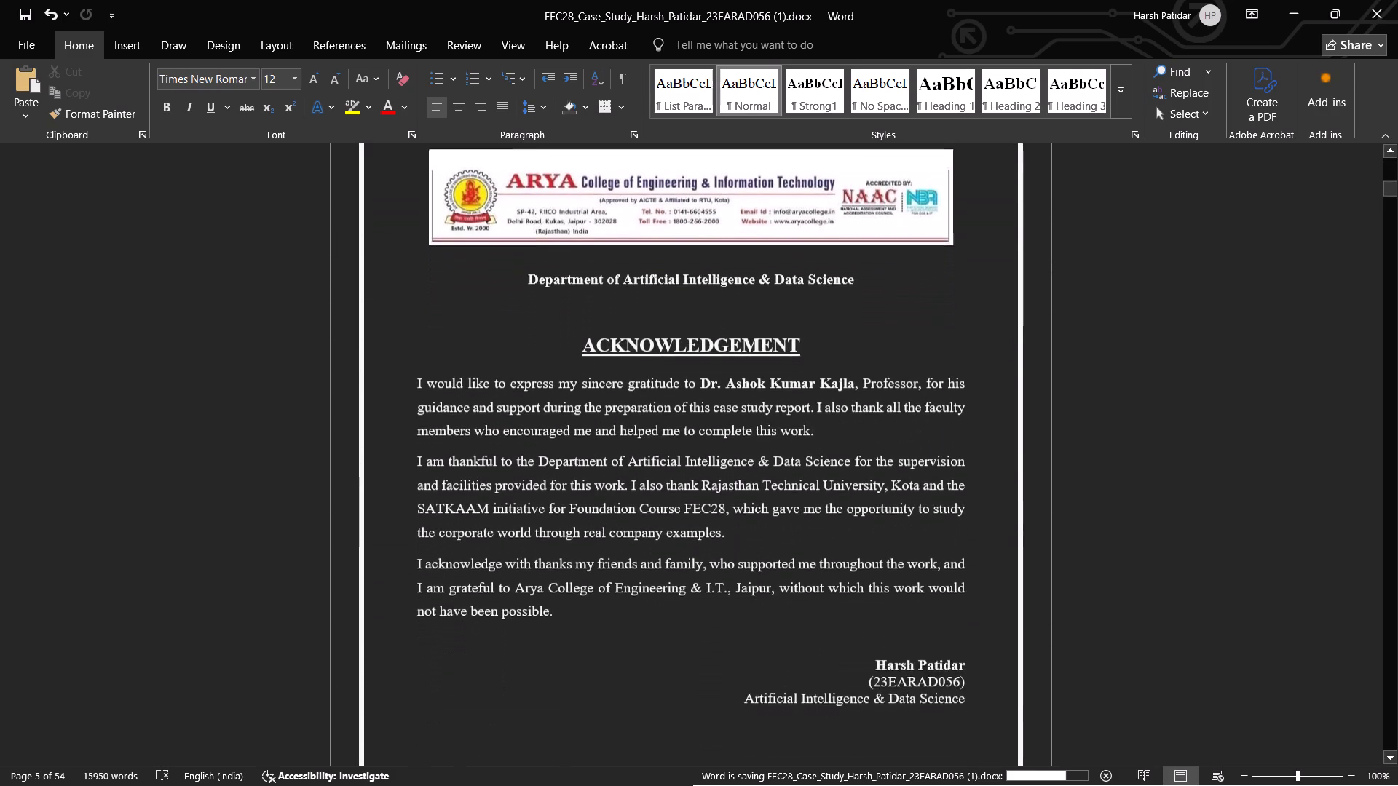
scroll(1087, 509, "down", 2)
scroll(1087, 509, "up", 3)
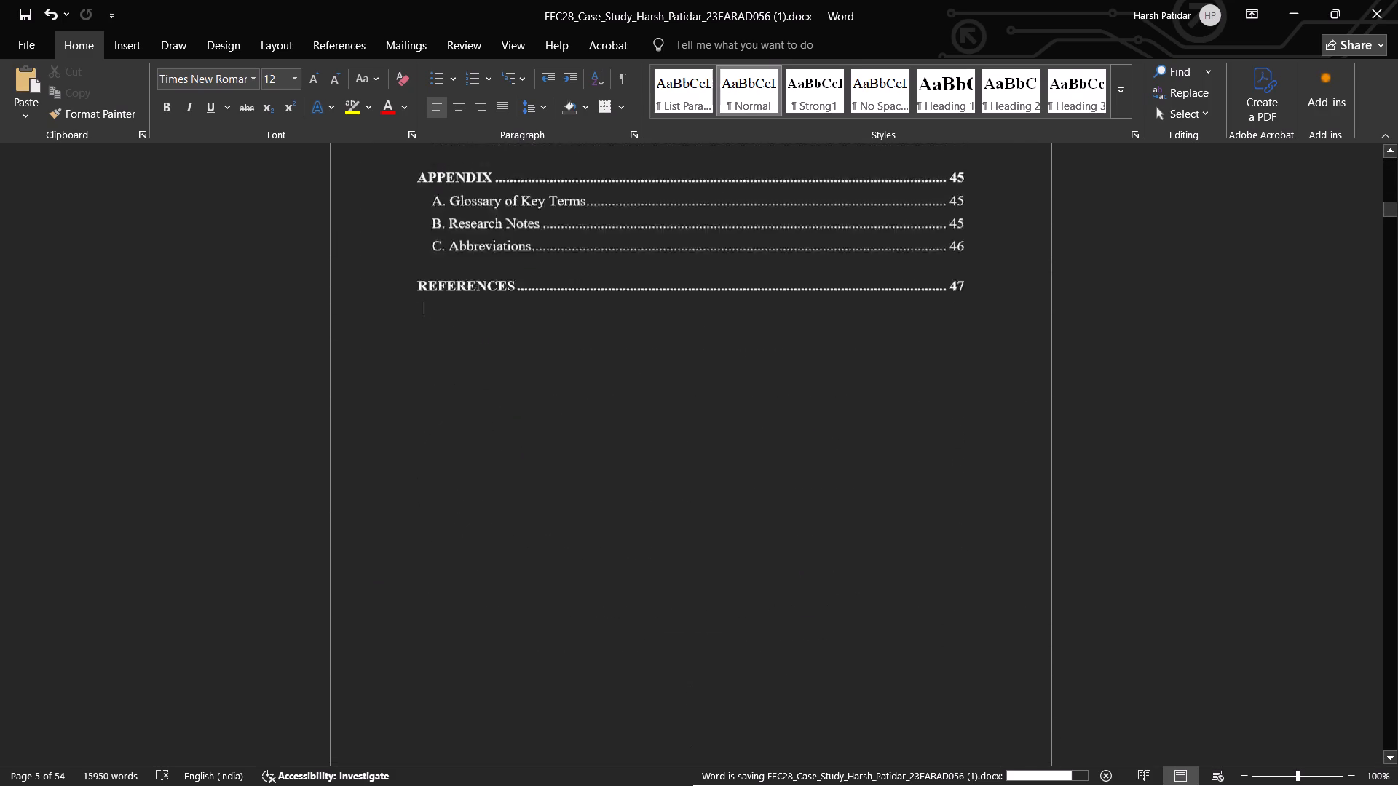
scroll(1087, 509, "up", 5)
scroll(1087, 509, "down", 2)
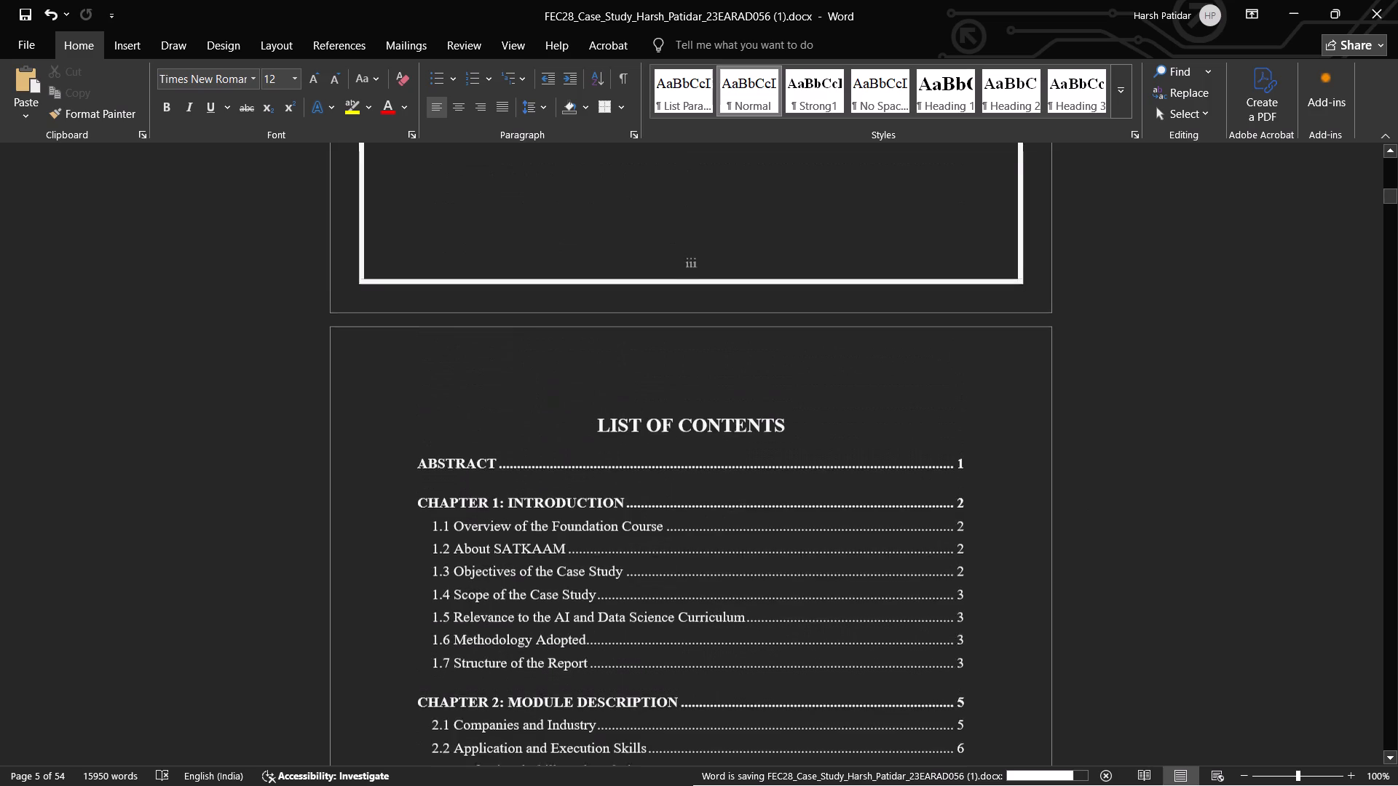
scroll(1087, 509, "down", 5)
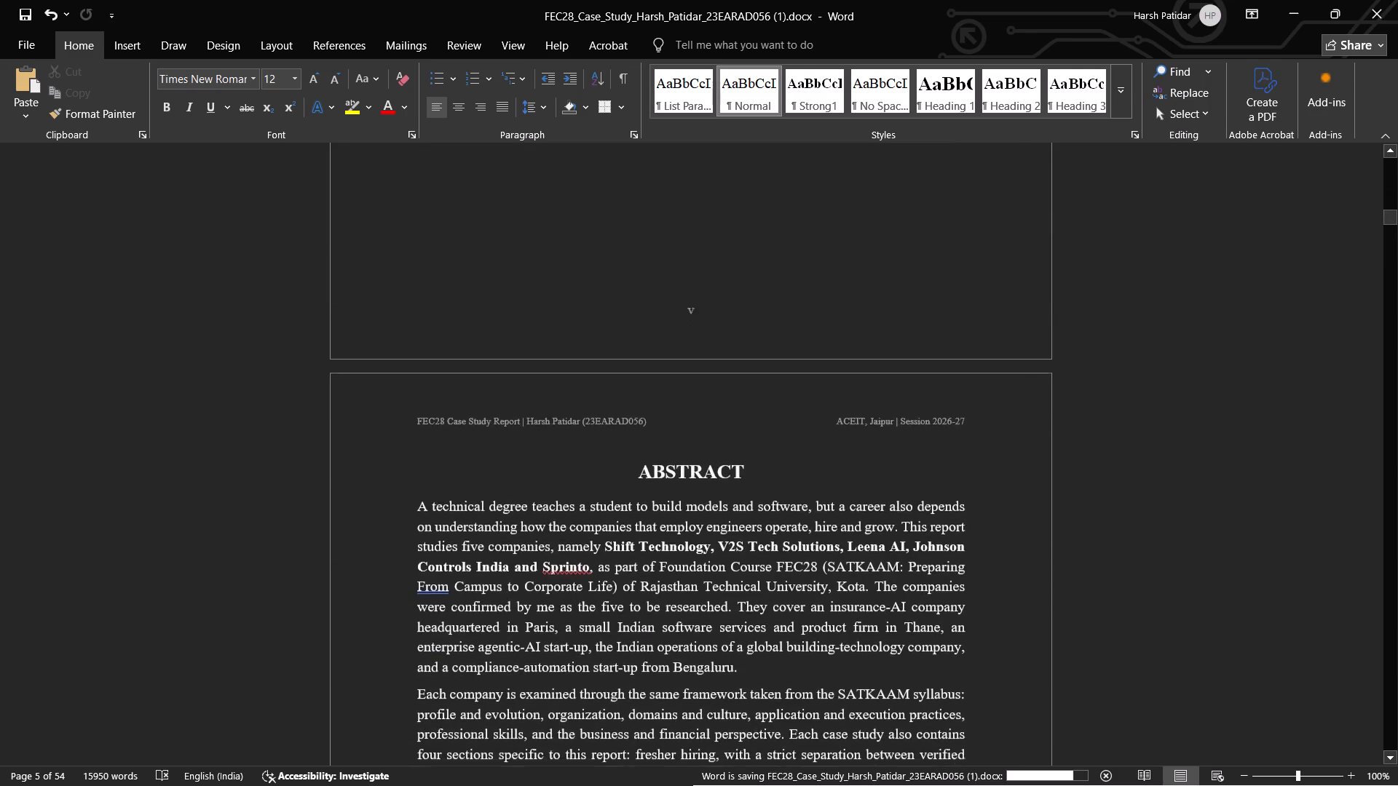
scroll(1087, 509, "down", 7)
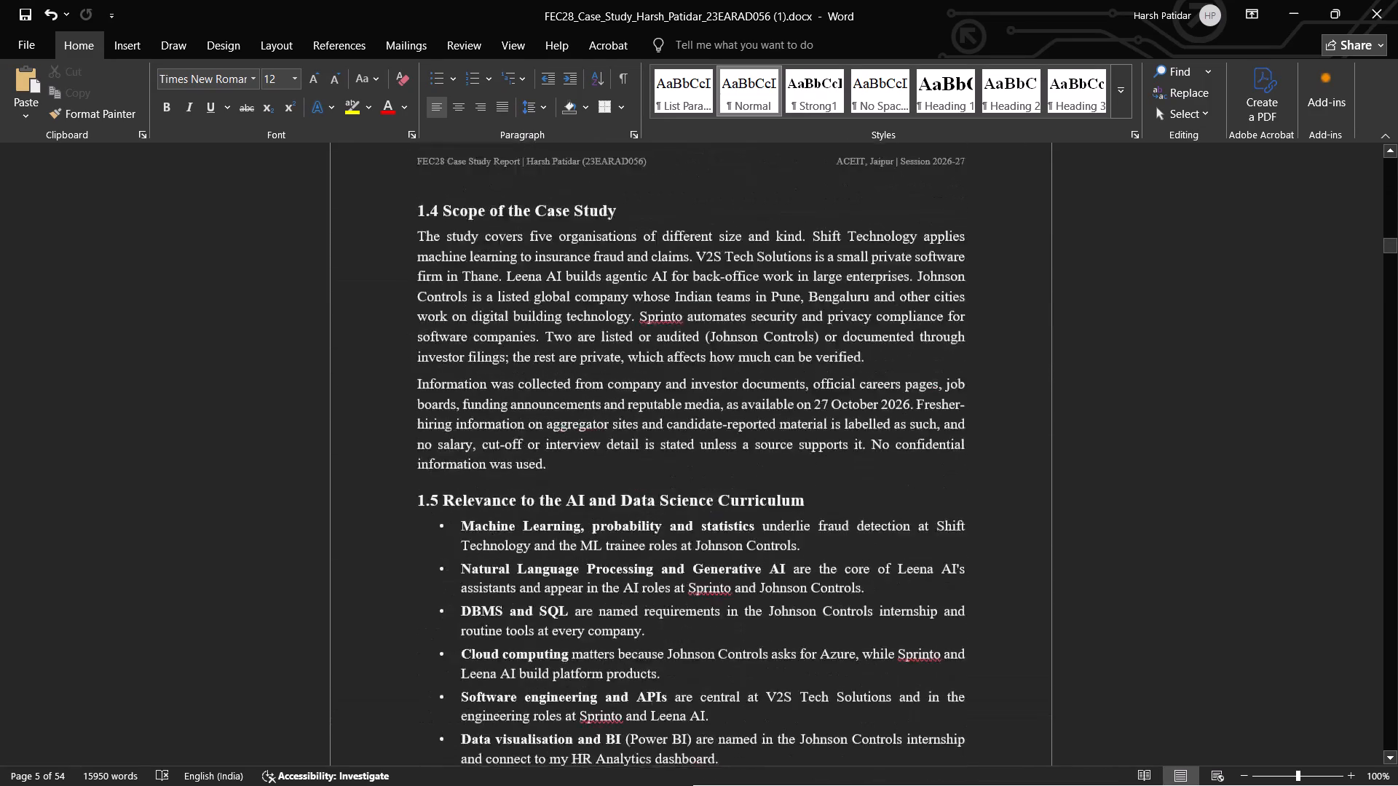
scroll(1087, 509, "down", 20)
scroll(1087, 509, "down", 20)
scroll(1087, 509, "down", 20)
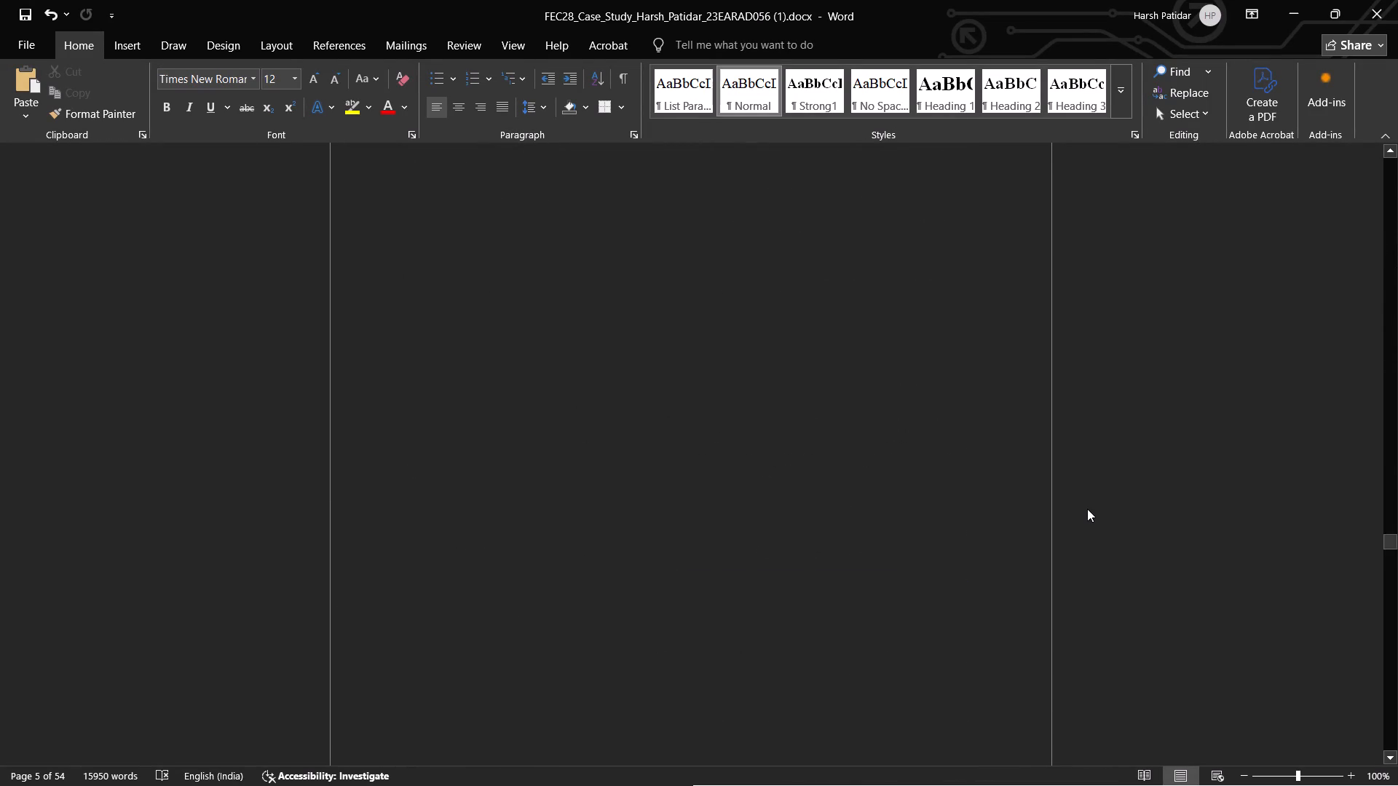
scroll(1087, 509, "down", 20)
scroll(1087, 509, "down", 20)
scroll(1087, 509, "down", 20)
scroll(1087, 509, "up", 1)
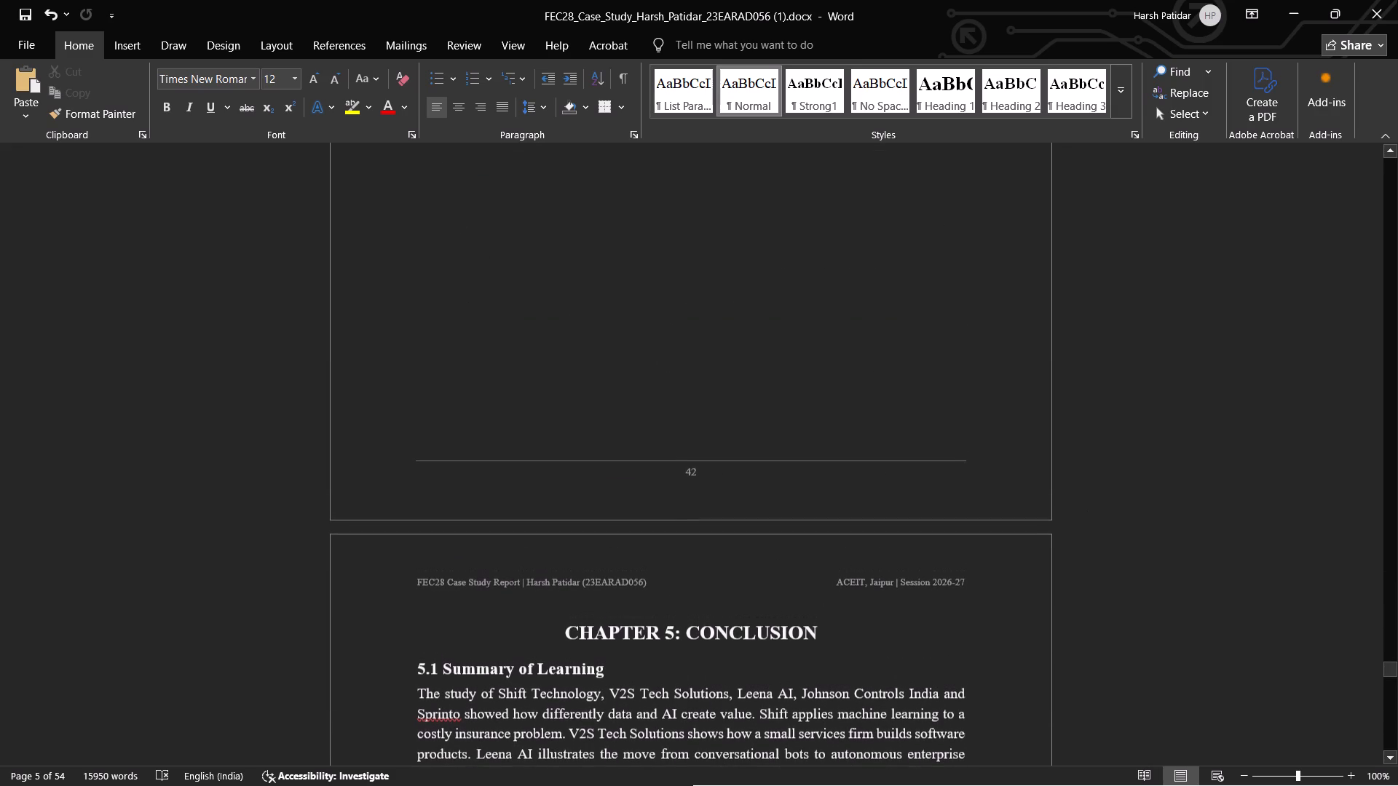
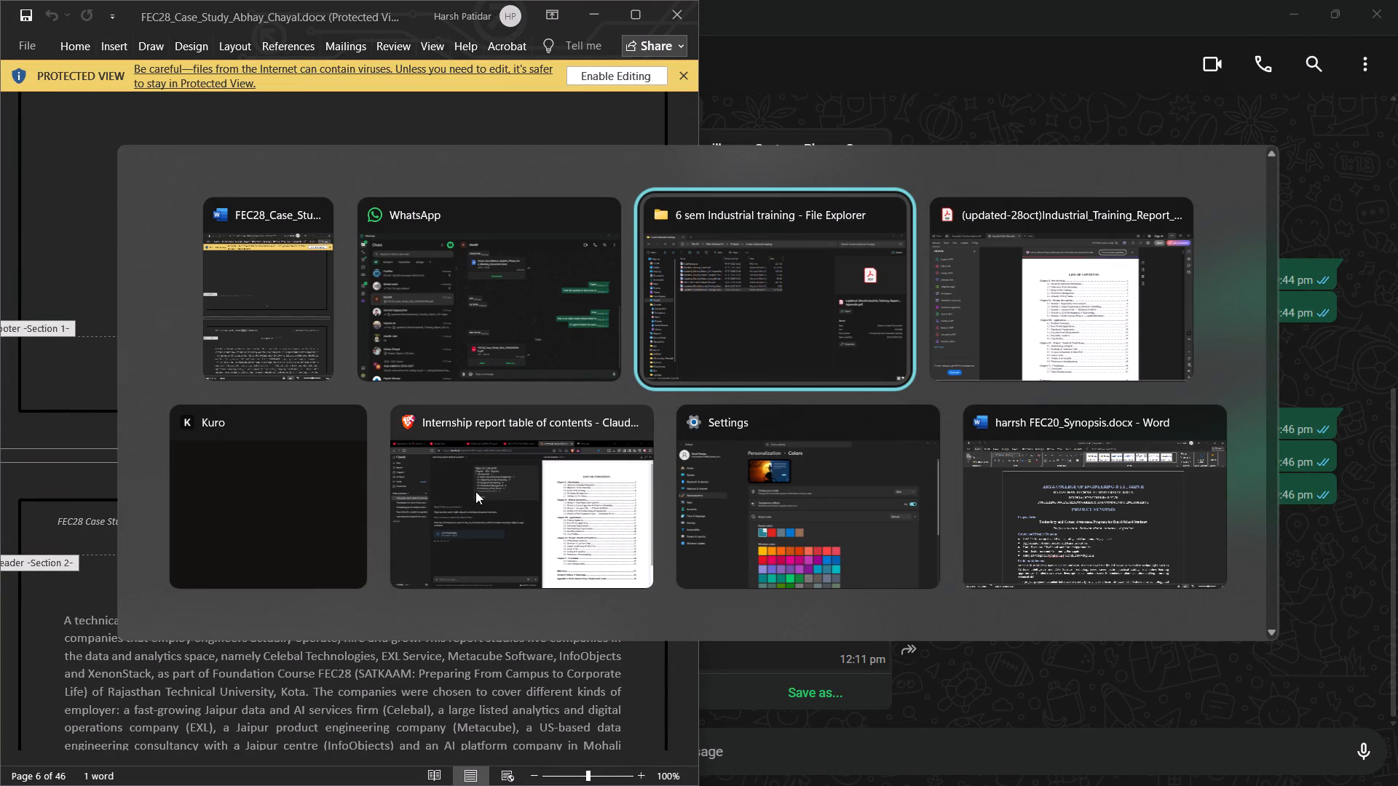
key("alt+Tab")
key("alt+Tab")
key("alt+Tab")
key("alt+Tab")
key("alt+Tab")
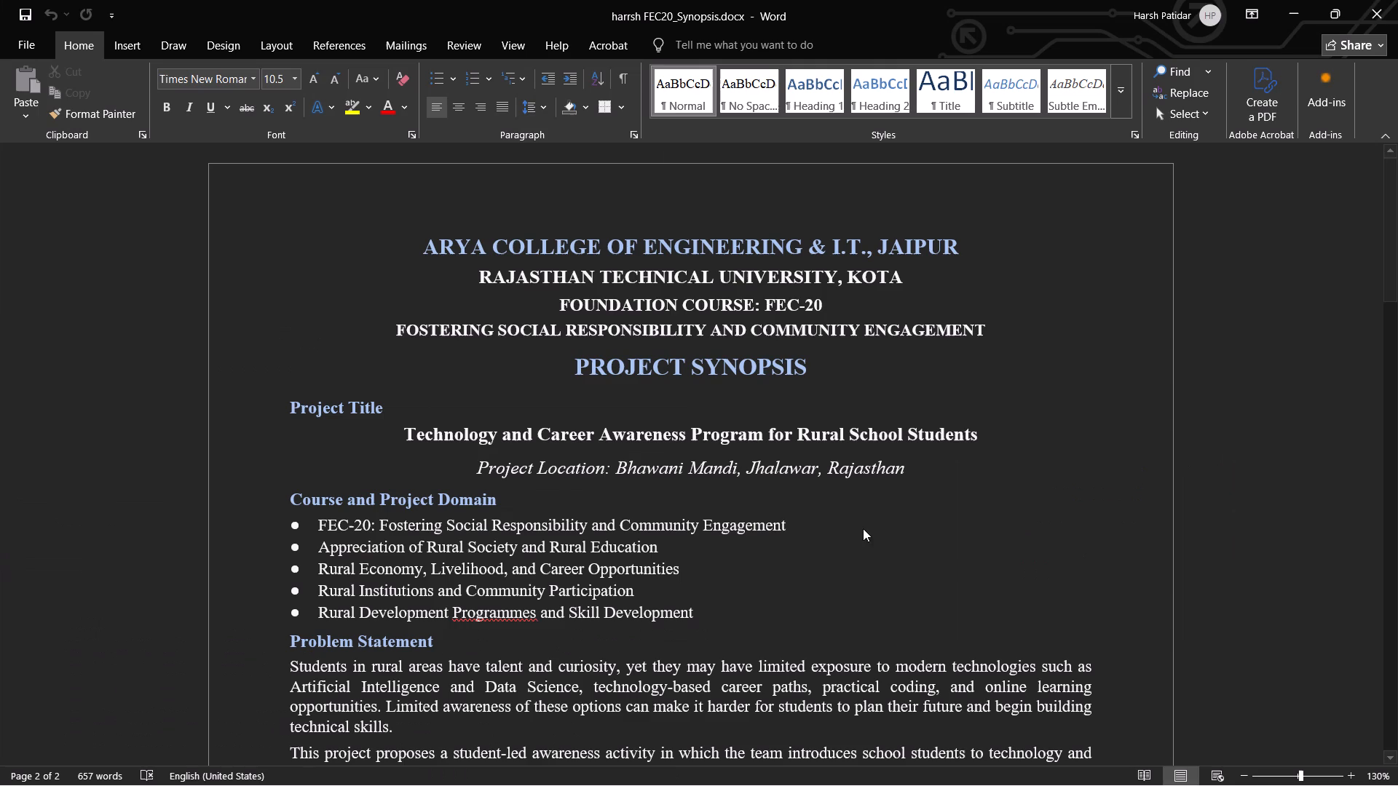
Open (updated-28oct)Industrial_Training_Report_Ch1-Appendix.docx from the recent files and look at its List of Contents page.
left_click(1, 44)
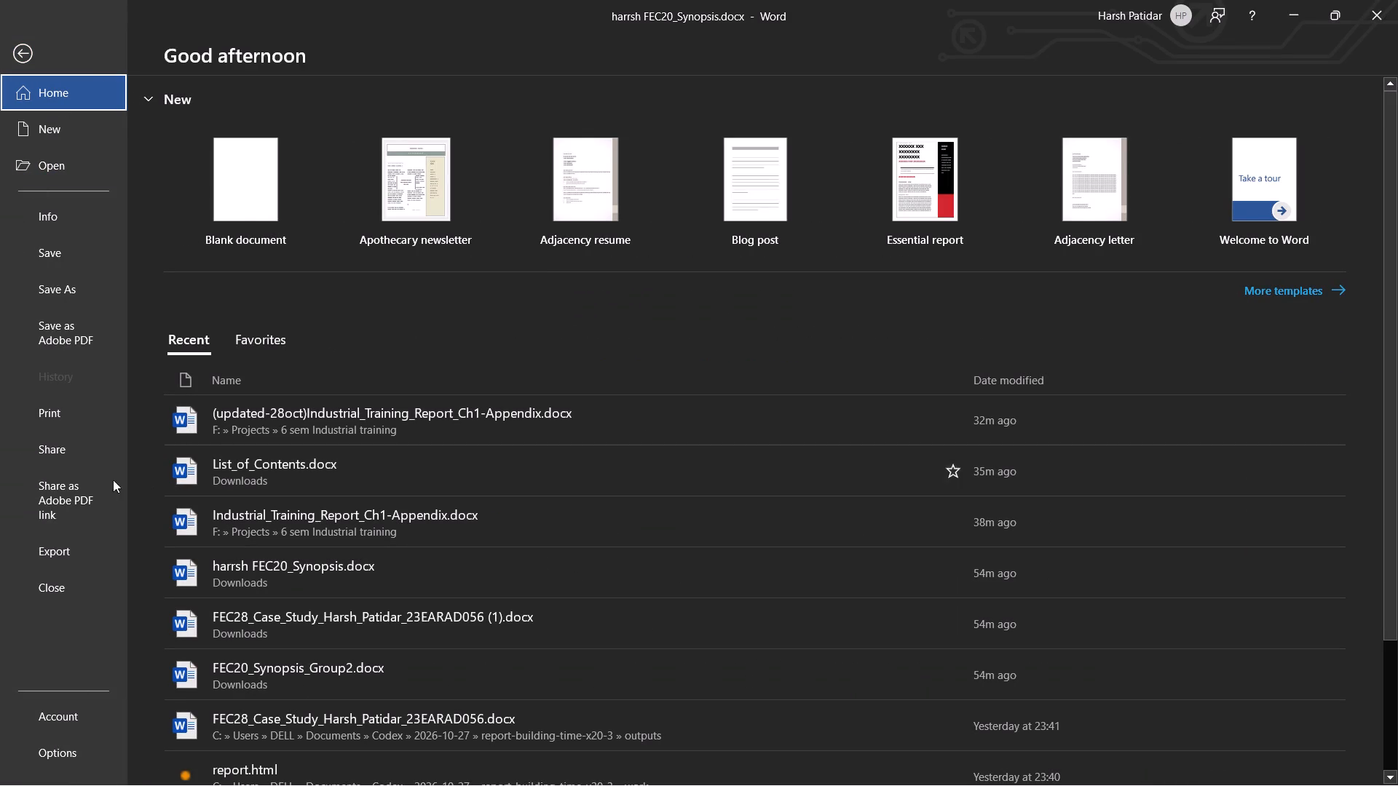
left_click(307, 436)
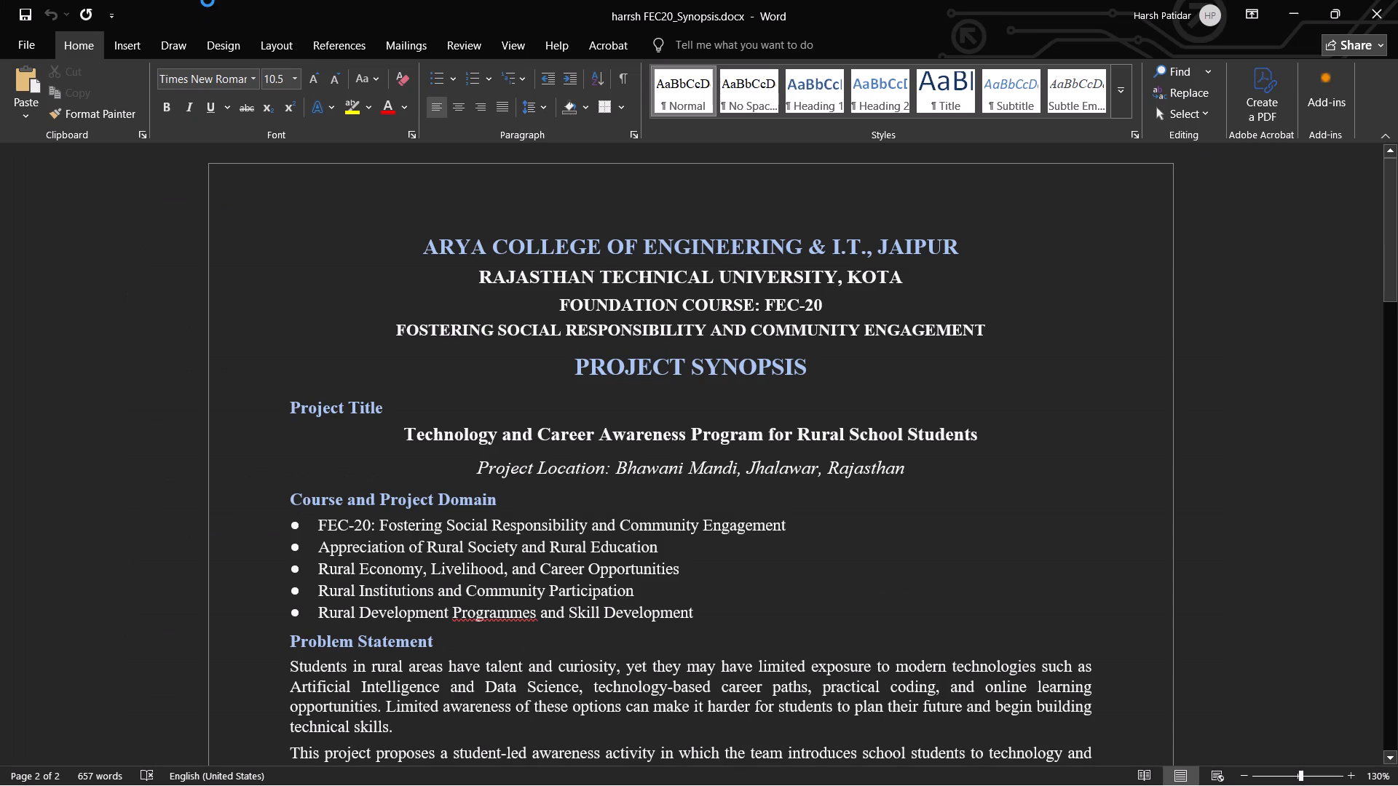
left_click(28, 41)
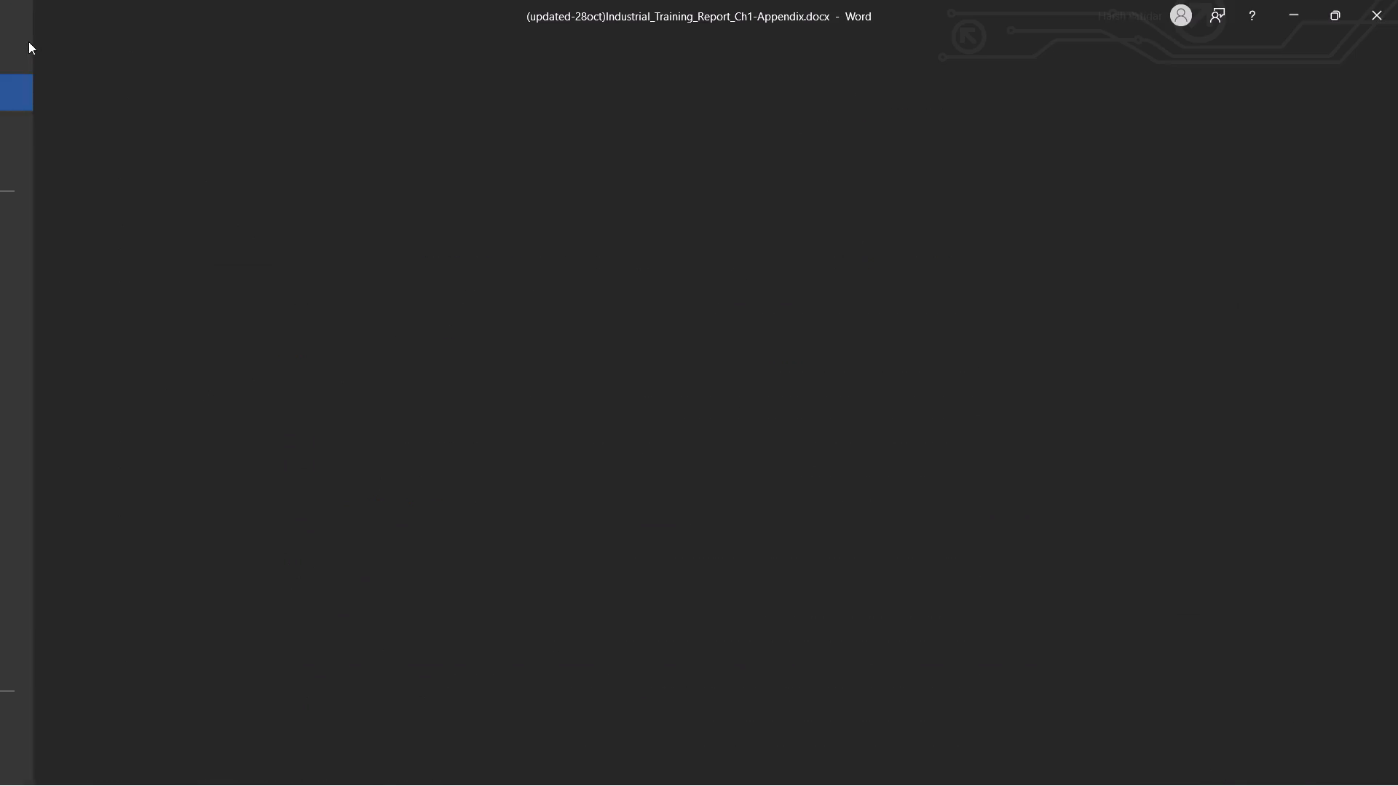
left_click(27, 47)
scroll(469, 314, "up", 7)
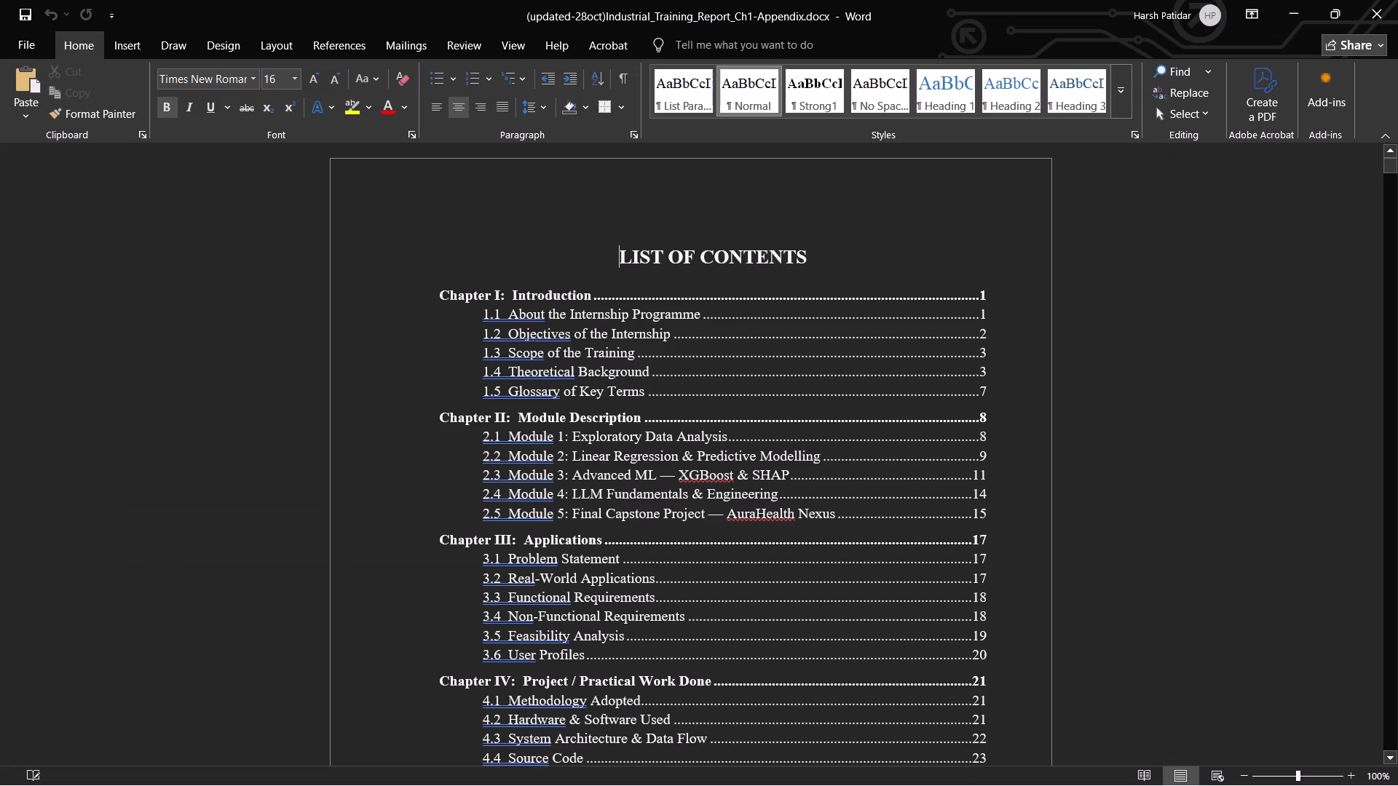
scroll(469, 314, "up", 13)
scroll(469, 314, "up", 9)
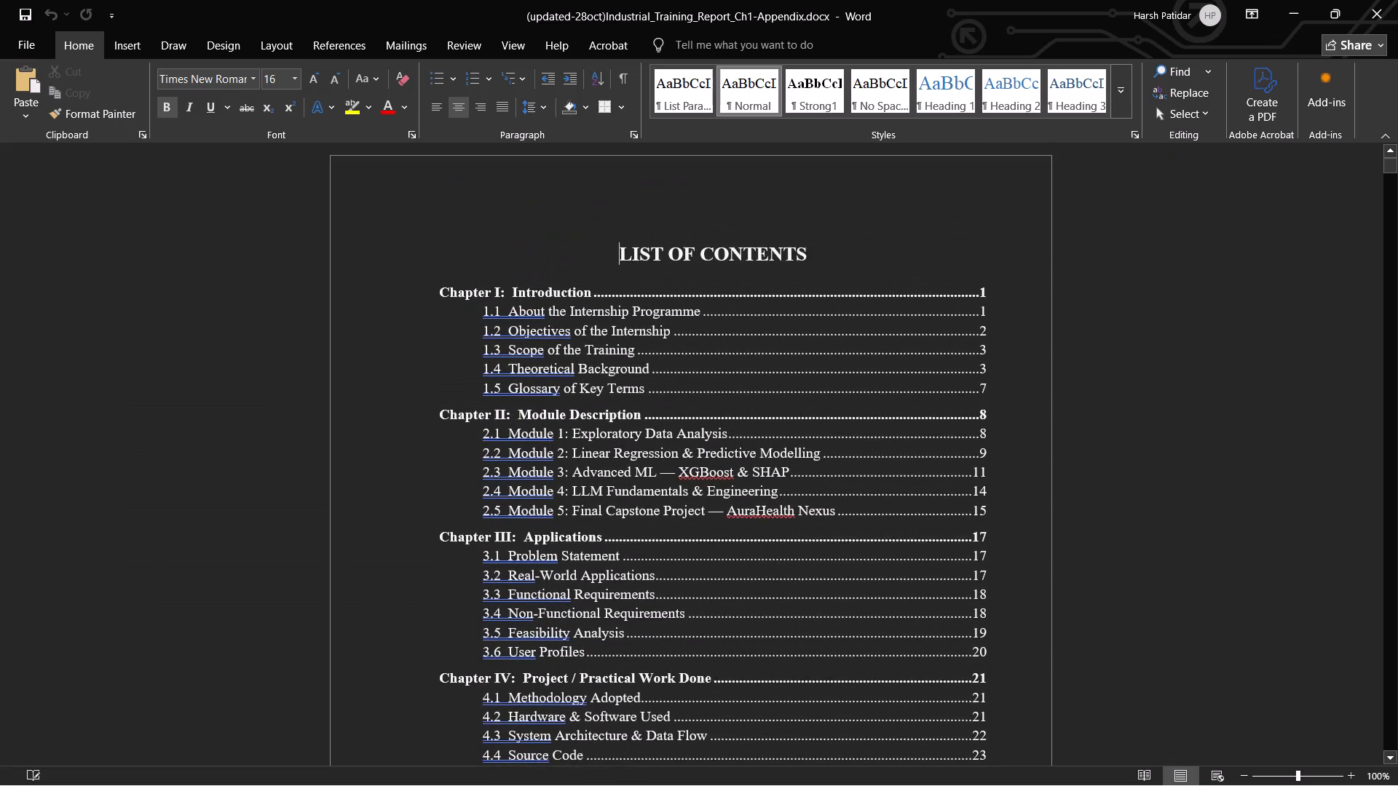
scroll(469, 314, "up", 4)
scroll(469, 314, "down", 17)
scroll(469, 314, "up", 12)
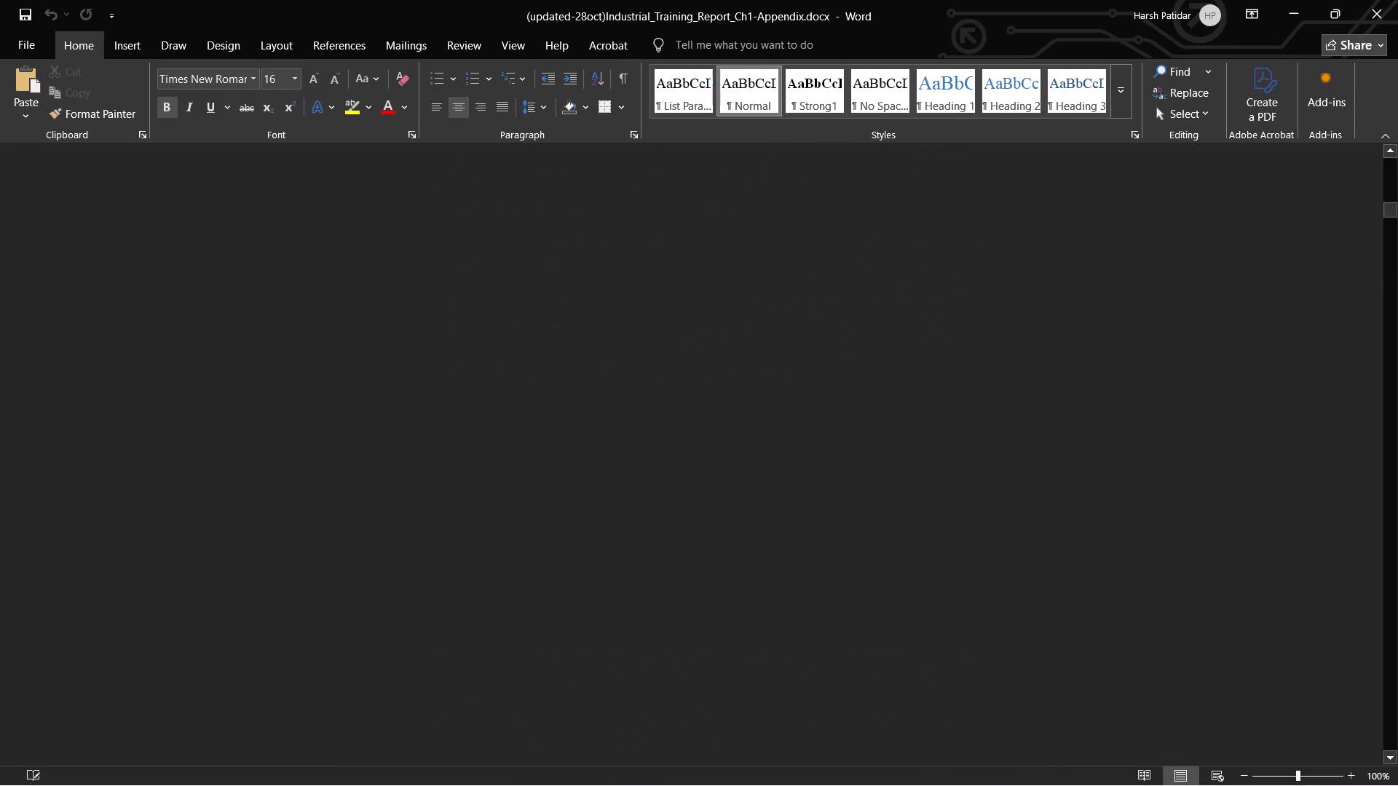
scroll(469, 314, "up", 20)
scroll(469, 314, "up", 8)
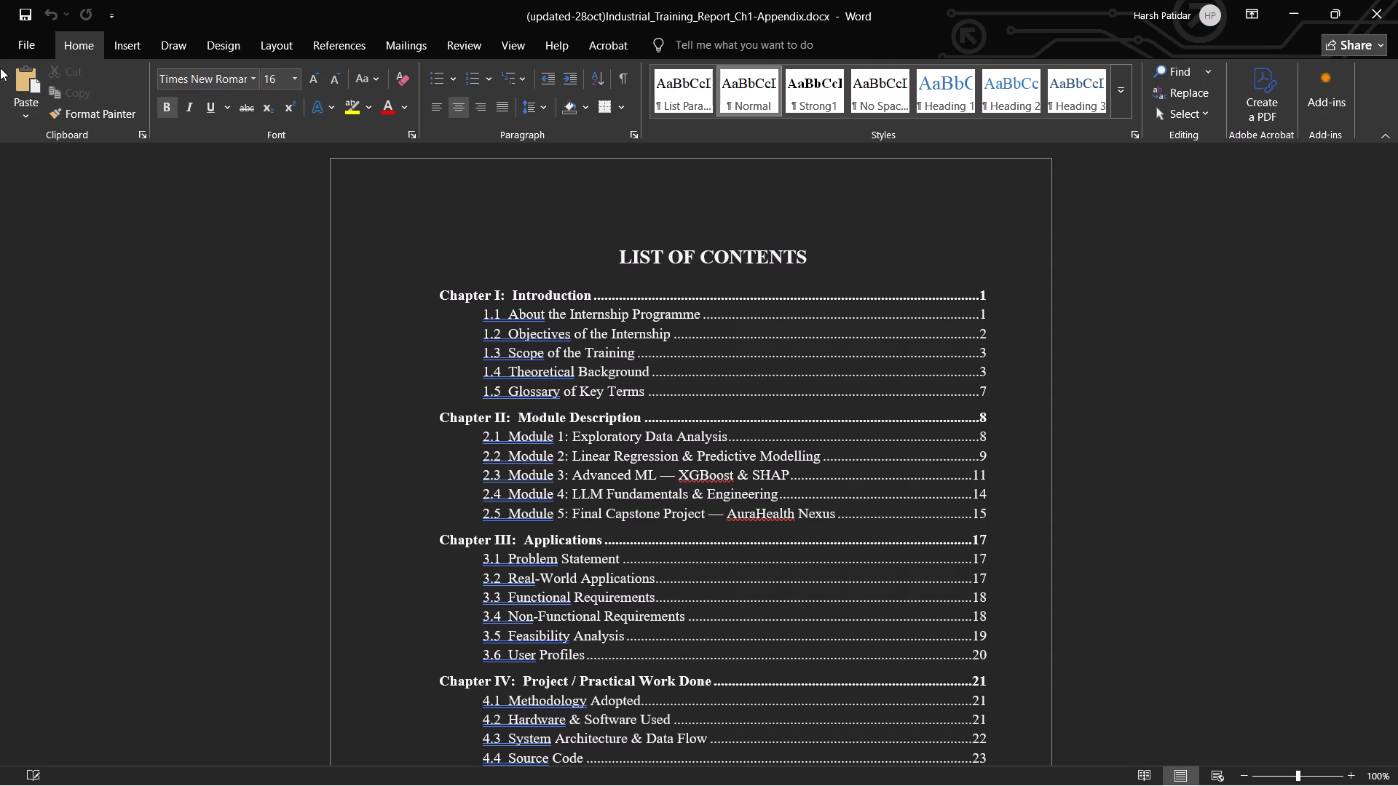
Open the recent FEC28 case study report ending in (1).docx from Downloads and check its pages from the cover to the Abstract.
left_click(20, 41)
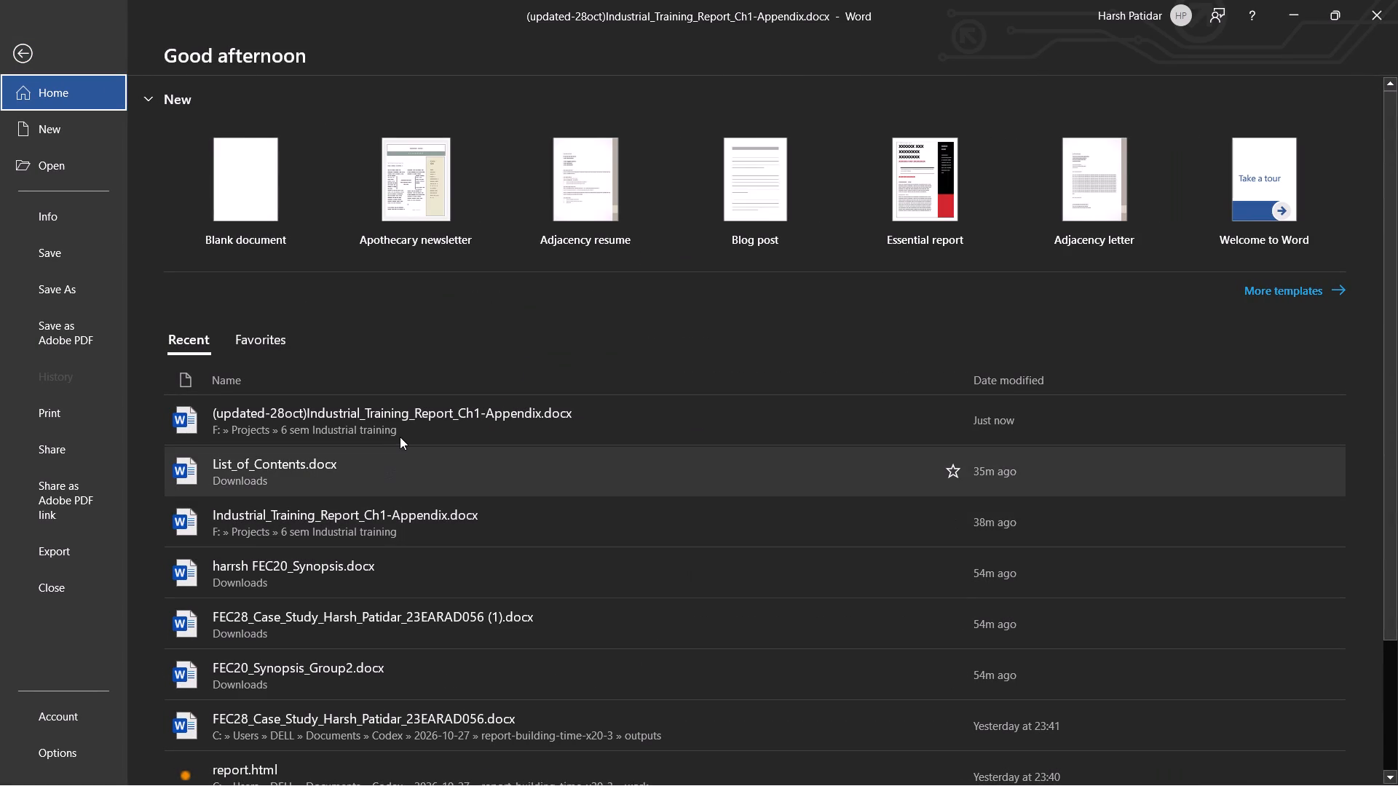
left_click(414, 606)
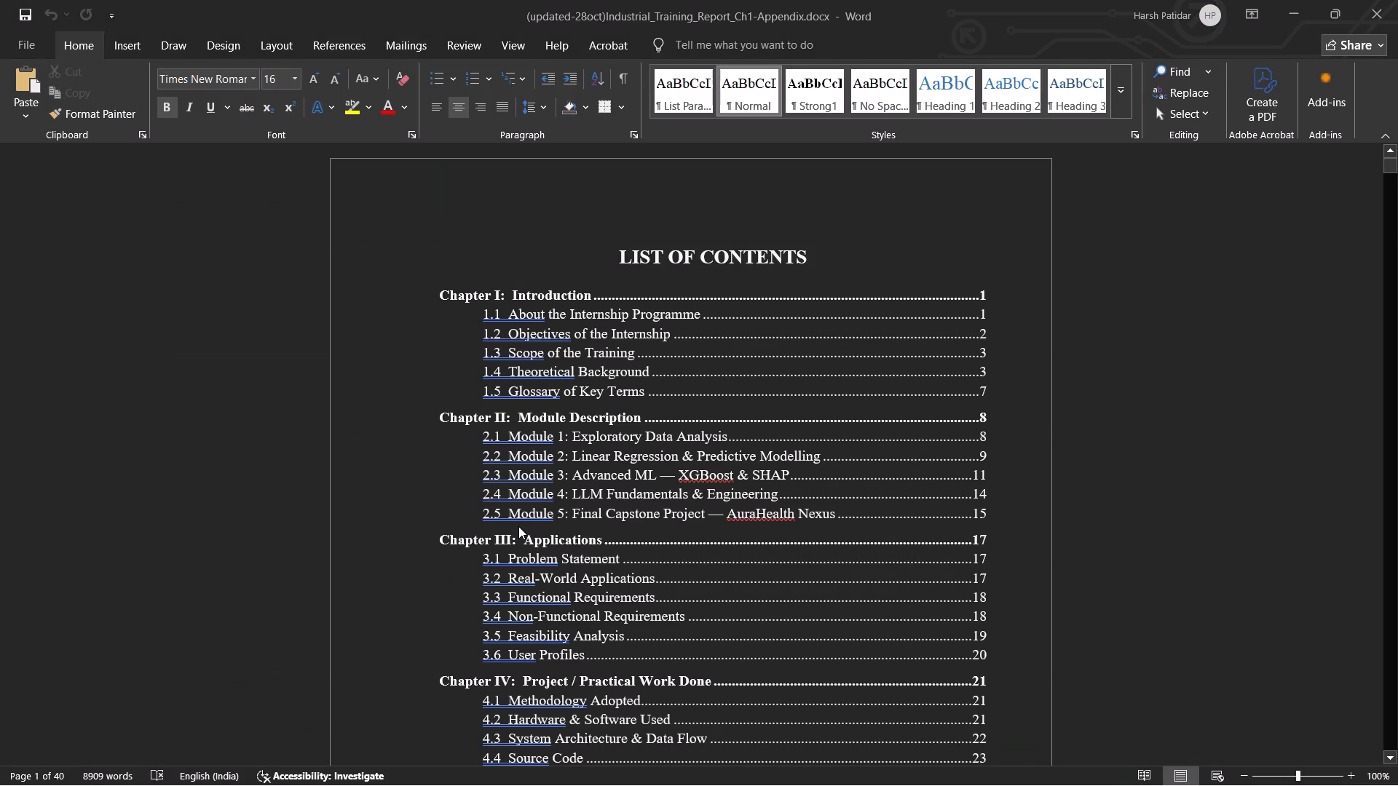
scroll(518, 526, "down", 11)
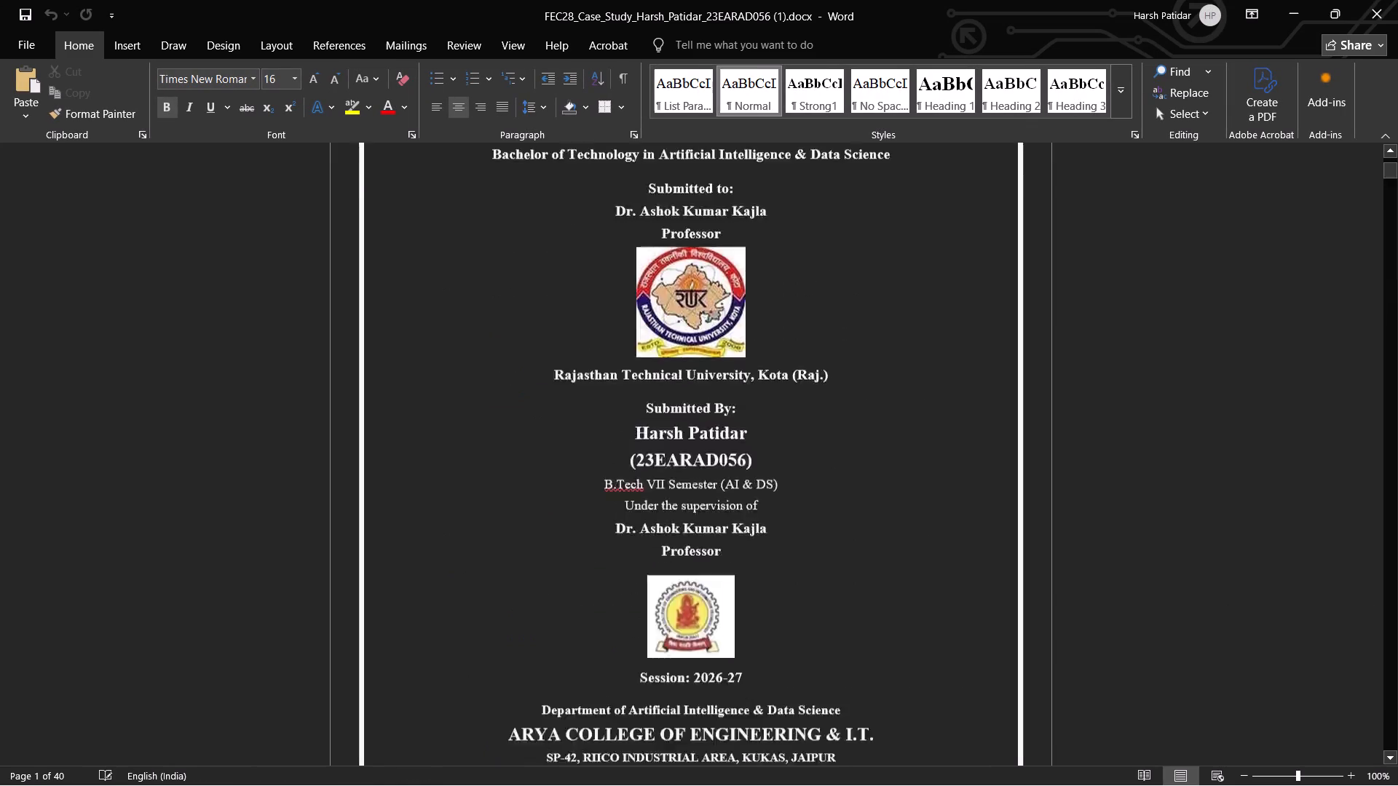
scroll(518, 526, "down", 20)
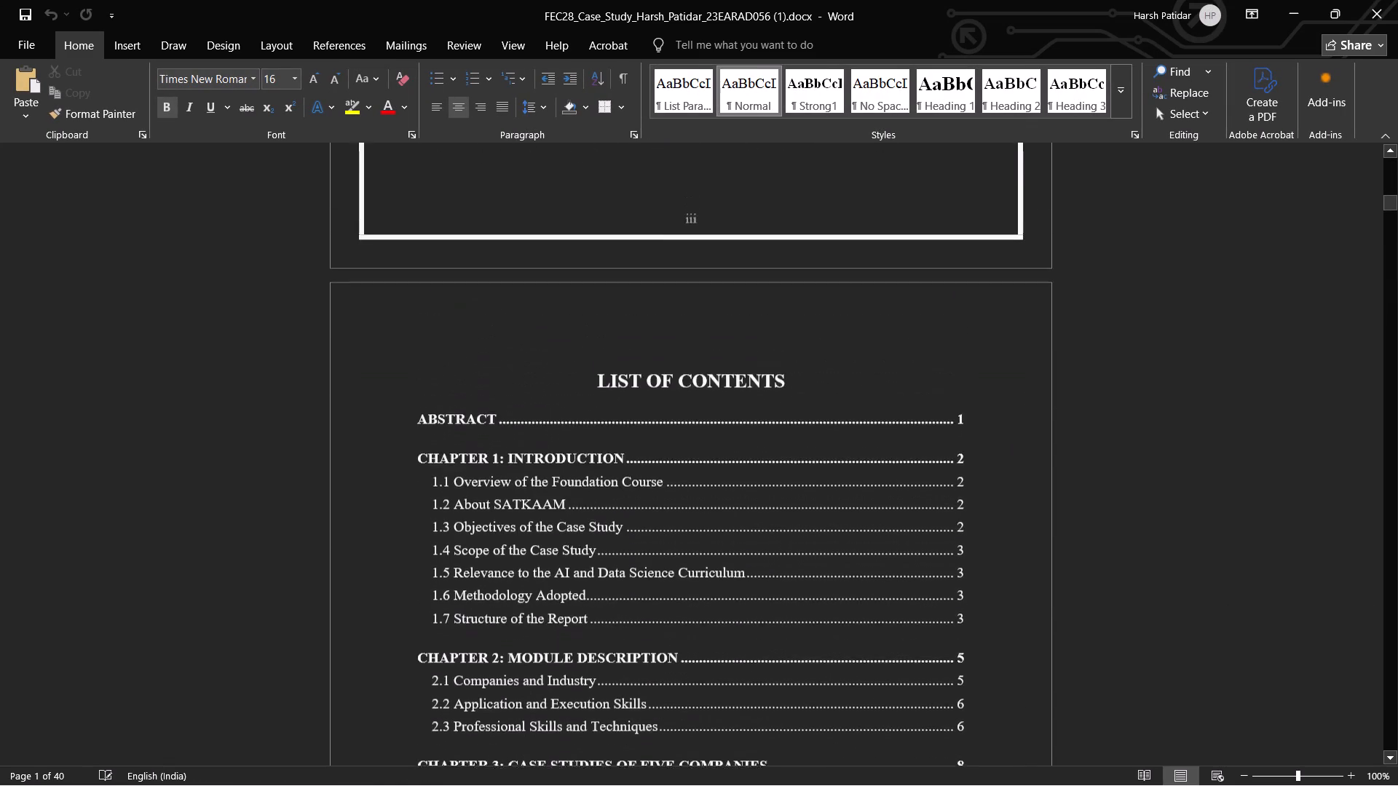
scroll(518, 526, "down", 2)
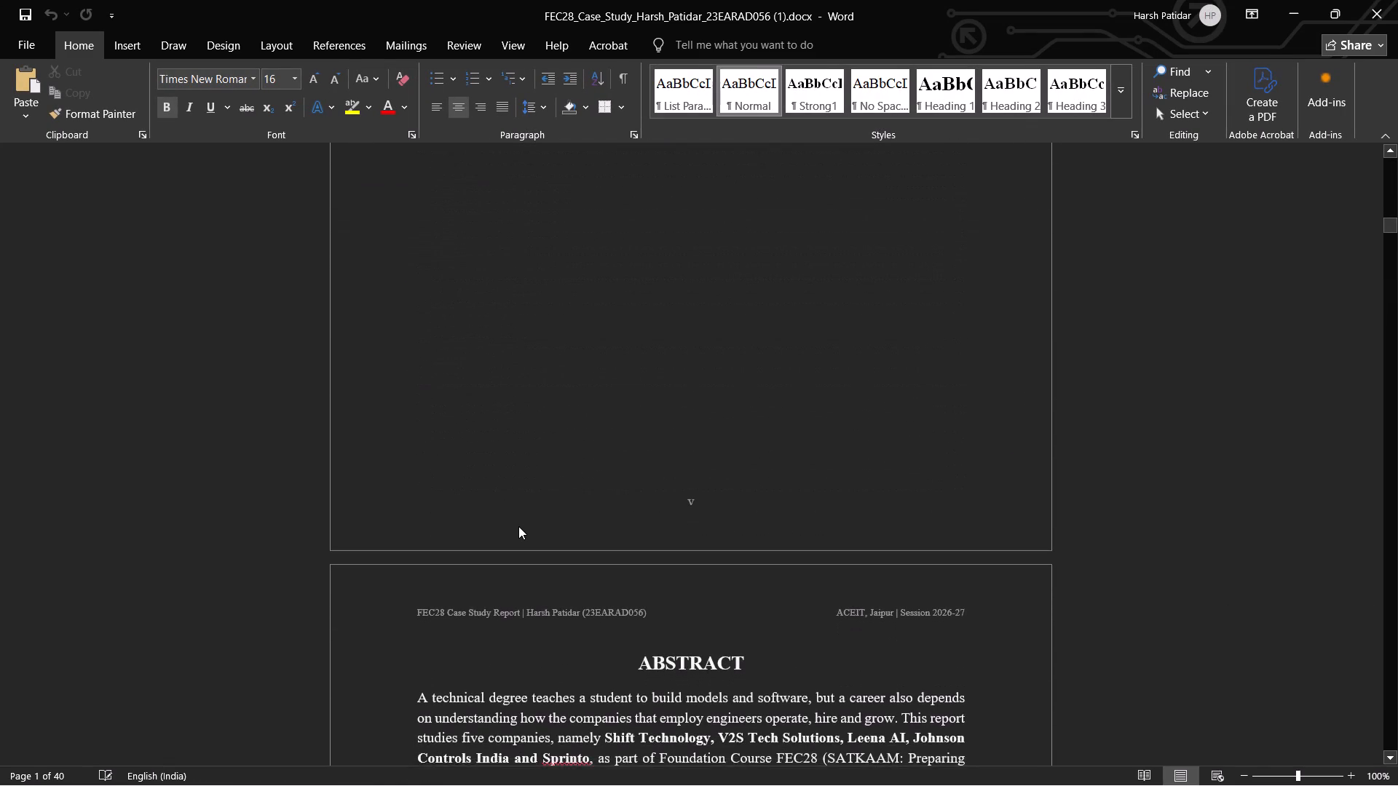
Save the FEC28 case study report as a PDF in the Downloads folder under its current name, opening it after publishing.
left_click(19, 43)
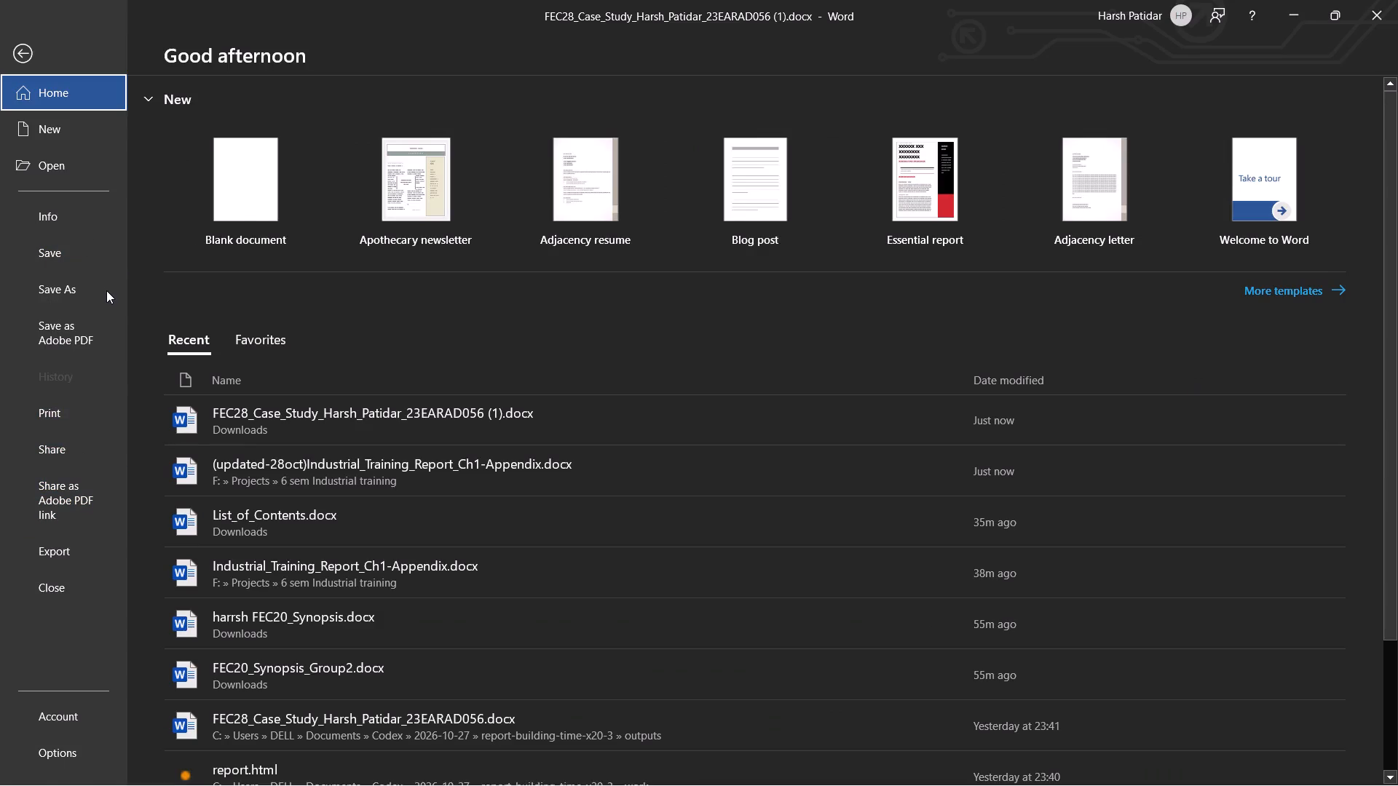
left_click(83, 283)
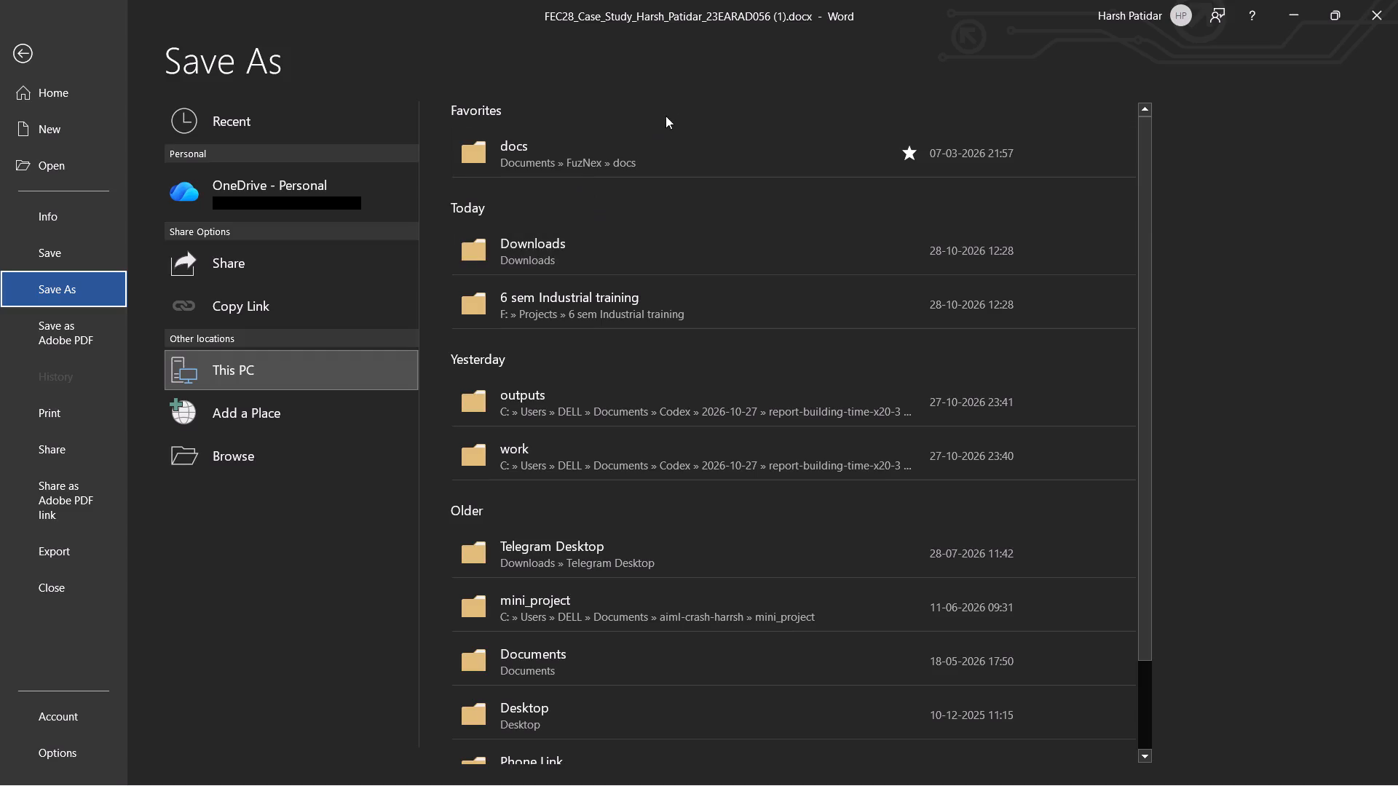
left_click_drag(644, 163, 643, 234)
left_click(643, 234)
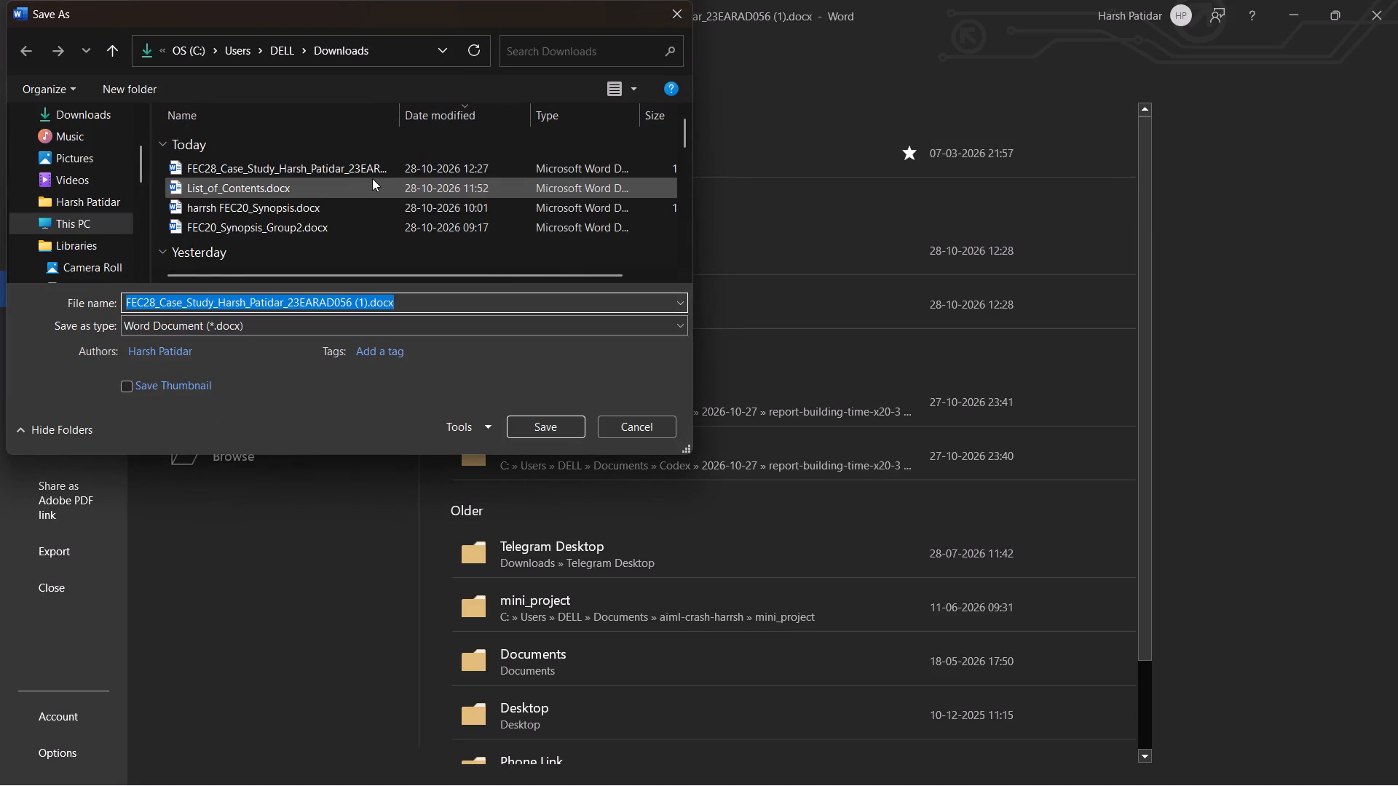
left_click(255, 330)
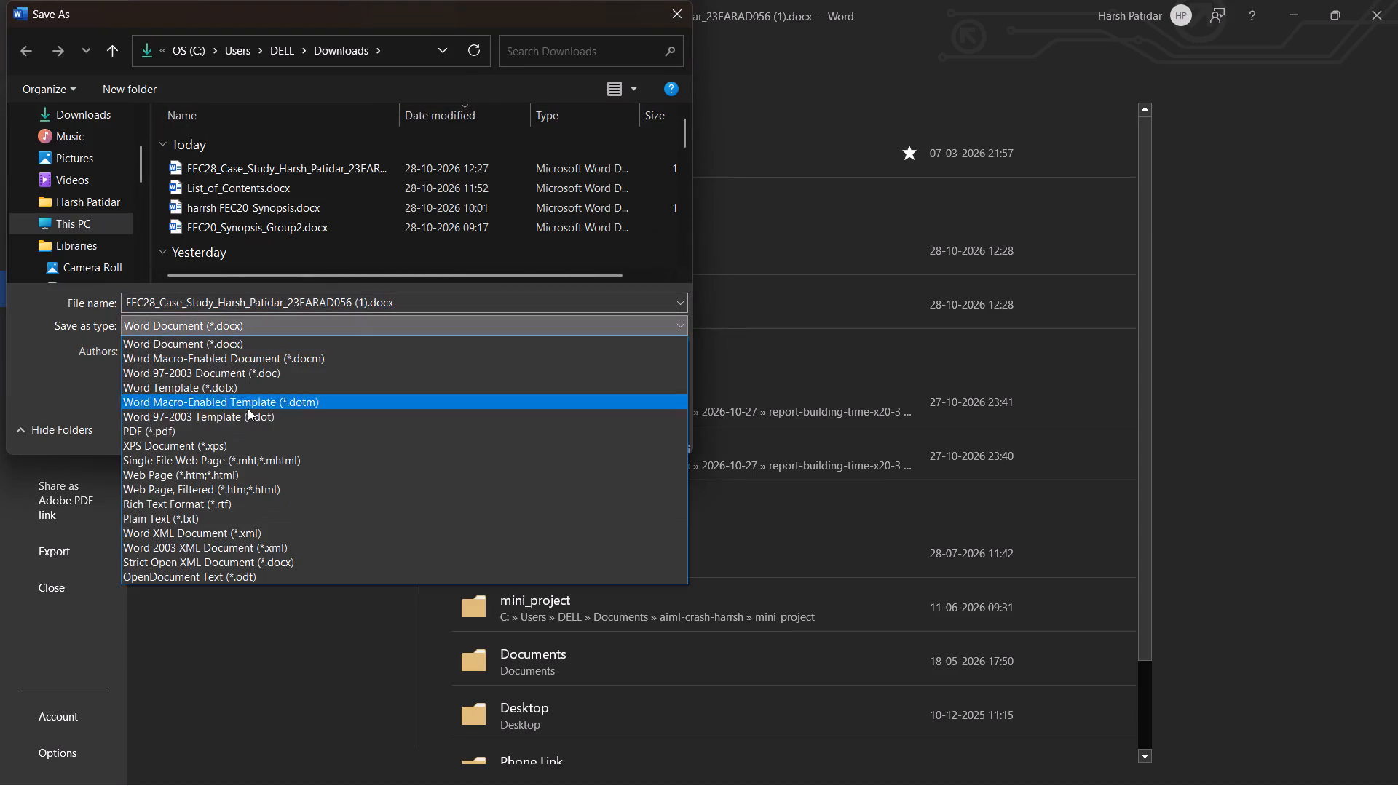
left_click(243, 430)
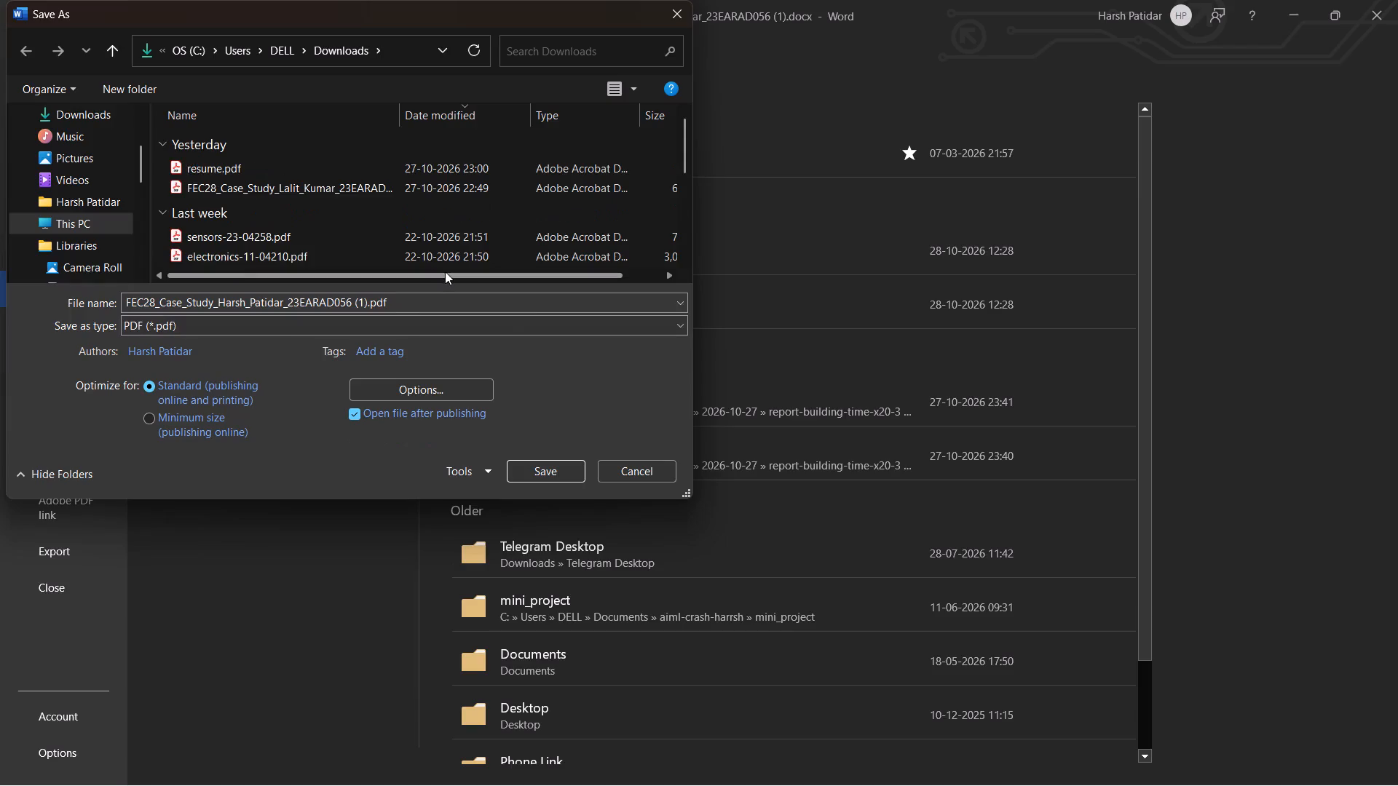
left_click(530, 469)
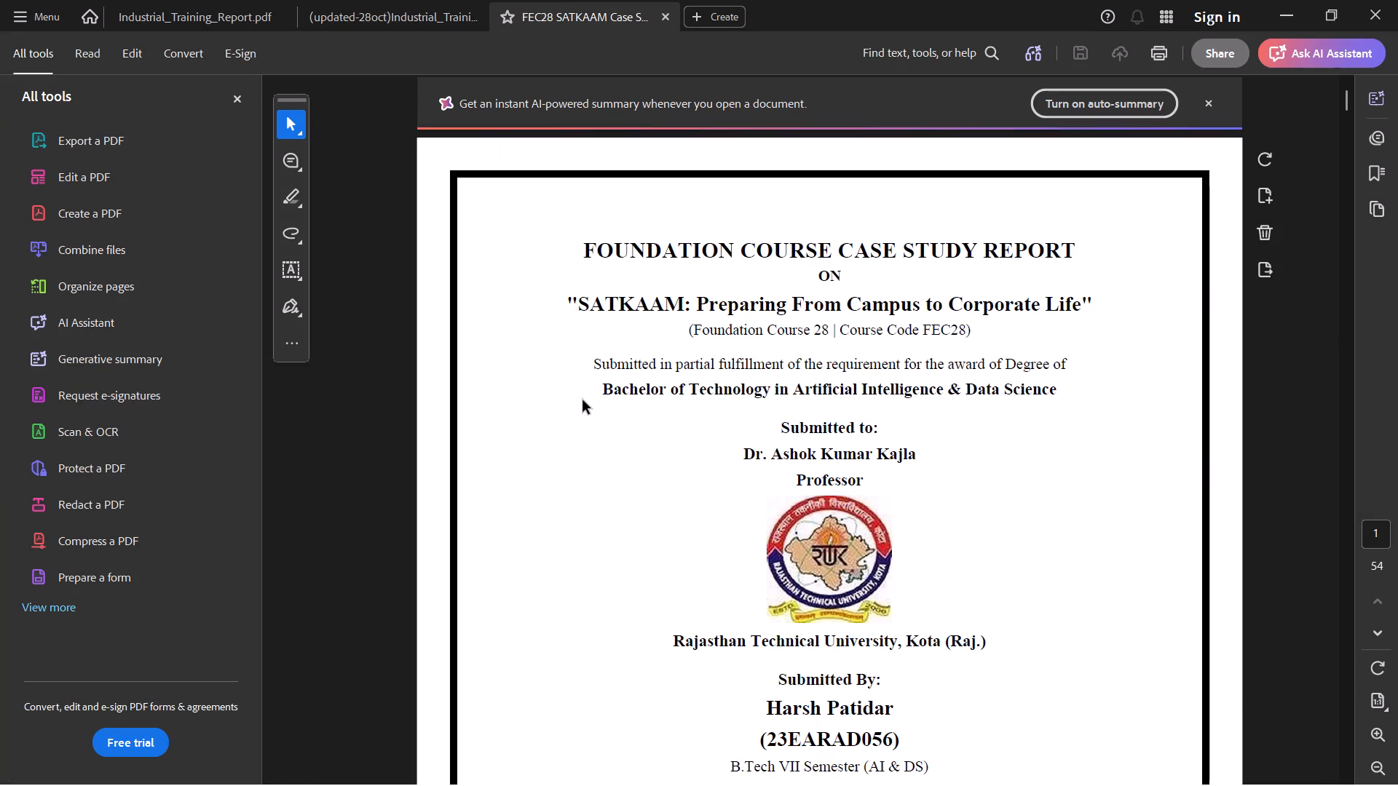
Review the exported PDF from the cover, certificate, acknowledgement and List of Contents to Chapter 1, checking headers and page numbers.
scroll(582, 400, "down", 3)
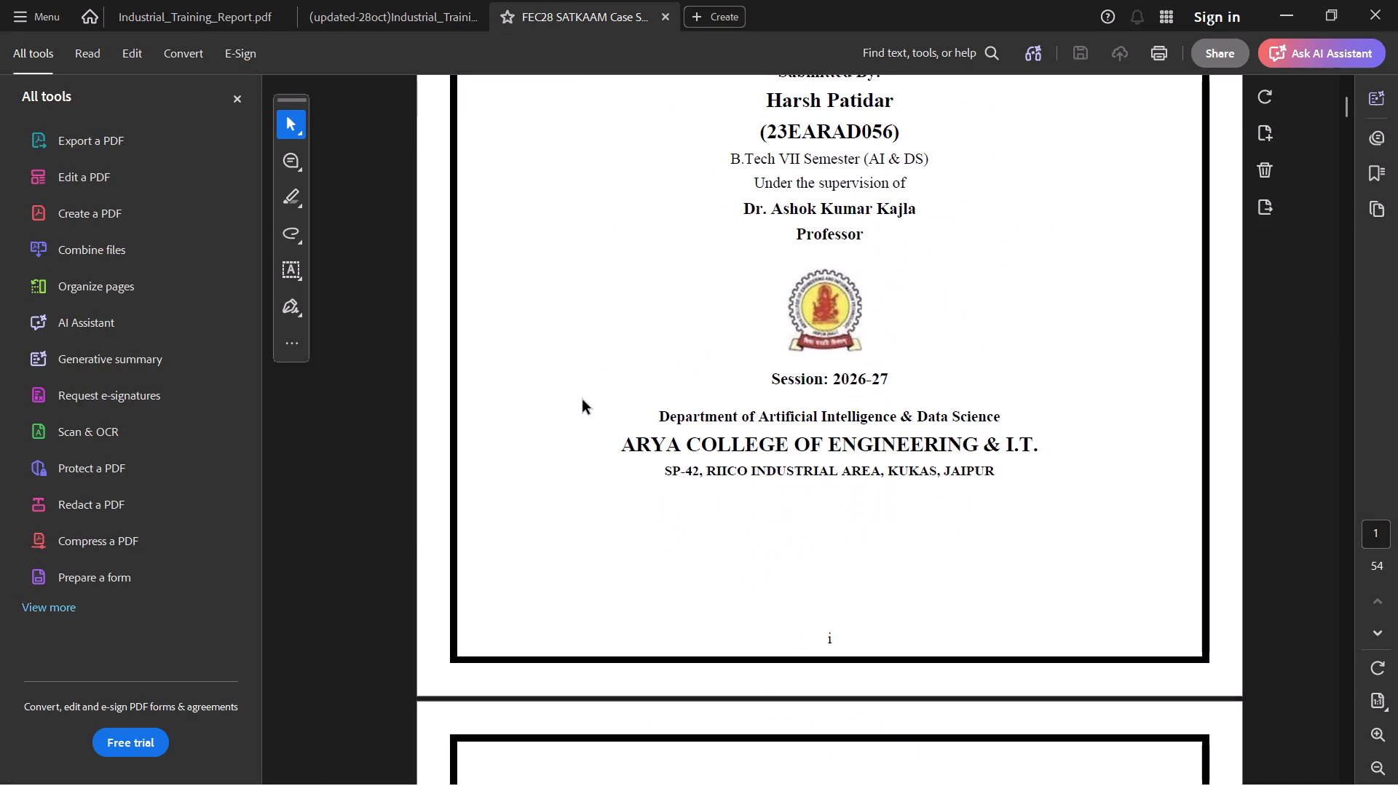
scroll(582, 400, "down", 2)
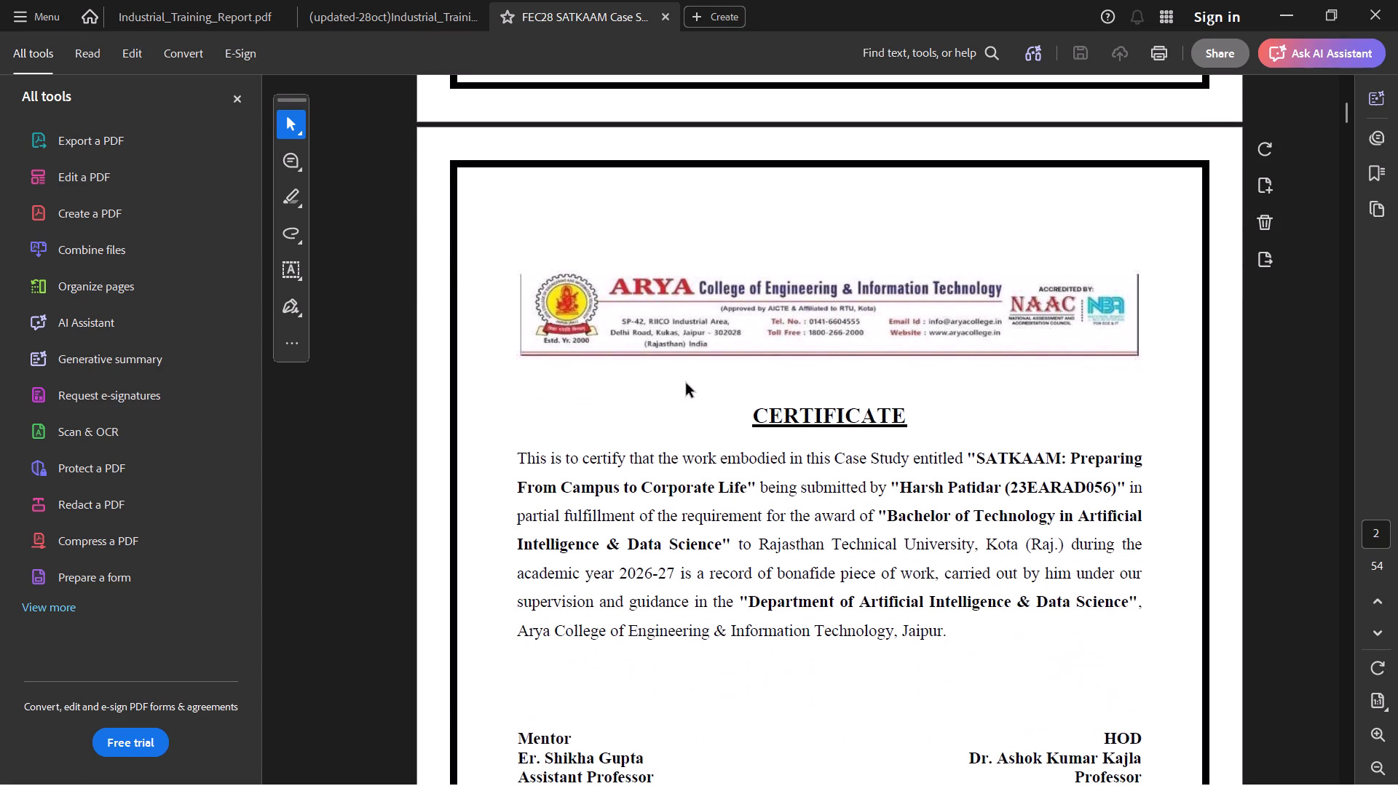
scroll(686, 384, "down", 3)
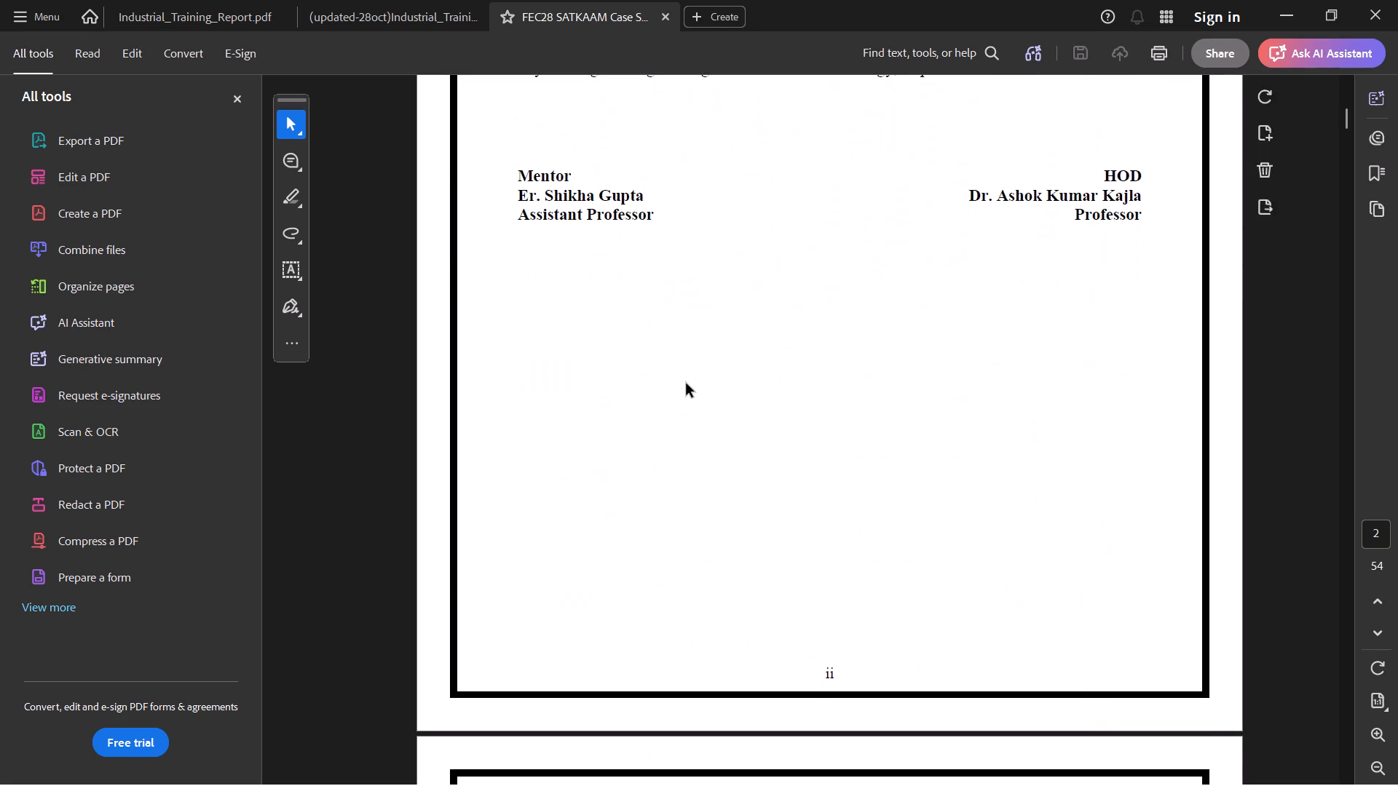
scroll(686, 384, "down", 4)
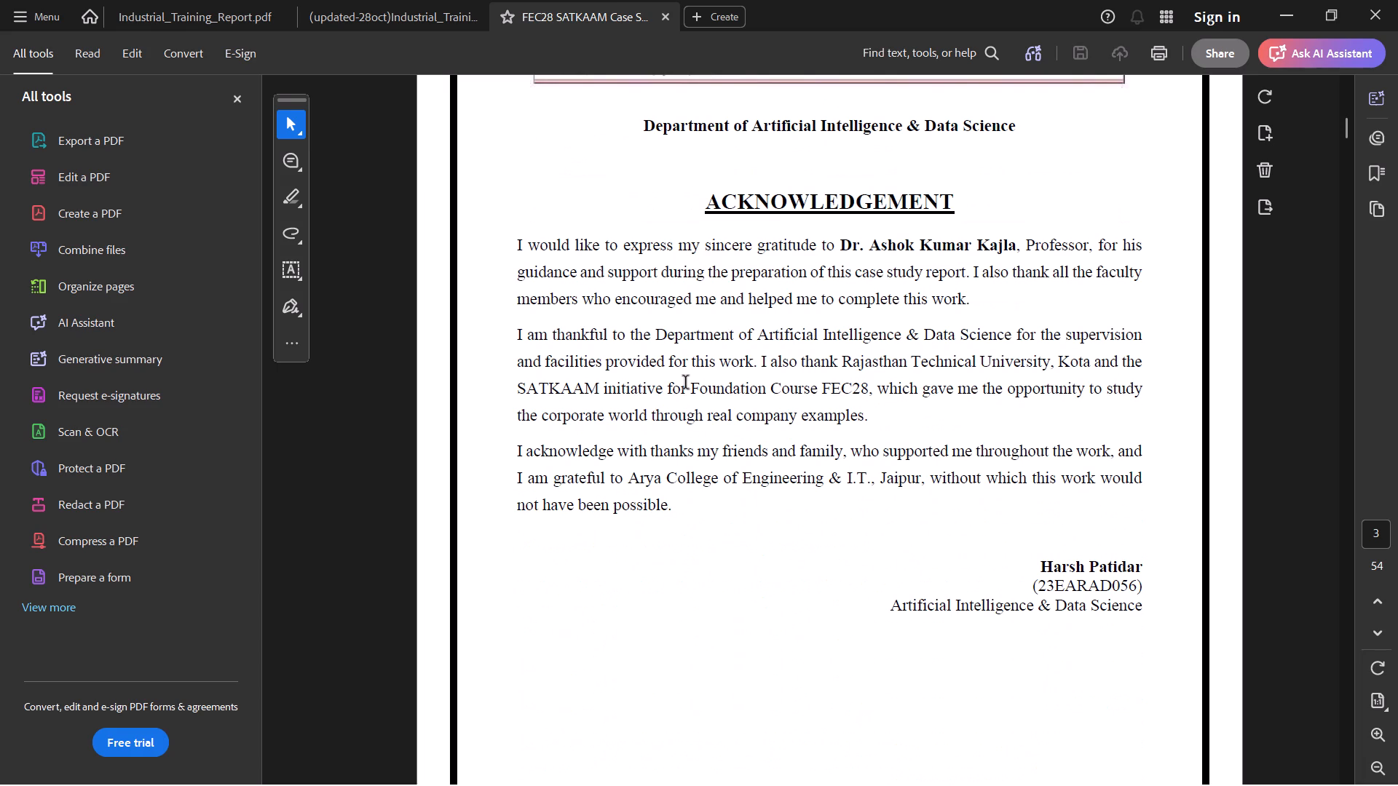
scroll(686, 384, "down", 1)
scroll(686, 384, "up", 1)
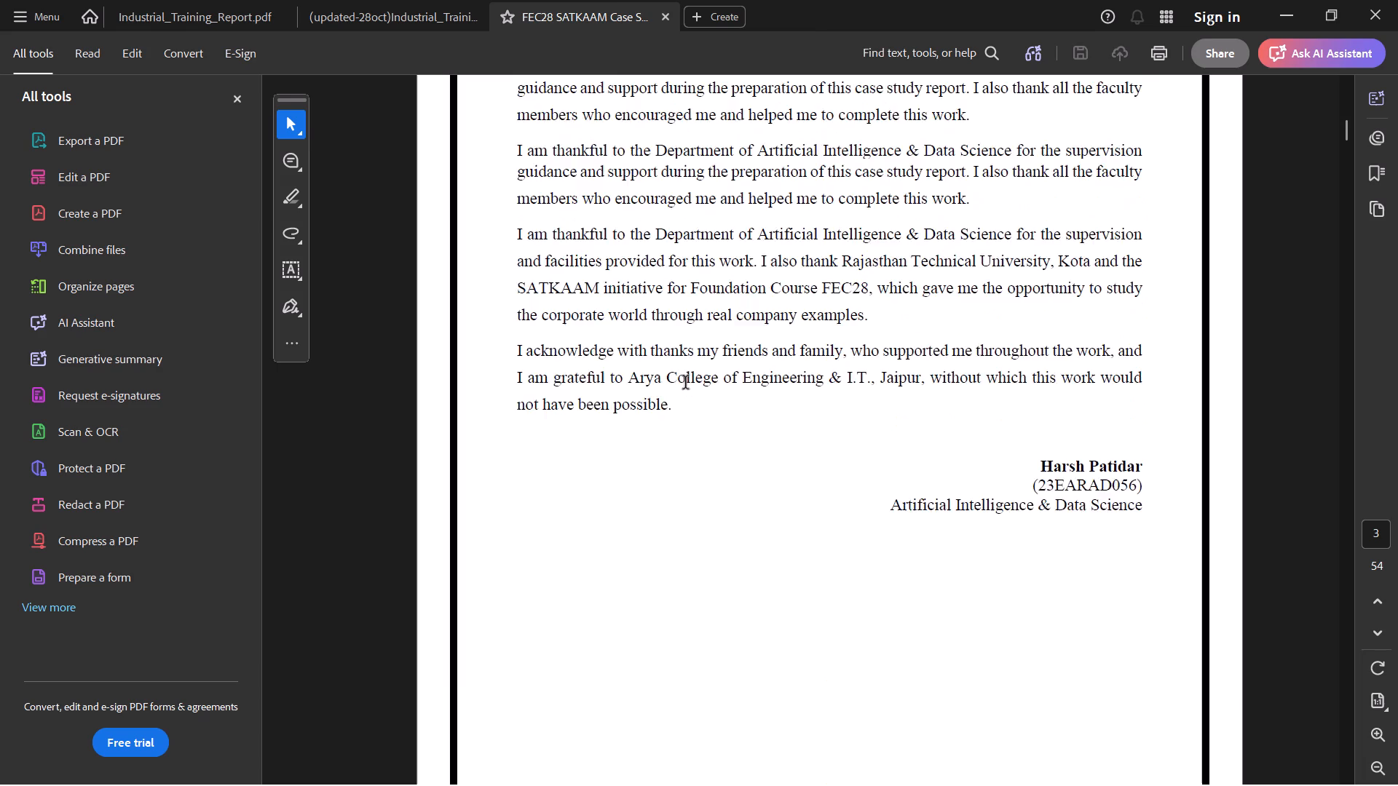
scroll(686, 384, "up", 1)
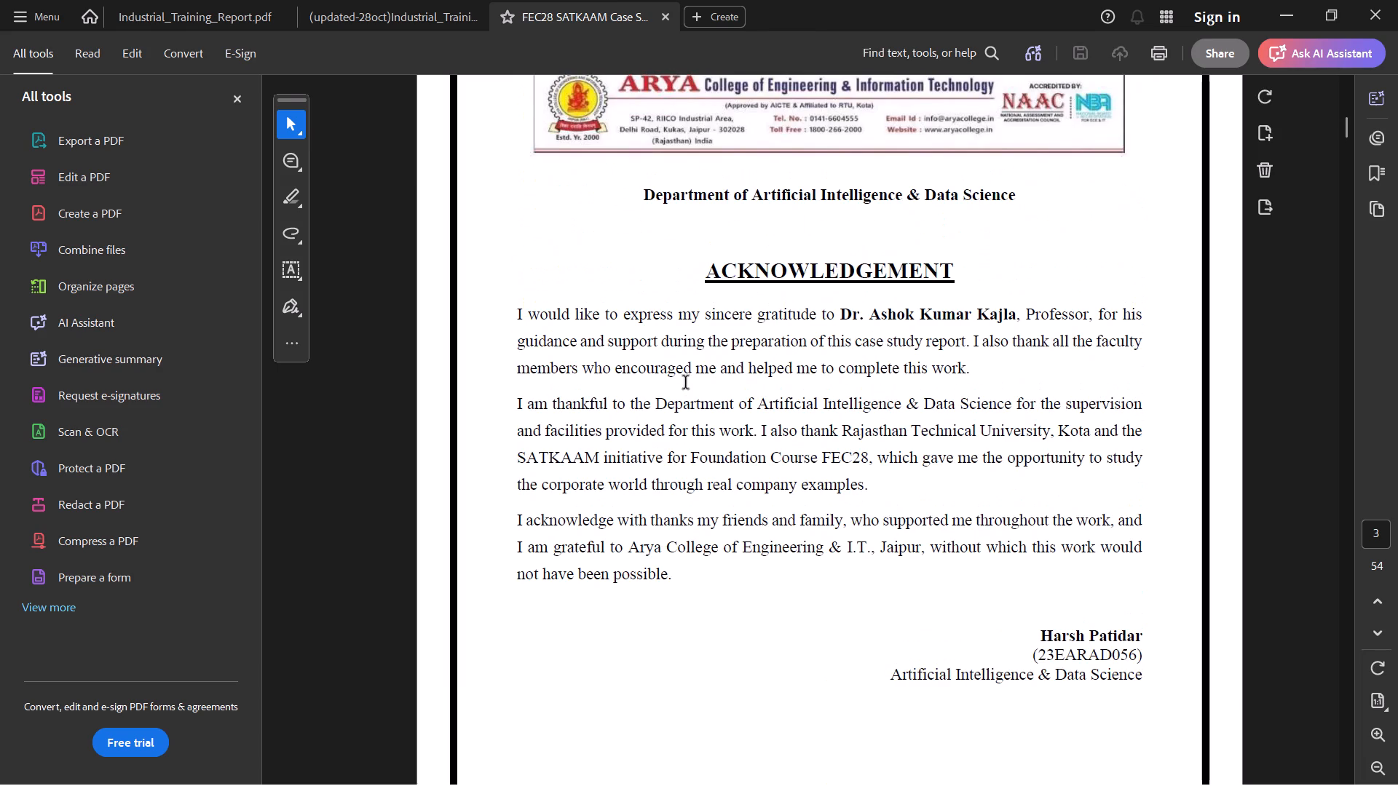
scroll(686, 384, "down", 4)
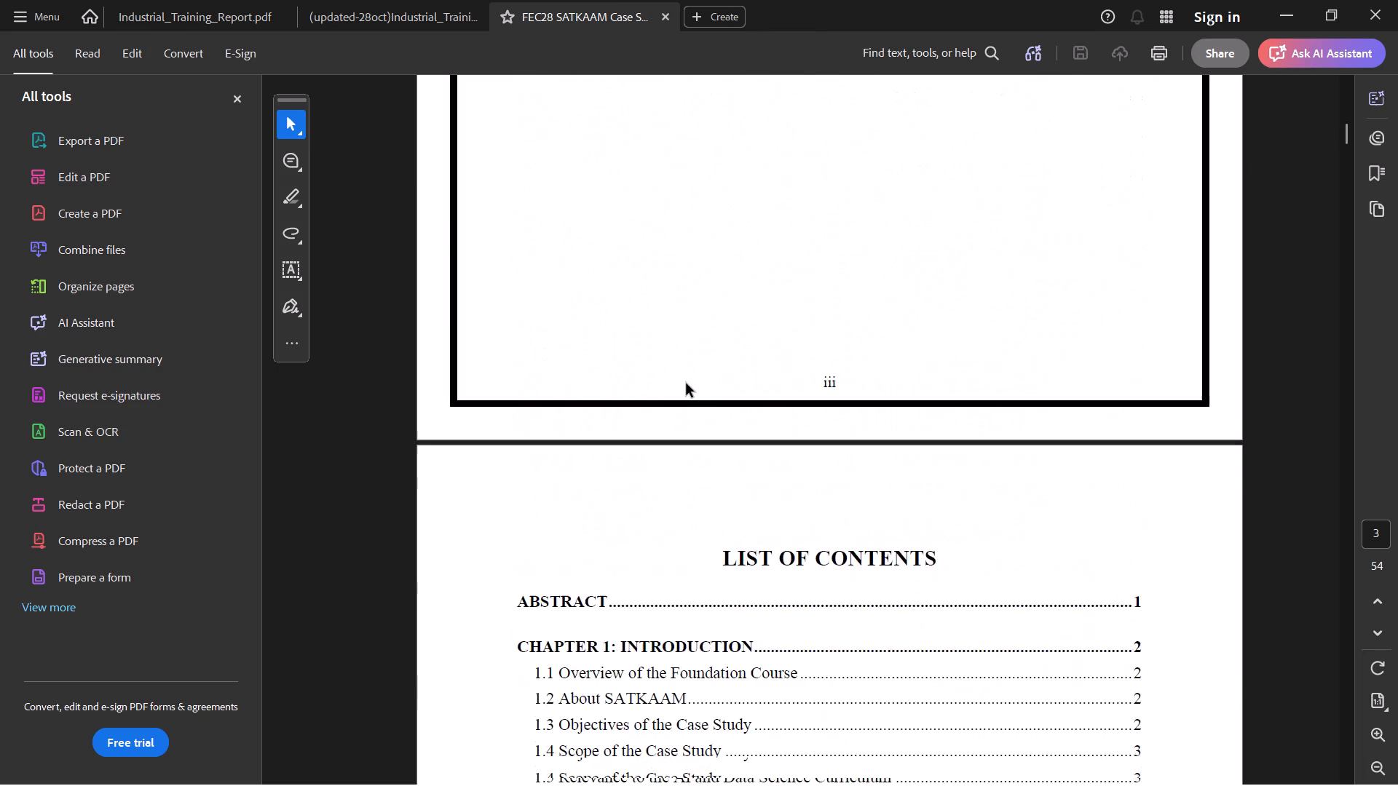
scroll(686, 384, "down", 3)
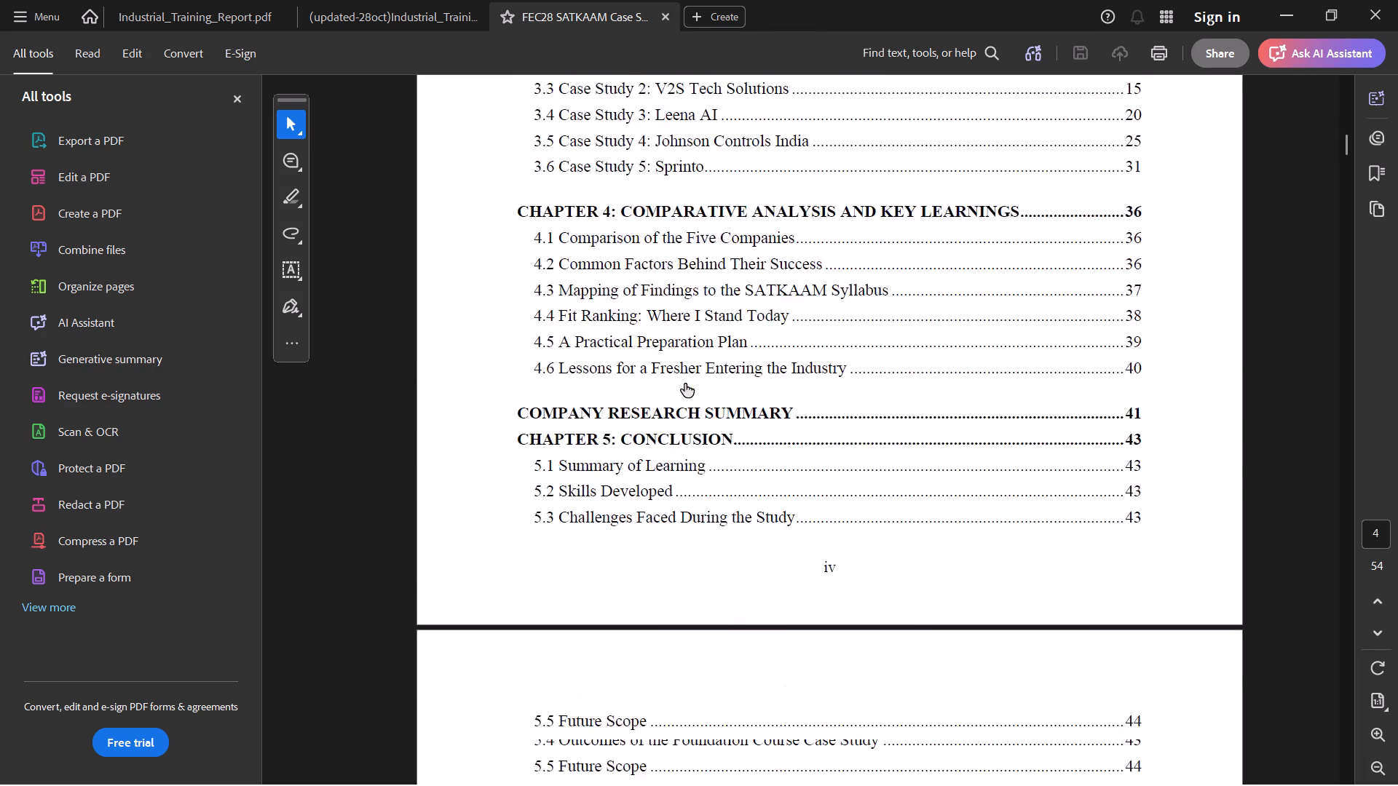
scroll(686, 384, "down", 7)
scroll(686, 384, "up", 5)
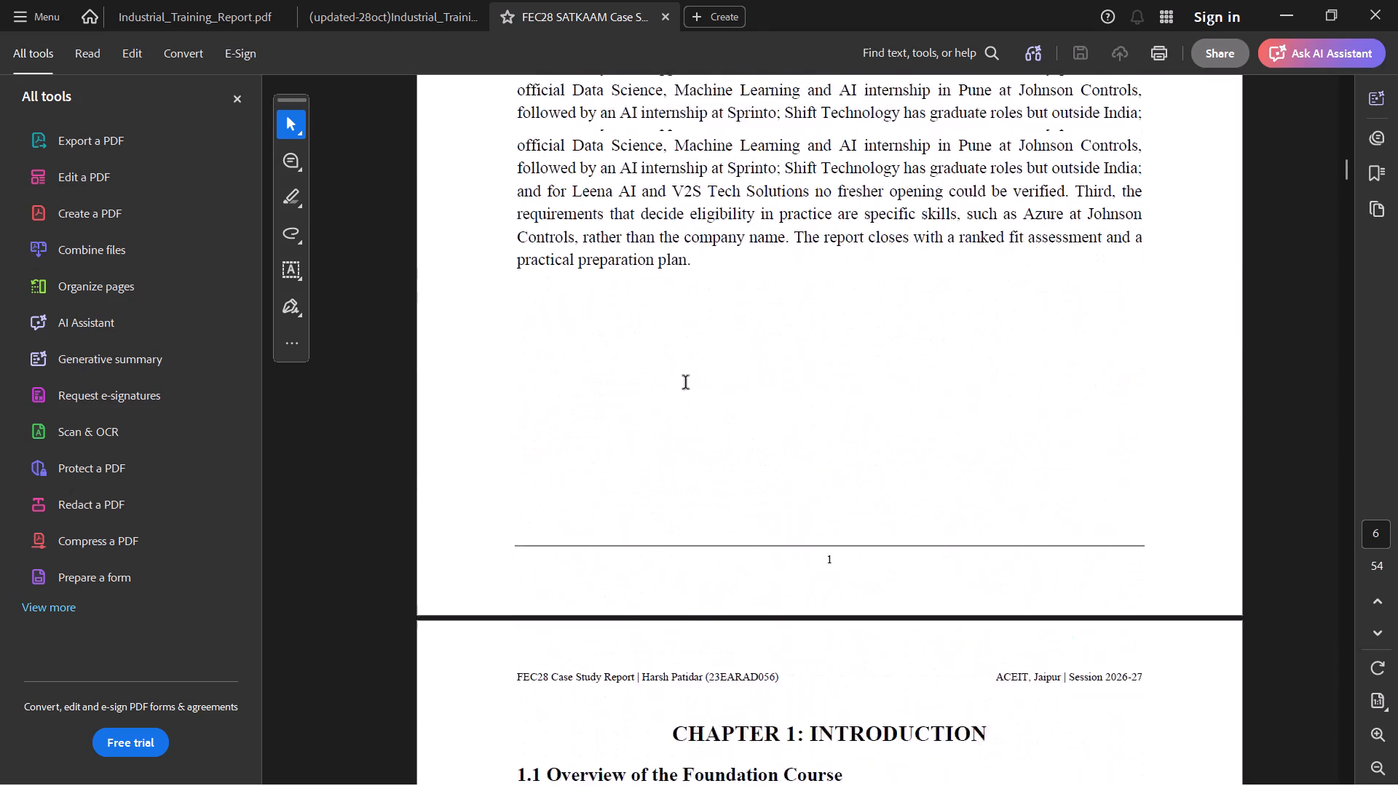
scroll(686, 384, "up", 6)
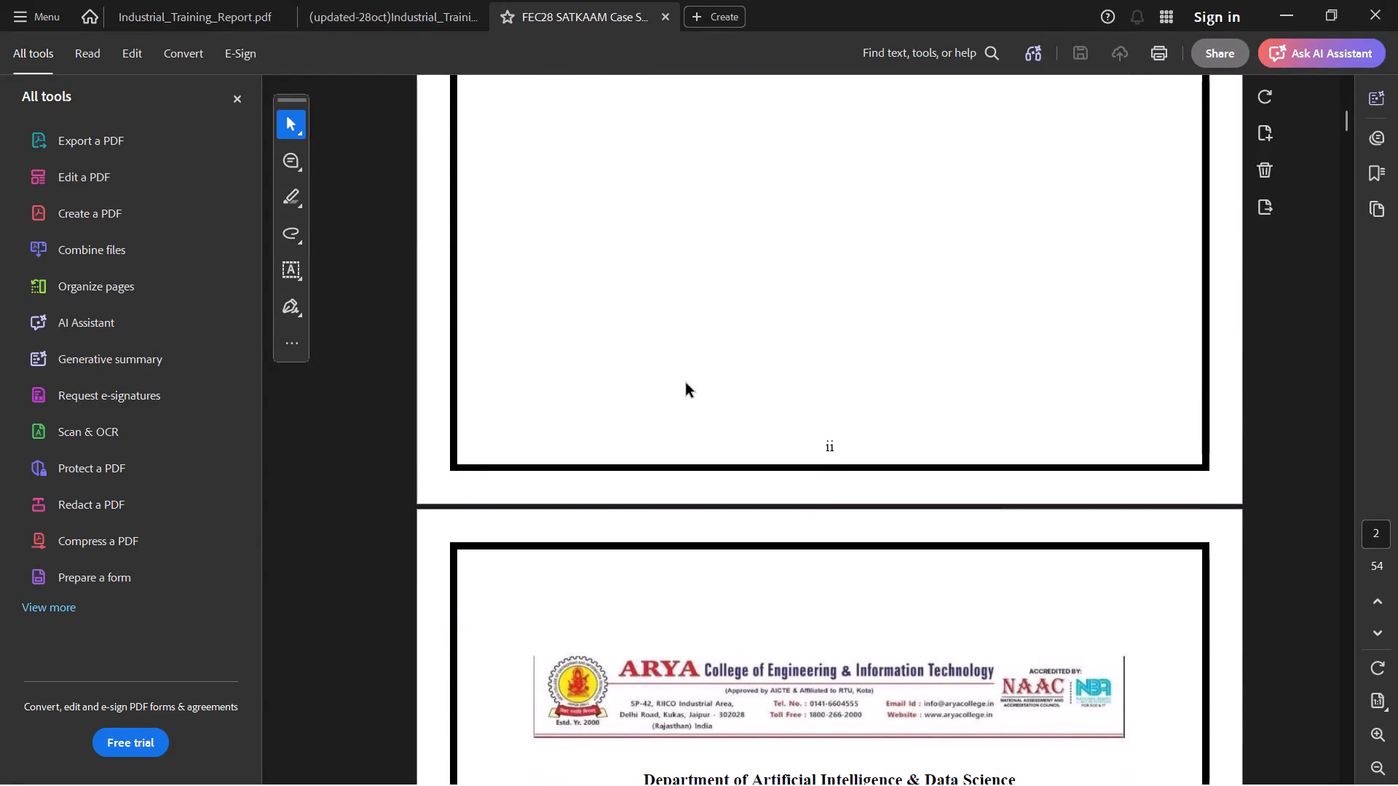
scroll(686, 384, "down", 1)
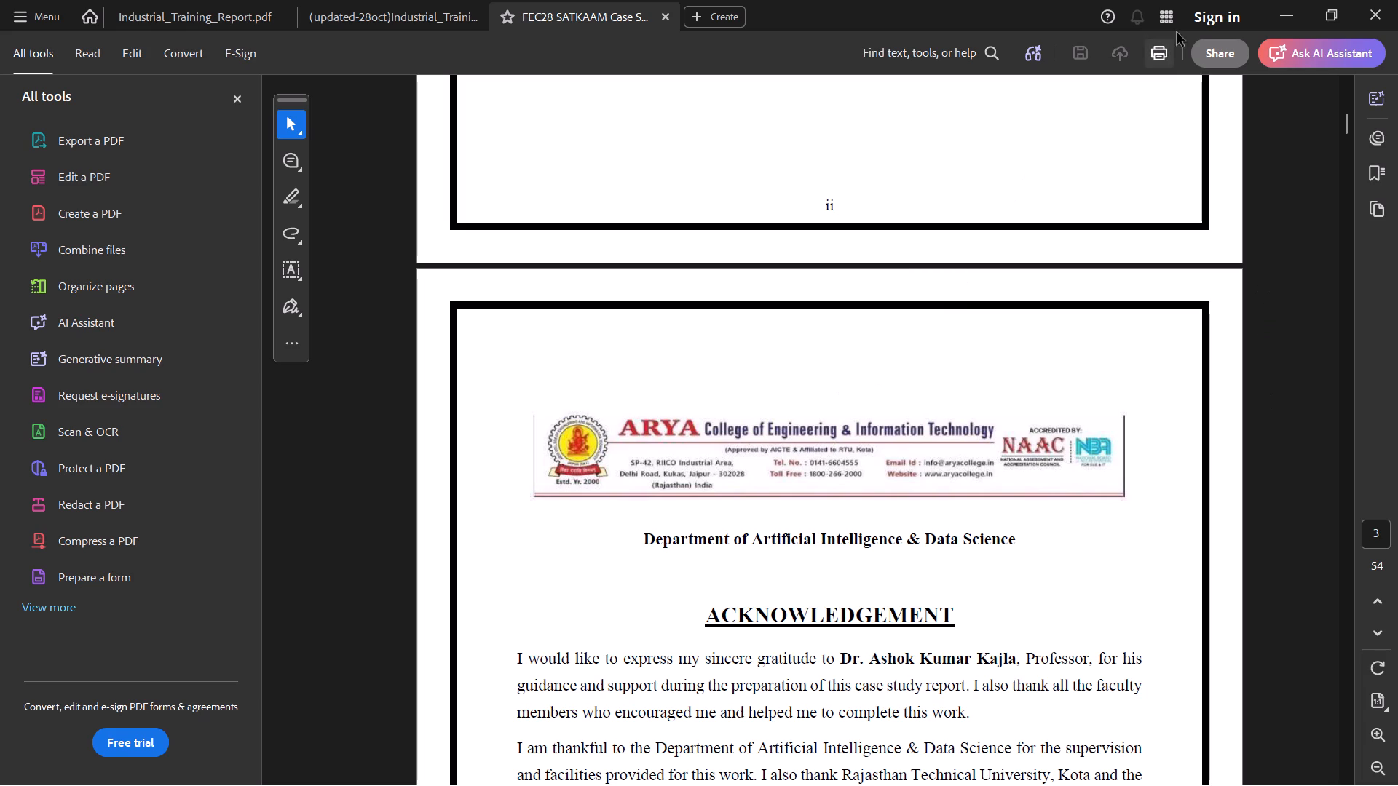
Leave the PDF and close the open Word documents: FEC20 synopsis, classmate's FEC28 report, industrial training report and own FEC28 report.
left_click(1290, 14)
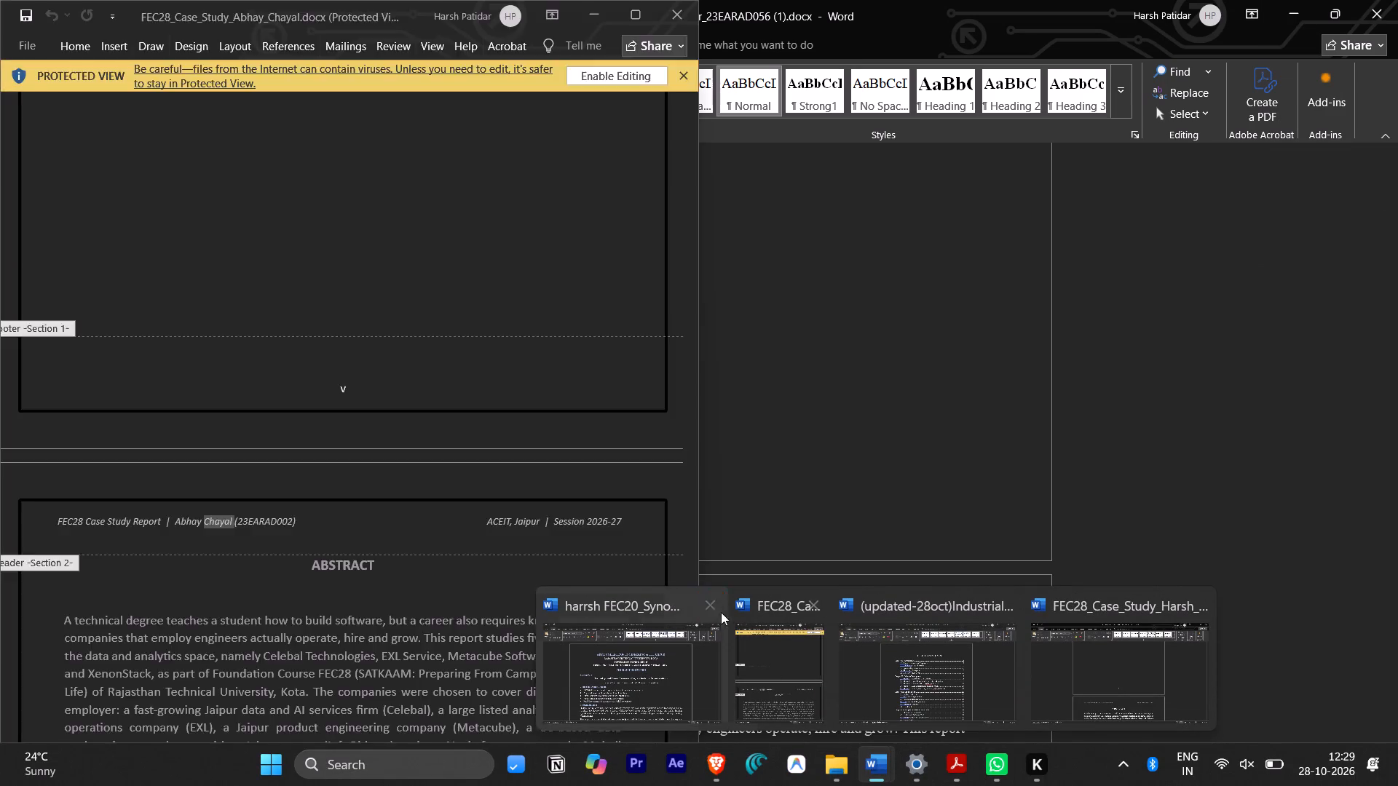
left_click(708, 606)
left_click(725, 603)
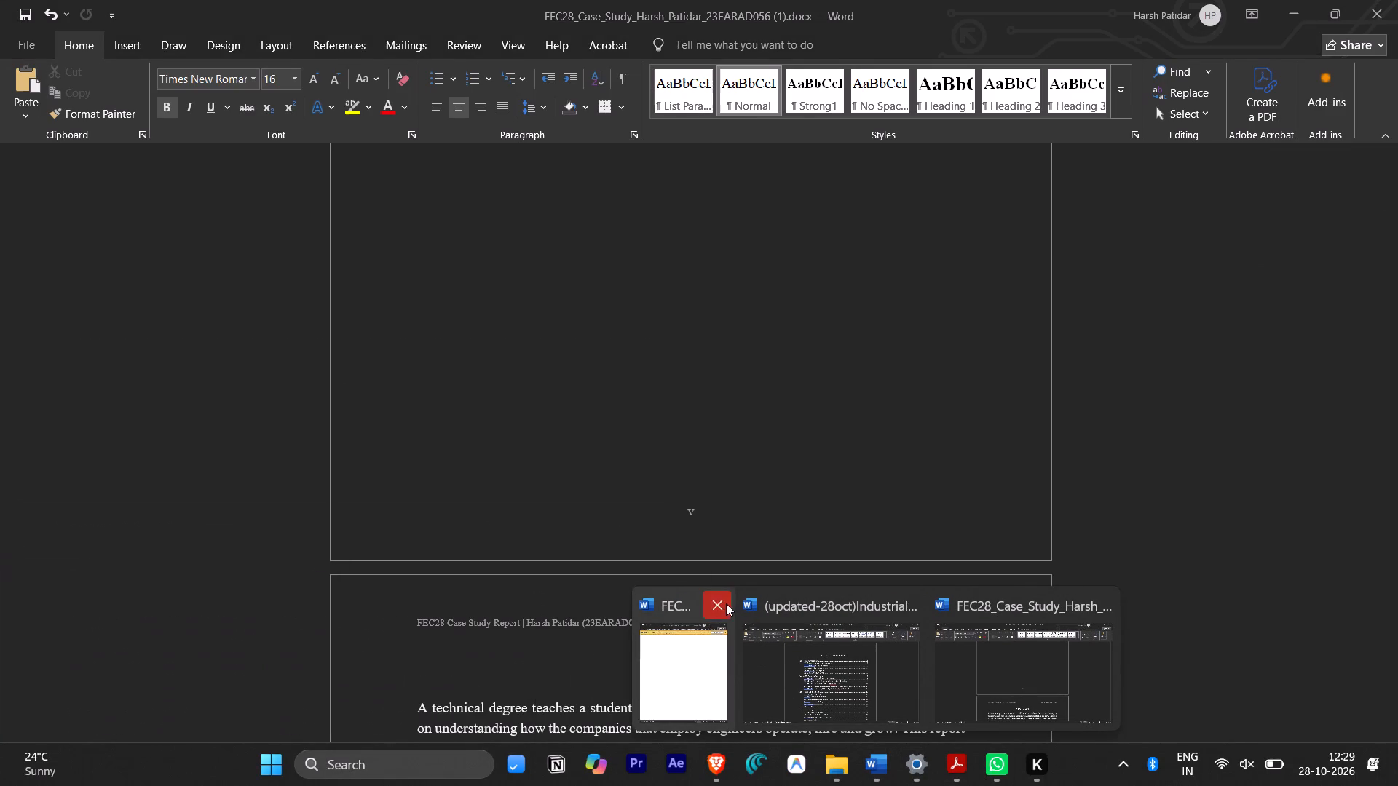
left_click(856, 604)
left_click(949, 606)
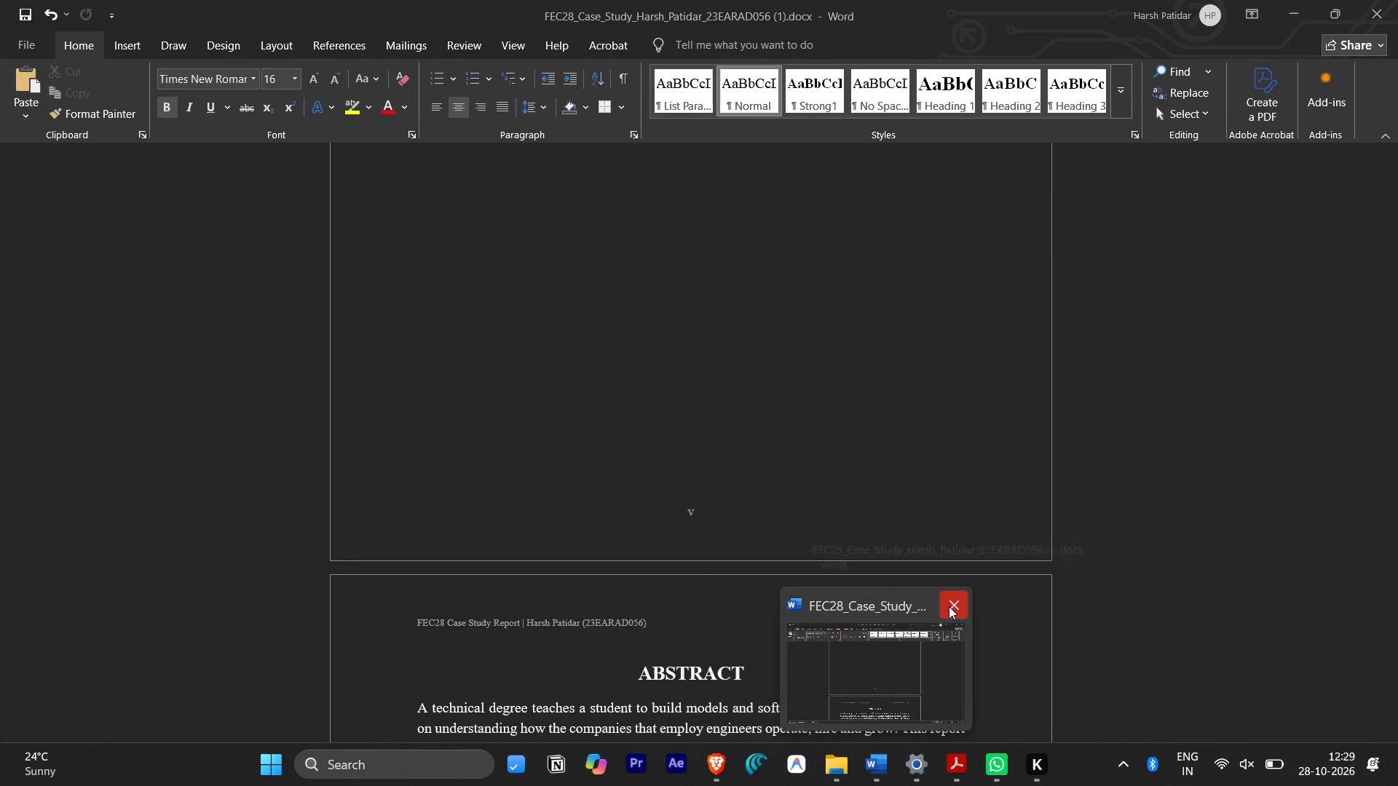
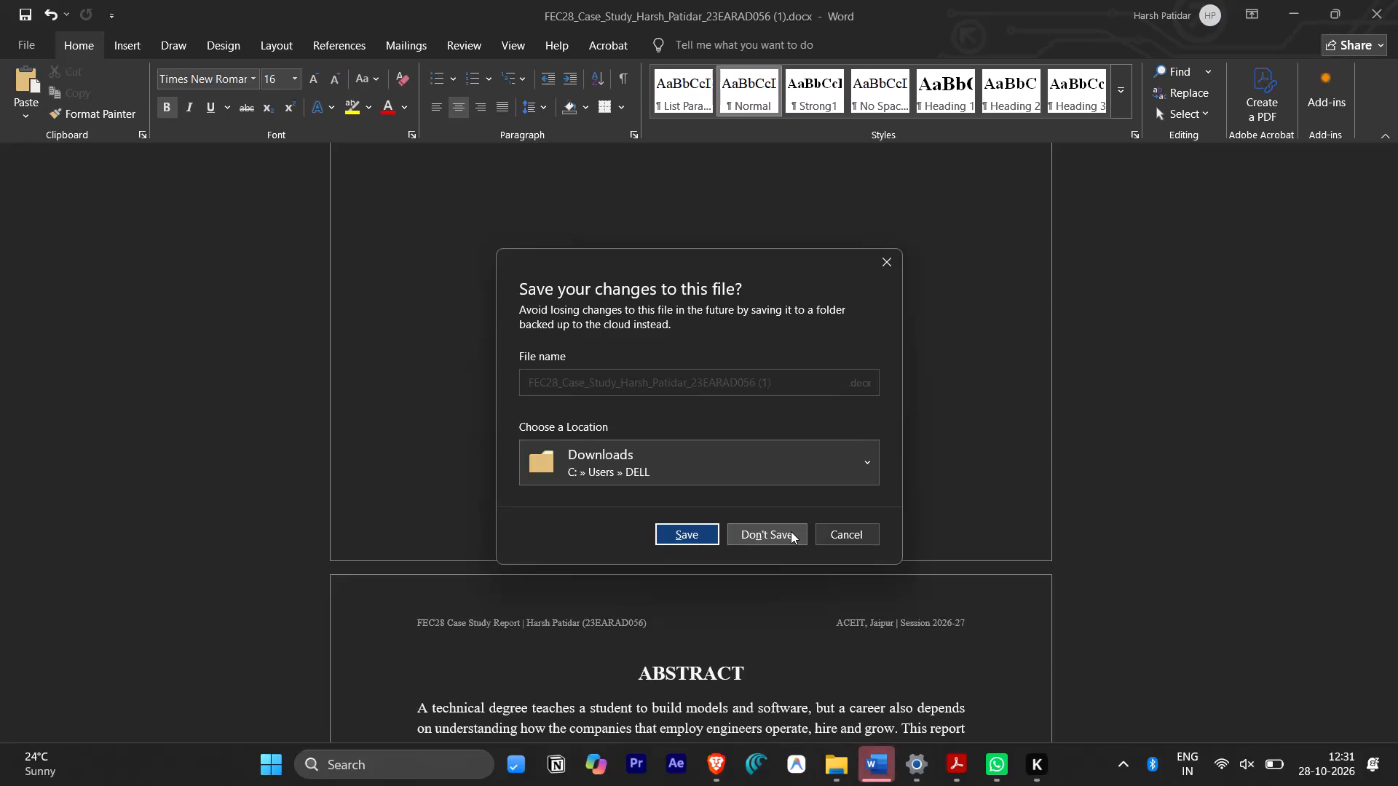
Cancel closing the FEC28 case study report and save its changes to the existing Word file in Downloads.
right_click_drag(791, 531, 845, 531)
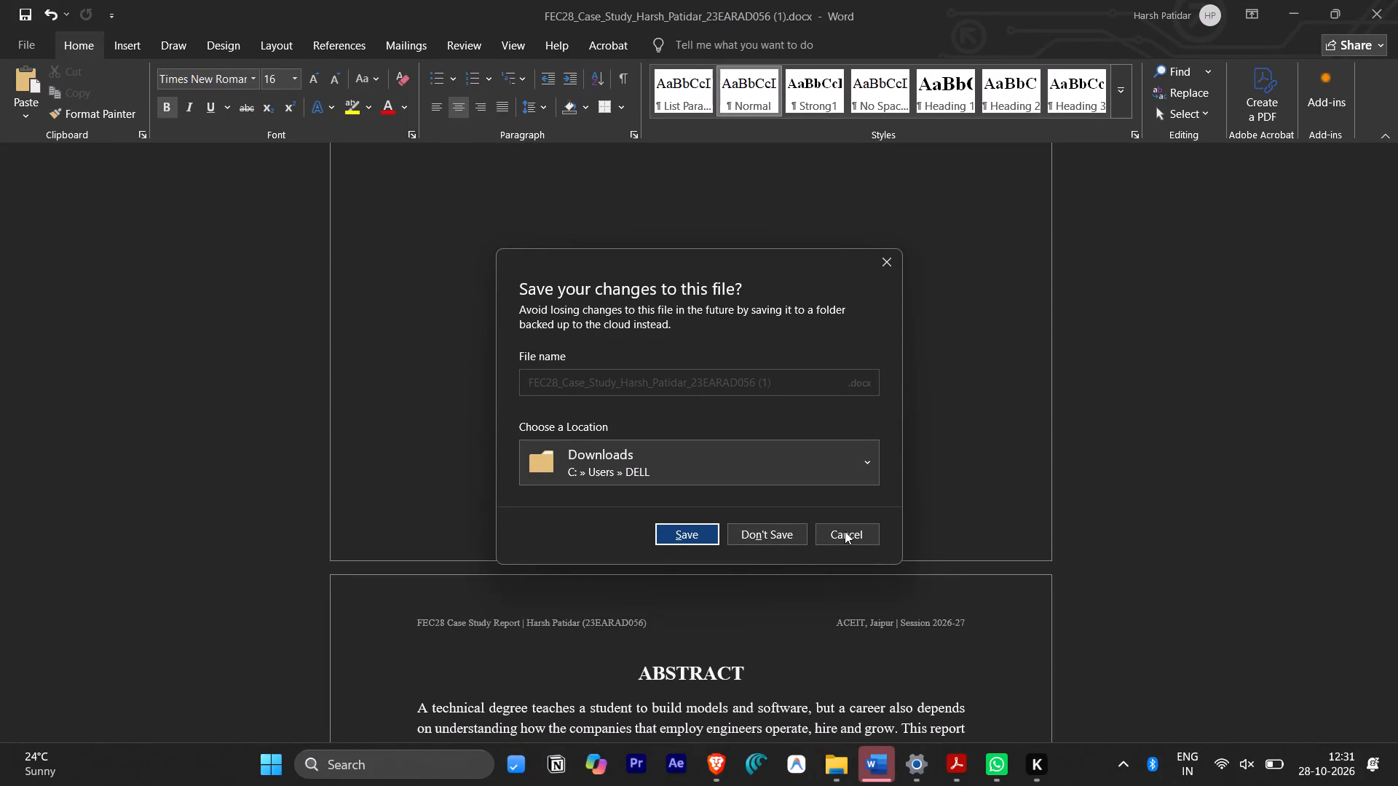
right_click_drag(845, 531, 745, 540)
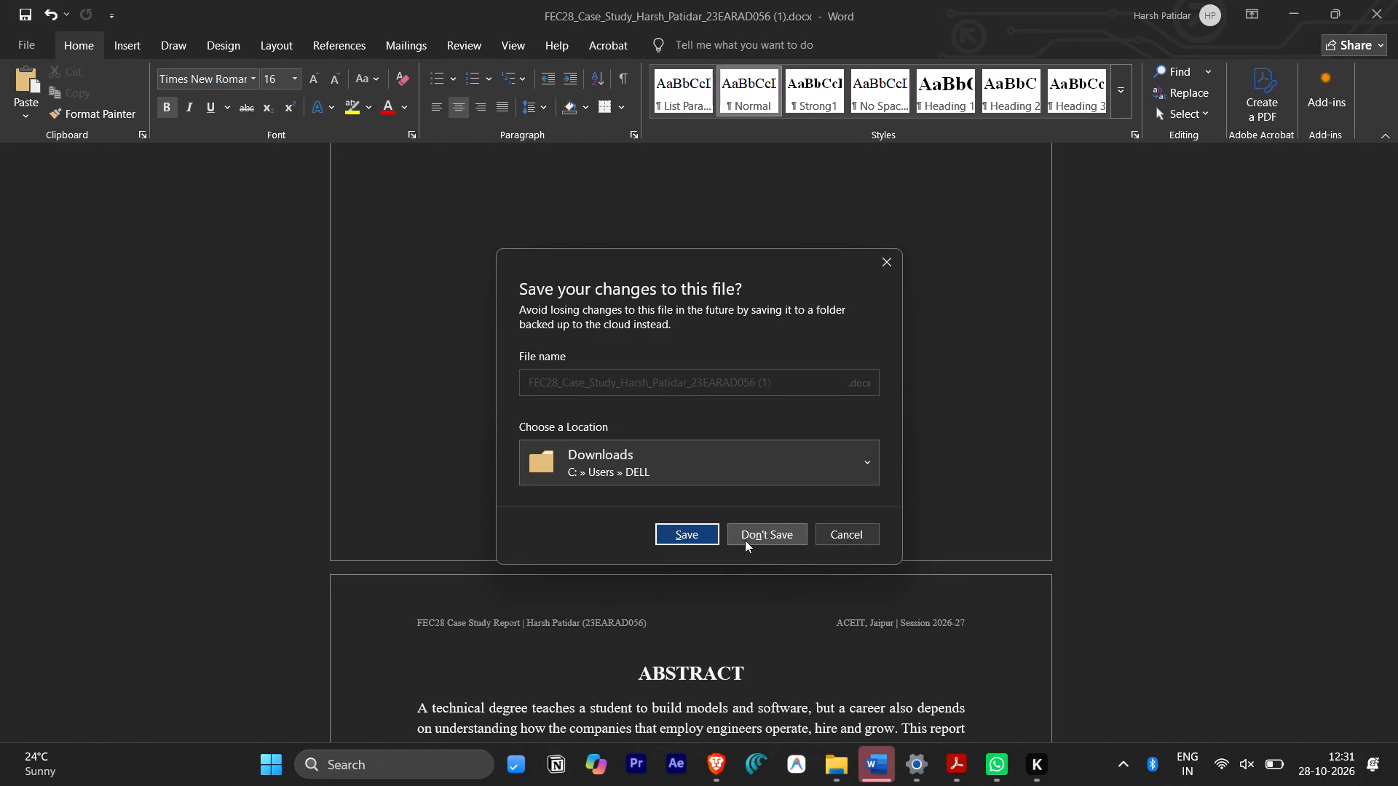
right_click_drag(745, 540, 830, 557)
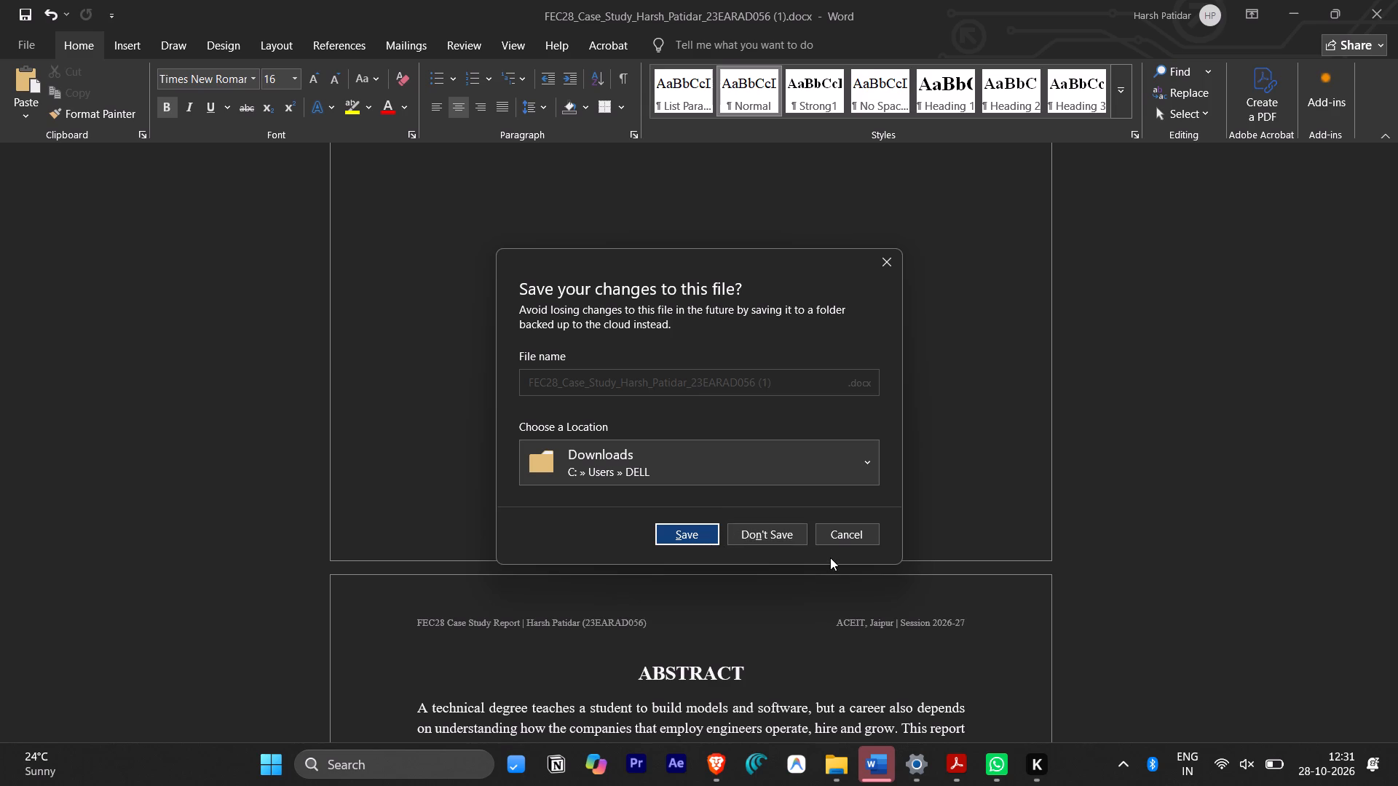
left_click(861, 531)
scroll(861, 531, "up", 14)
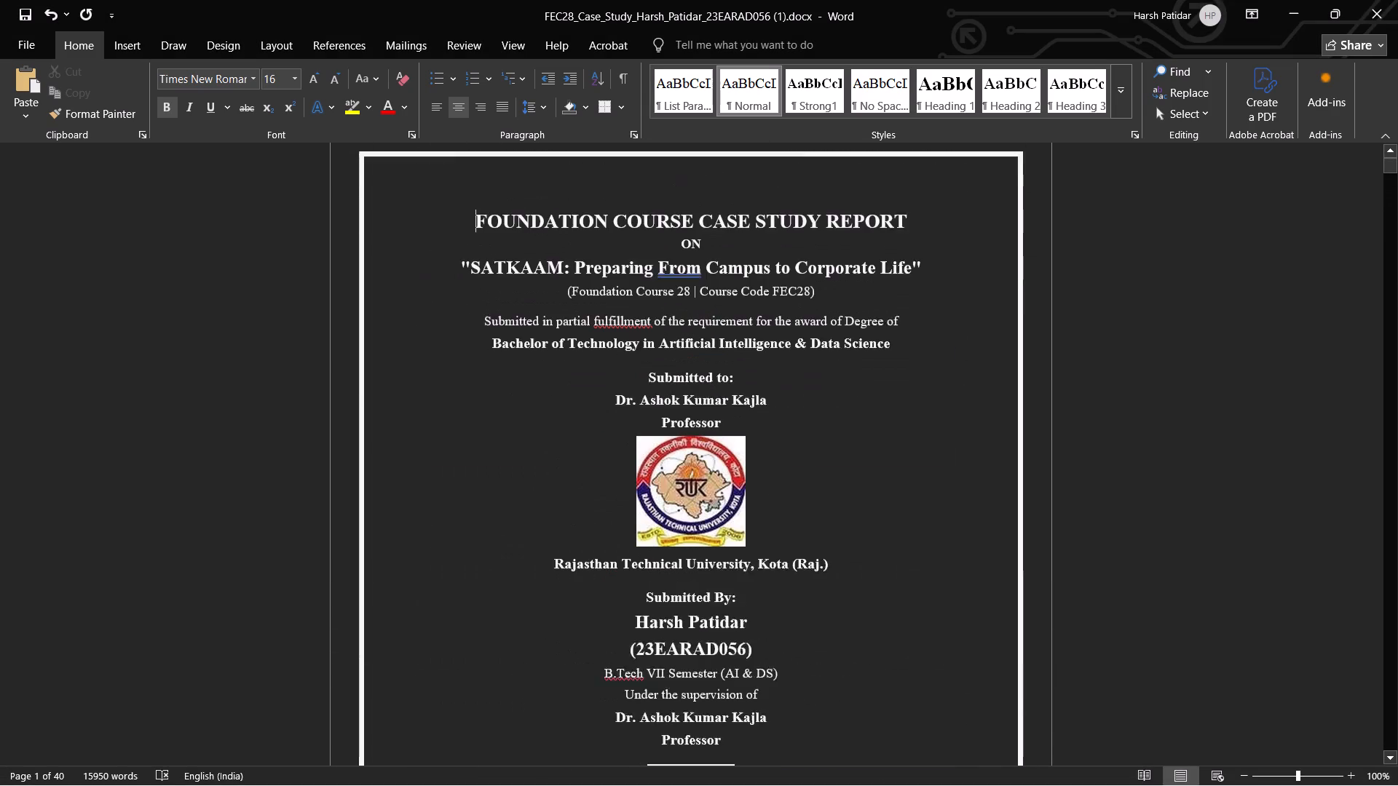
scroll(861, 531, "up", 9)
key("ctrl+s")
Look over the report's front pages from the cover to the acknowledgement and back to the certificate.
scroll(861, 531, "down", 2)
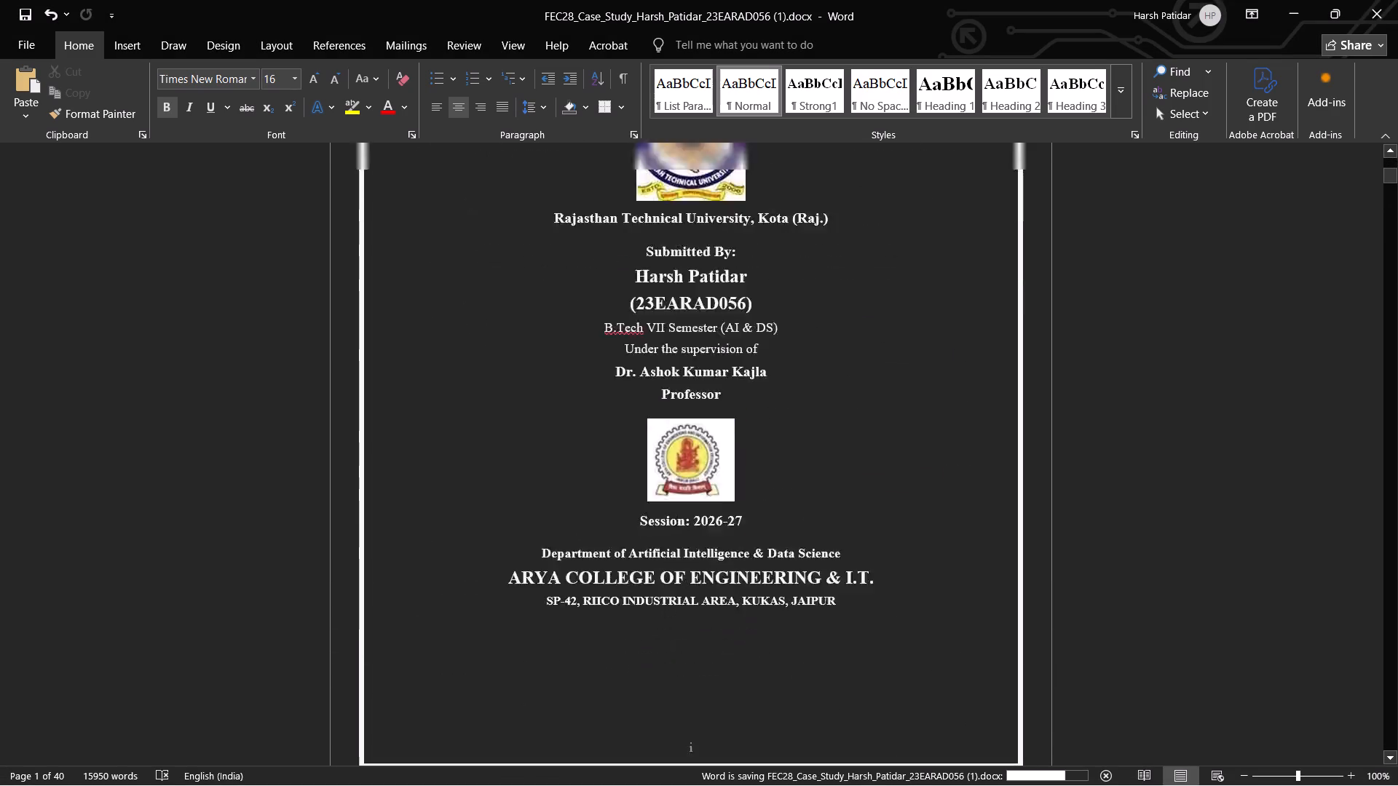
scroll(861, 531, "down", 5)
scroll(861, 531, "up", 3)
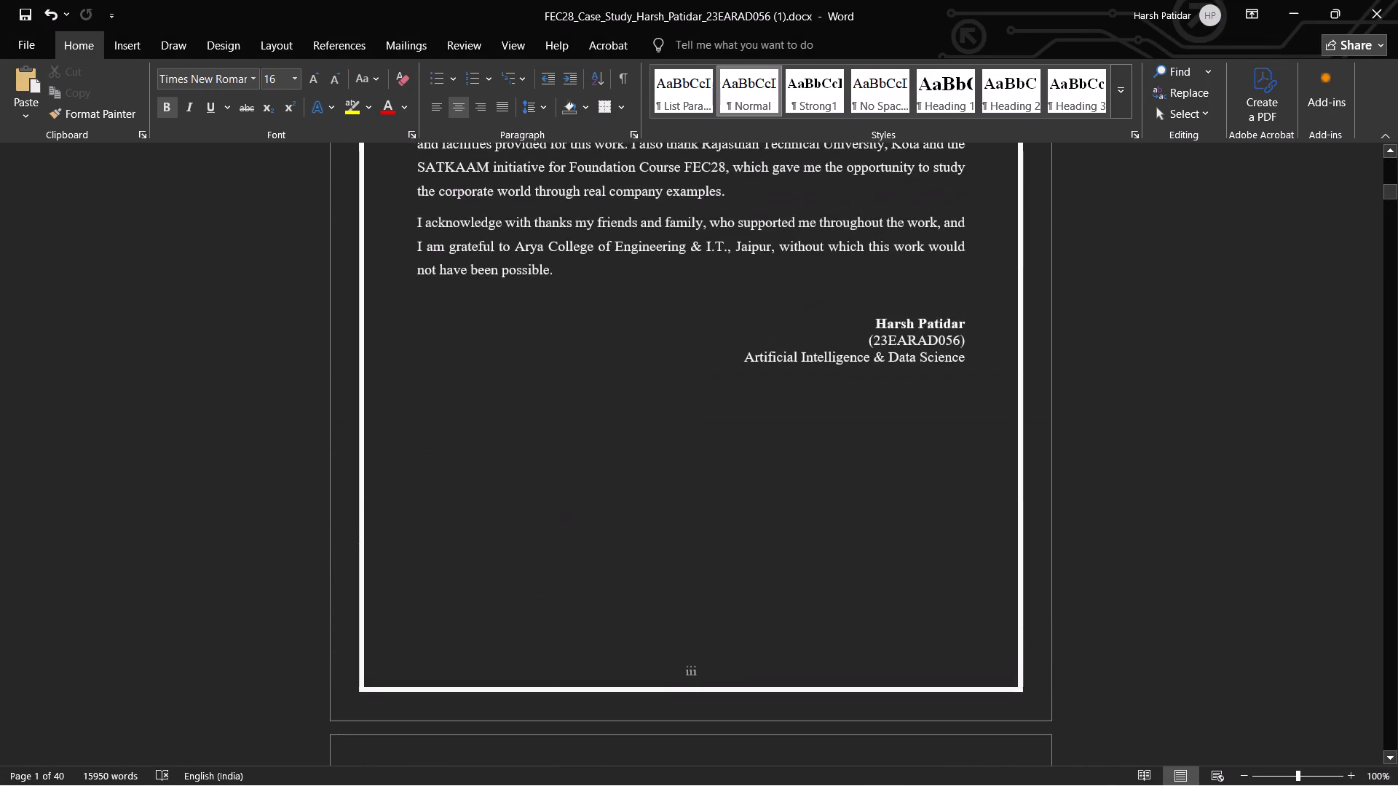
scroll(861, 531, "up", 1)
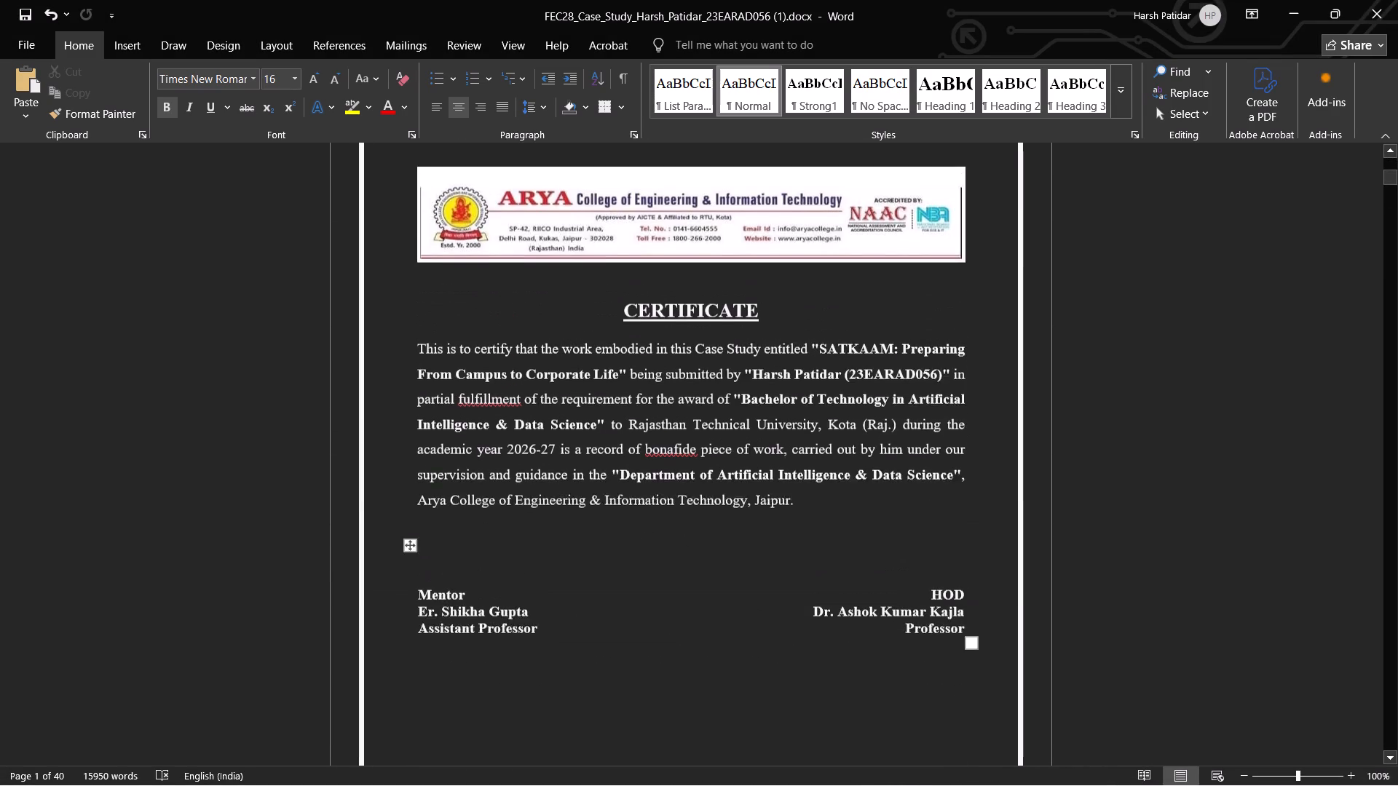